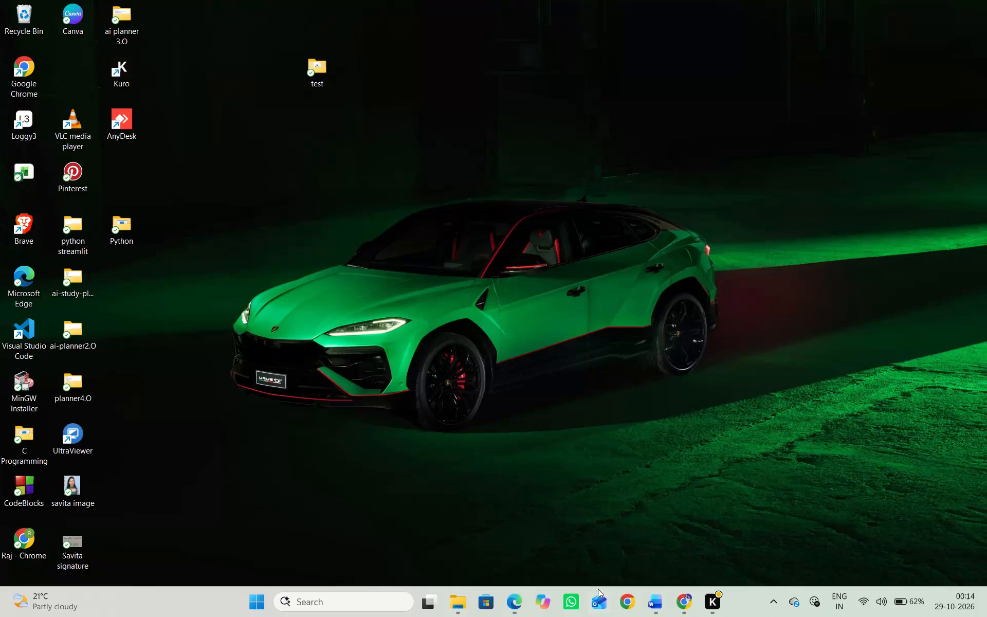
Copy the Figure 3.5 reports page caption from the reference report and paste it below the reports screenshot in PBL PROJECT.
click(574, 547)
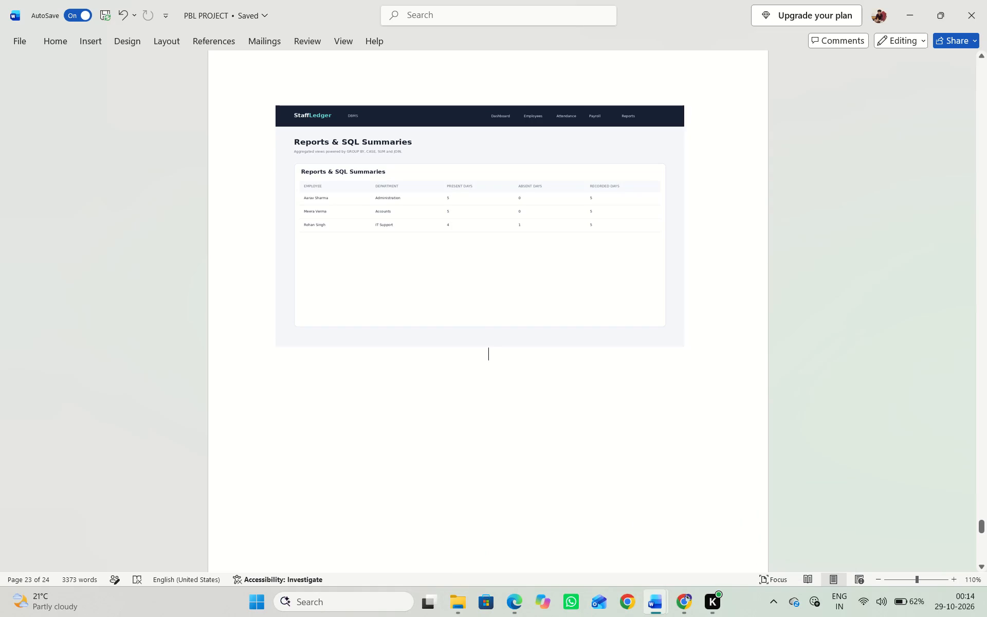
scroll(502, 374, right, 1)
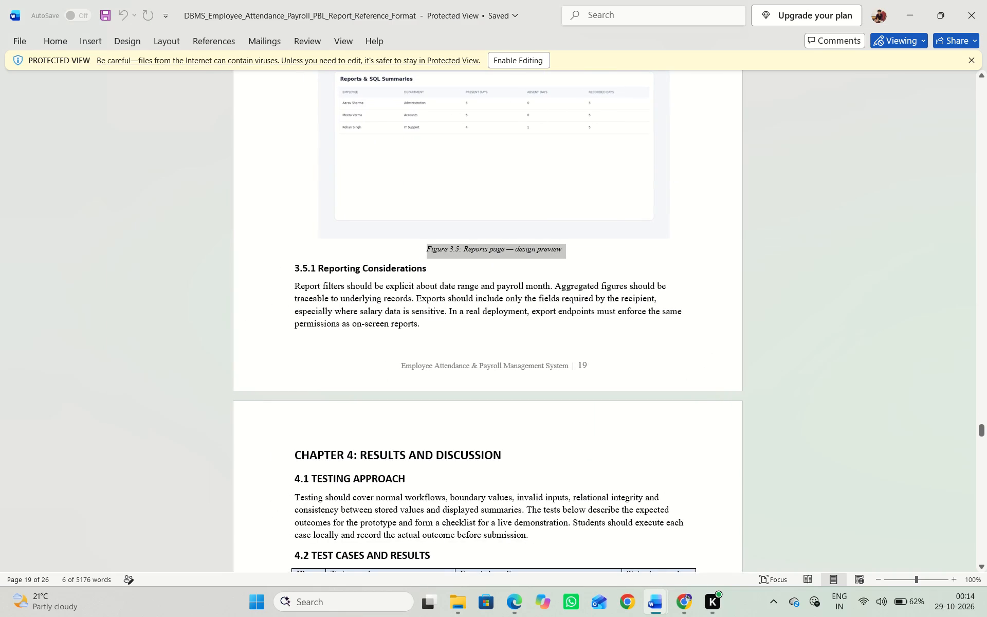
key(ctrl+c)
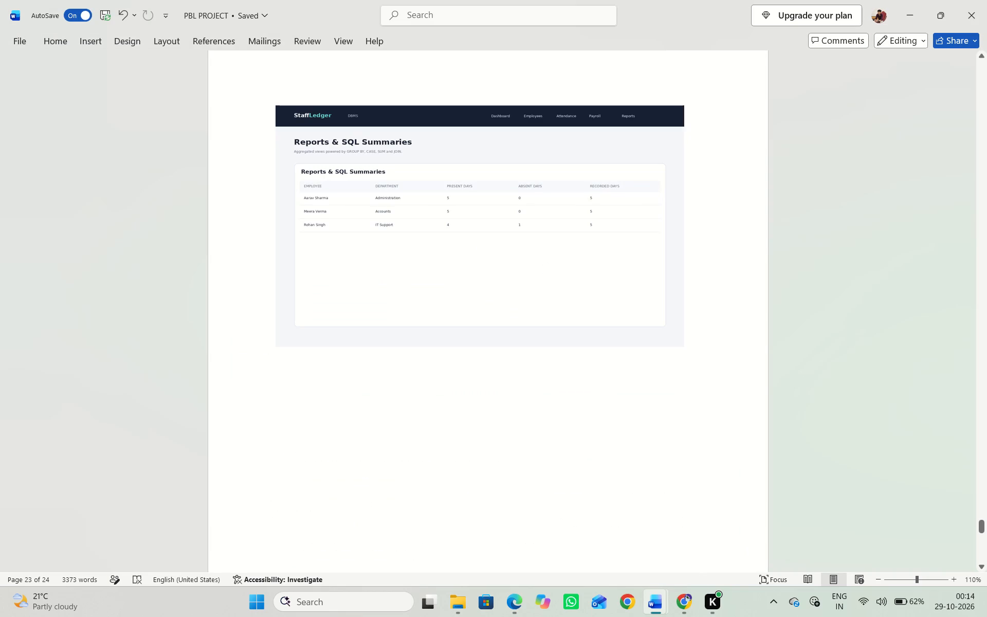
key(ctrl+v)
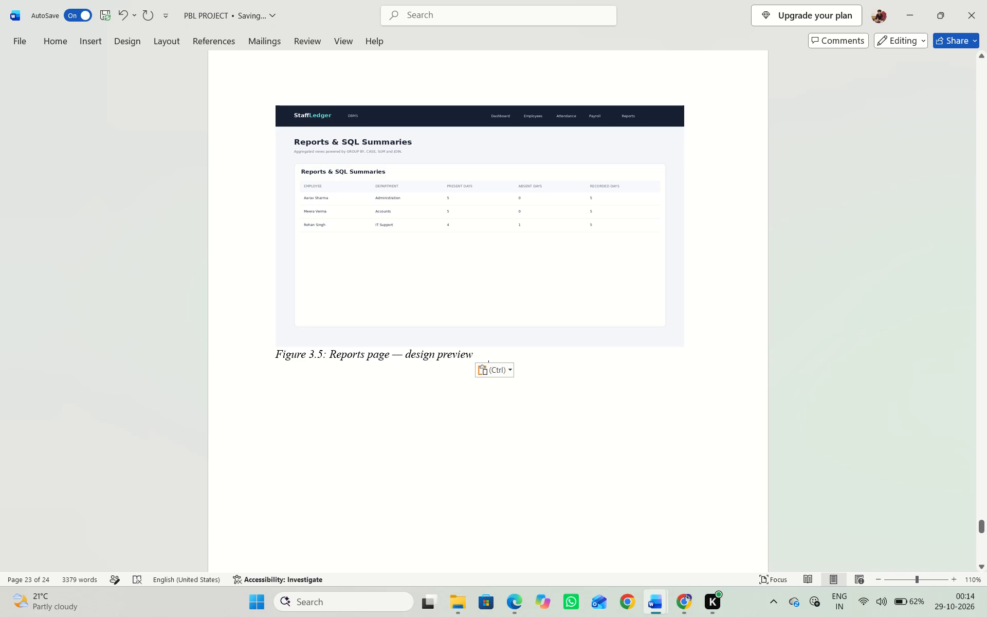
Remove the italics from the pasted Figure 3.5 caption and centre it under the screenshot.
drag(474, 355, 262, 333)
drag(262, 333, 272, 362)
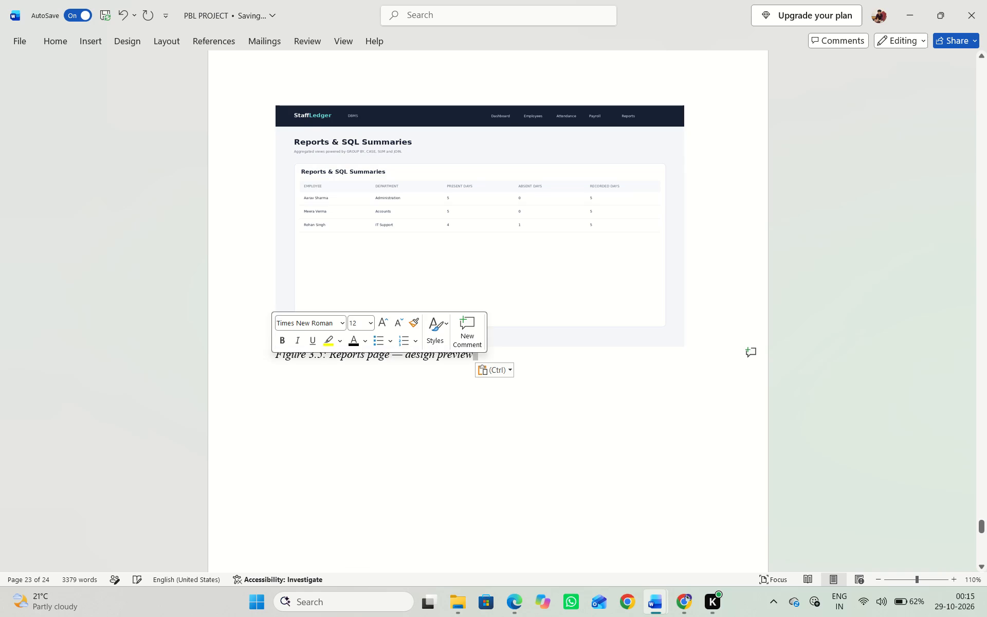
click(297, 341)
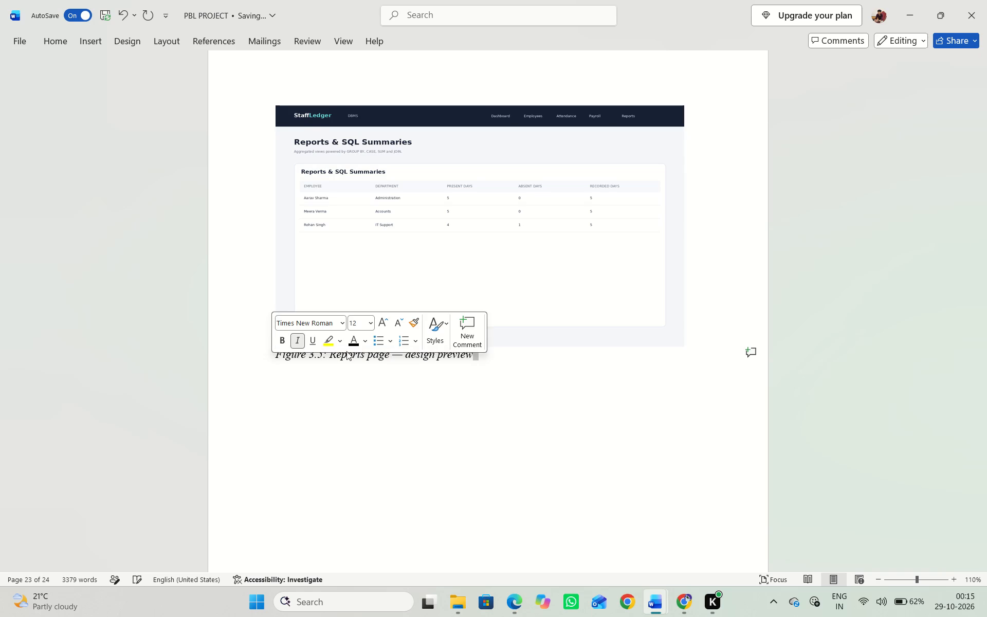
click(488, 360)
drag(476, 360, 279, 341)
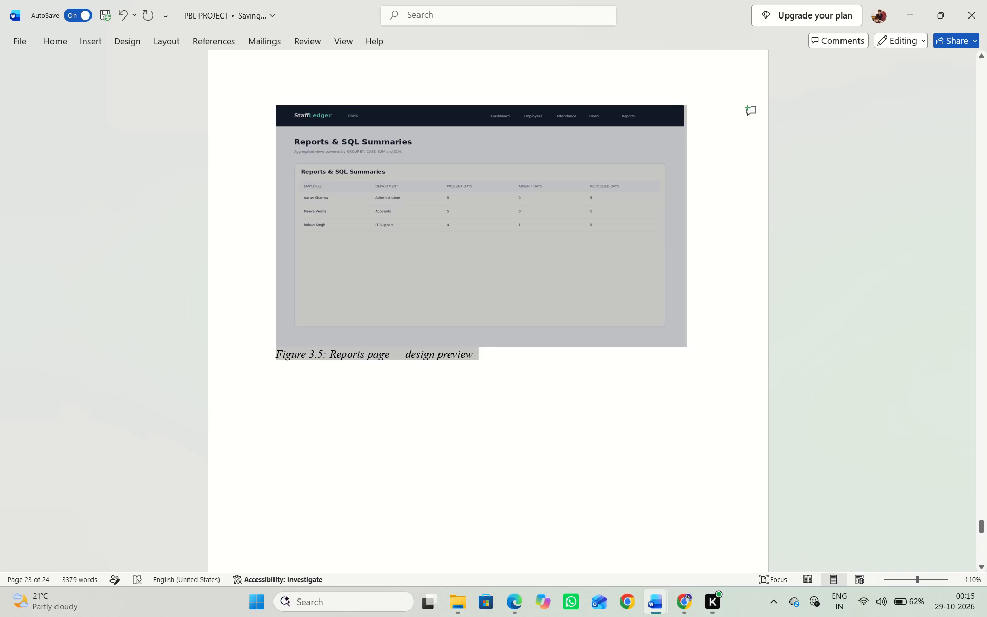
drag(279, 341, 285, 355)
click(313, 331)
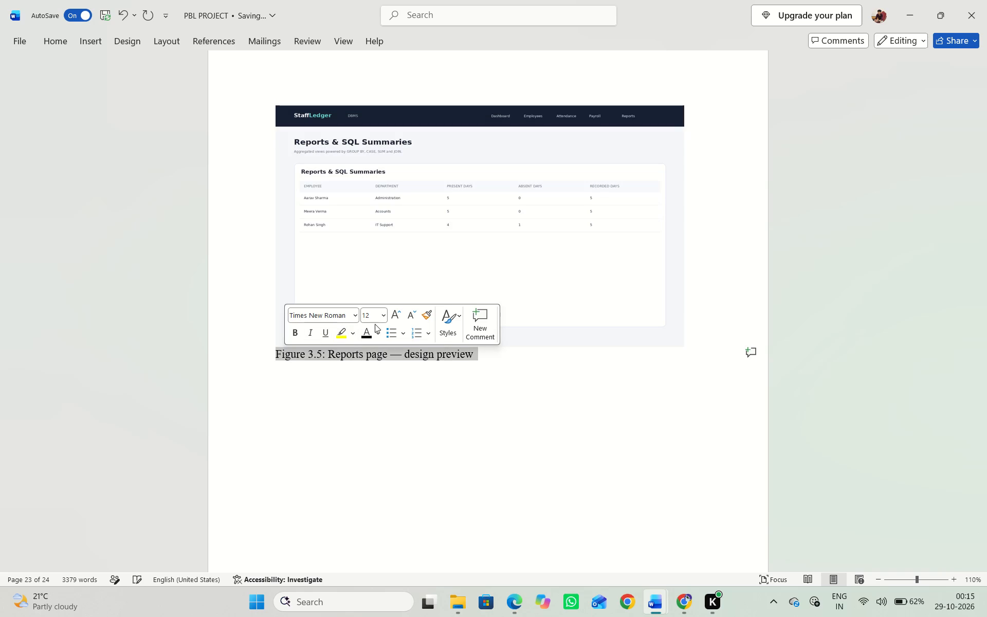
click(67, 46)
click(342, 84)
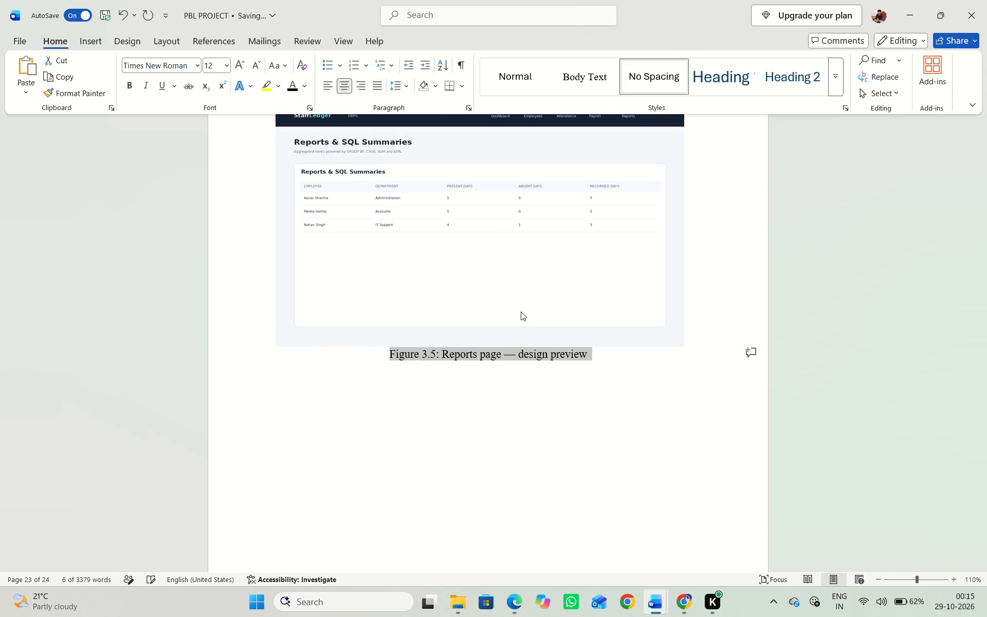
Add two new lines below the Figure 3.5 caption for the following section.
click(589, 351)
click(588, 356)
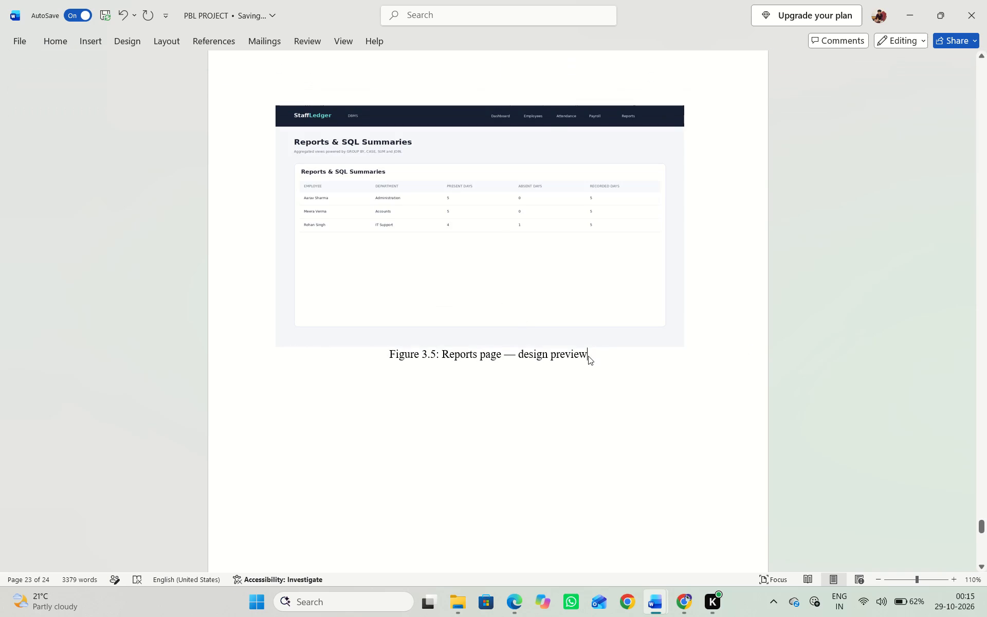
key(Return)
key(Return)
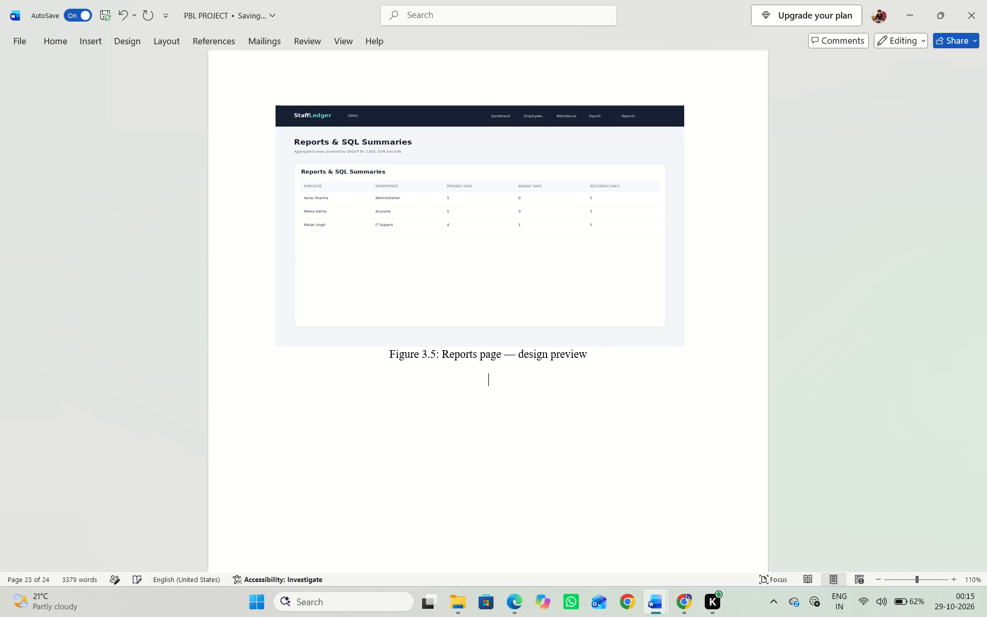
key(BackSpace)
key(Return)
key(Return)
key(BackSpace)
key(Left)
key(Return)
Copy section 3.5.1 Reporting Considerations with its paragraph from the reference report and paste it below the Figure 3.5 caption in PBL PROJECT.
scroll(586, 356, down, 1)
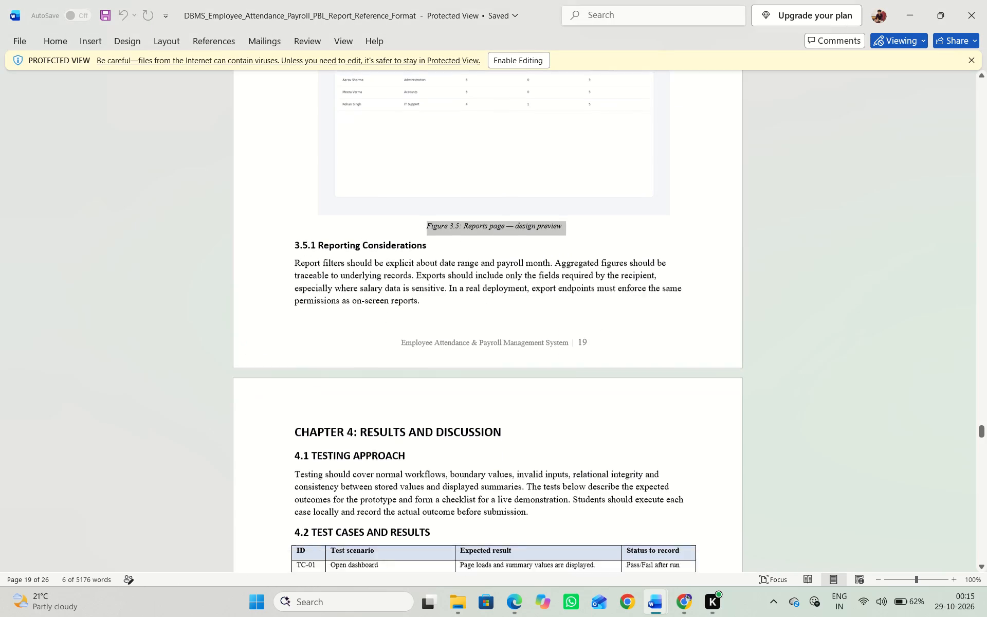
scroll(586, 356, down, 1)
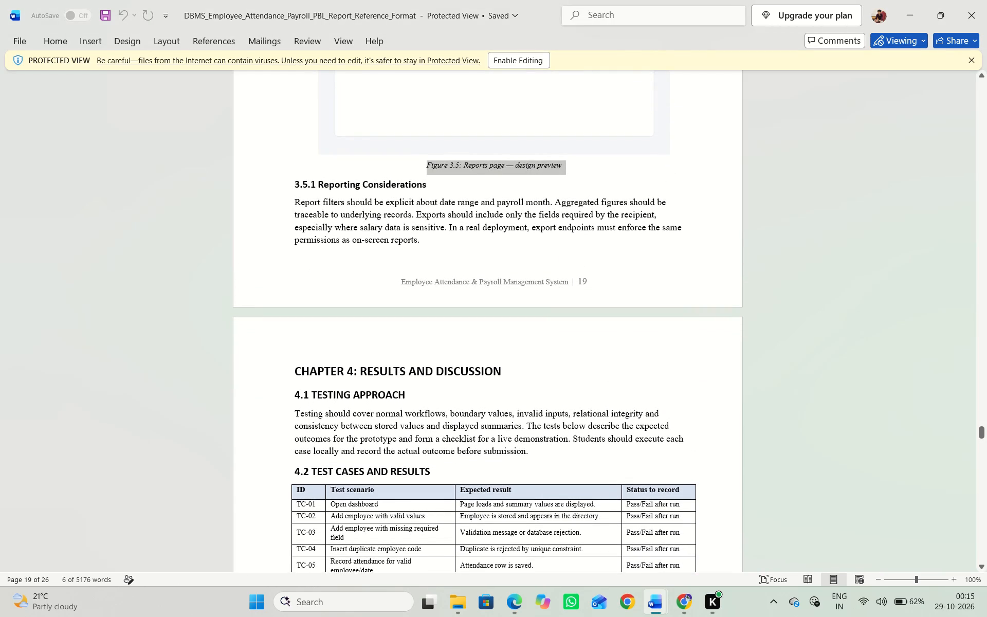
drag(293, 179, 450, 261)
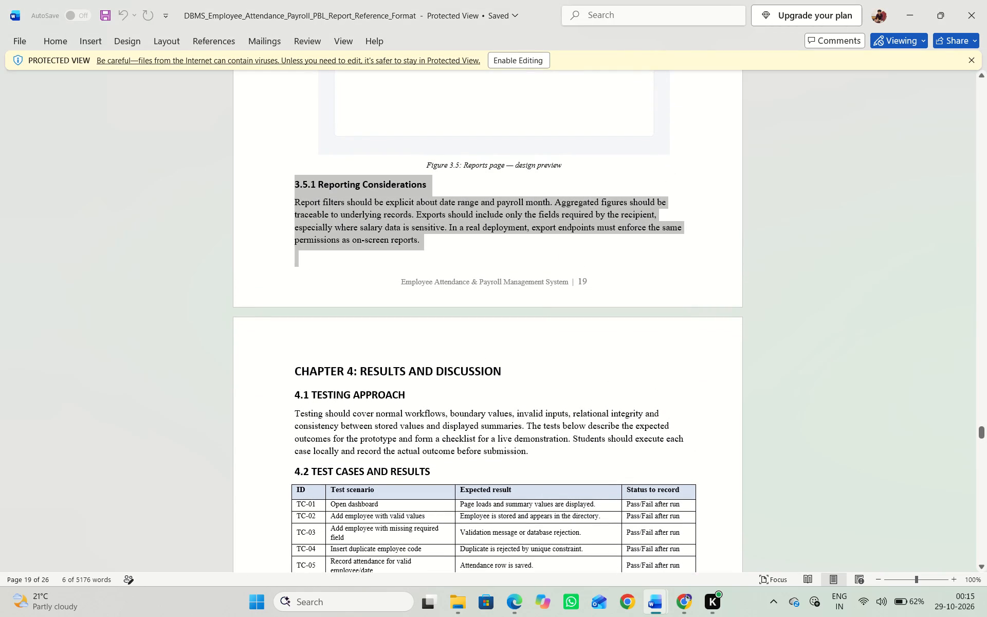
drag(450, 261, 451, 261)
key(ctrl+c)
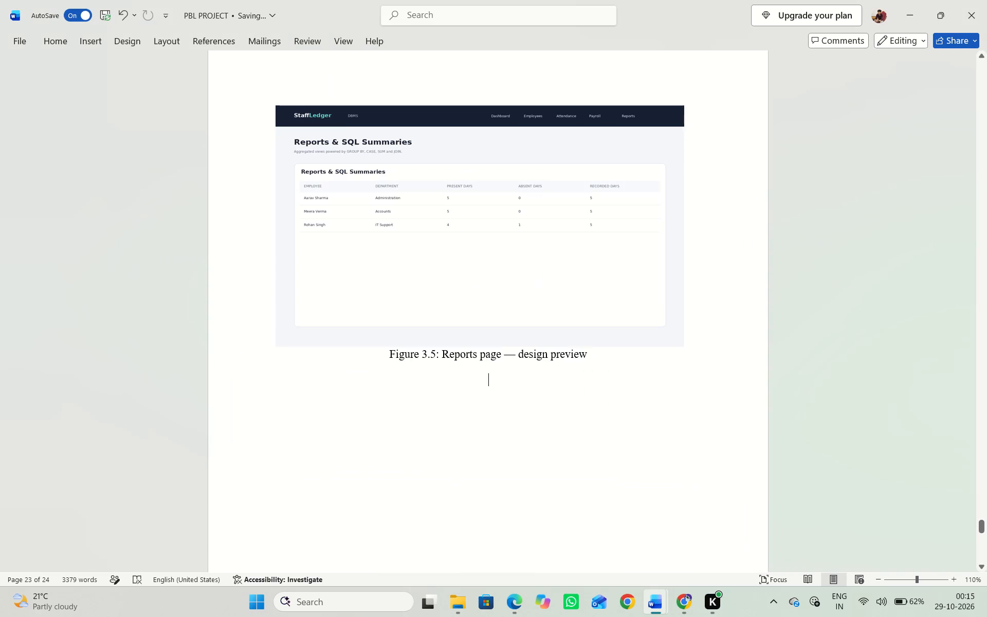
key(ctrl+v)
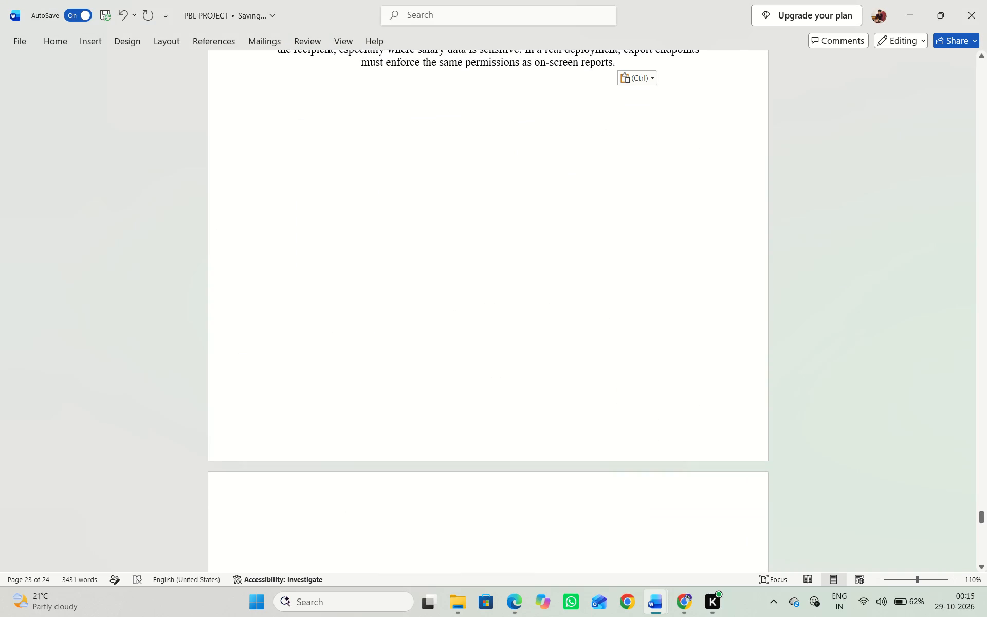
Left-align the 3.5.1 Reporting Considerations heading, adding one more blank line above it and two blank lines below it.
scroll(457, 258, up, 7)
click(410, 248)
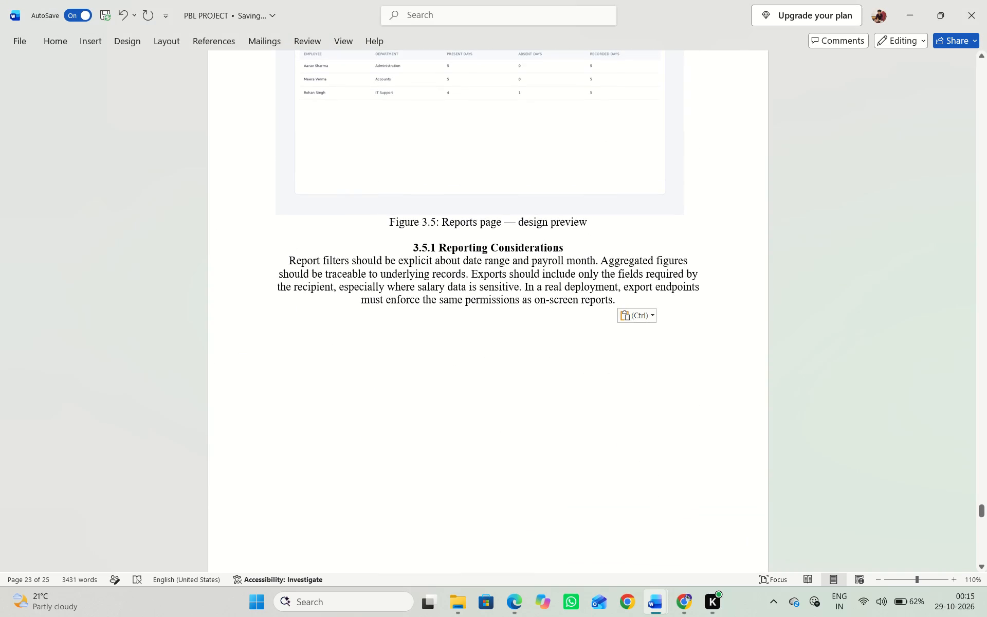
key(BackSpace)
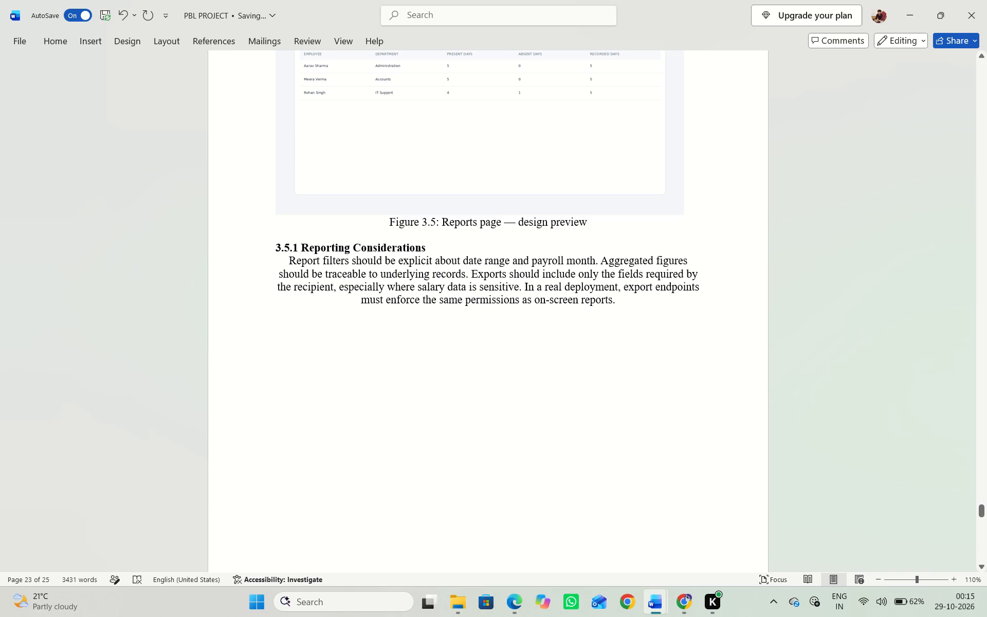
click(602, 227)
key(Return)
click(441, 264)
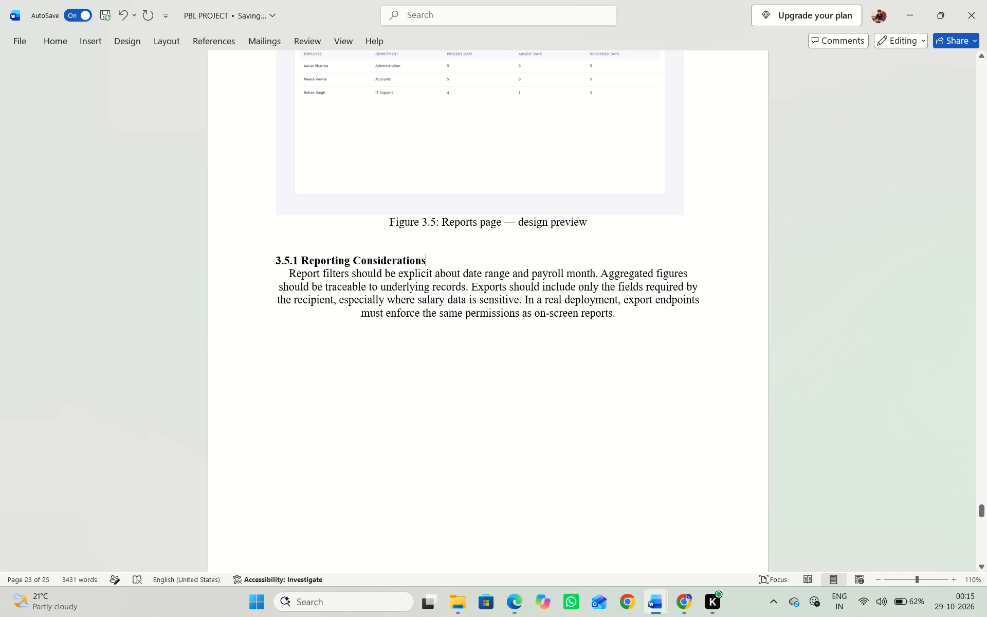
key(Return)
key(Return)
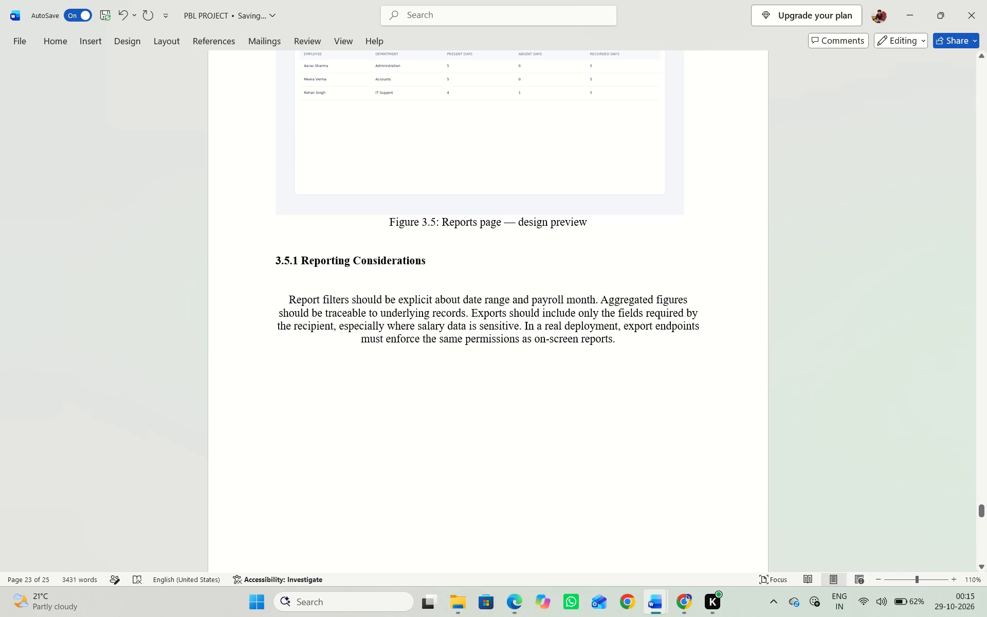
Left-align the Reporting Considerations paragraph and indent its first line with five spaces.
drag(289, 298, 427, 361)
click(52, 45)
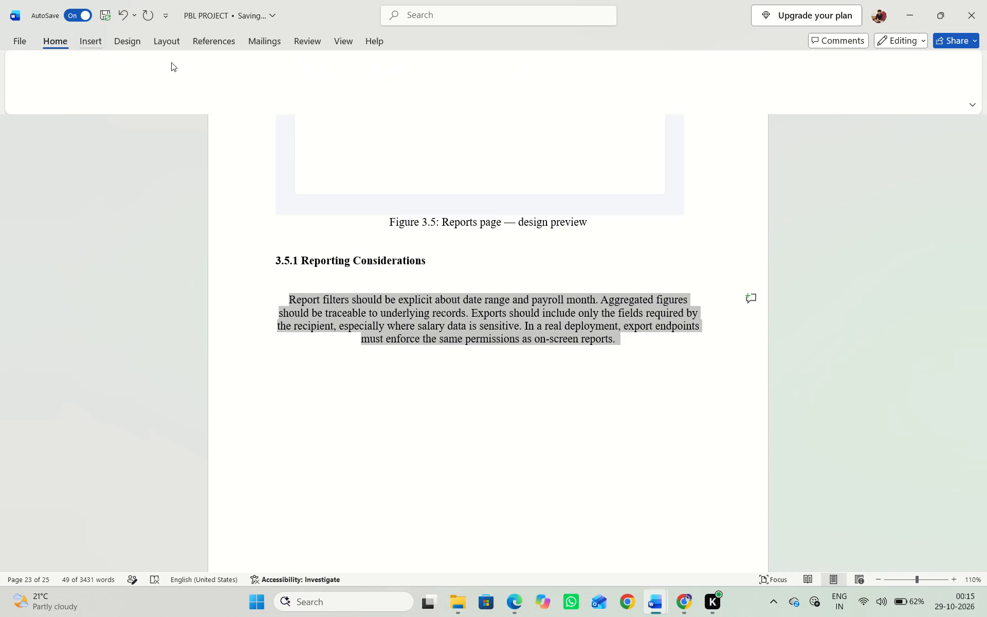
click(333, 84)
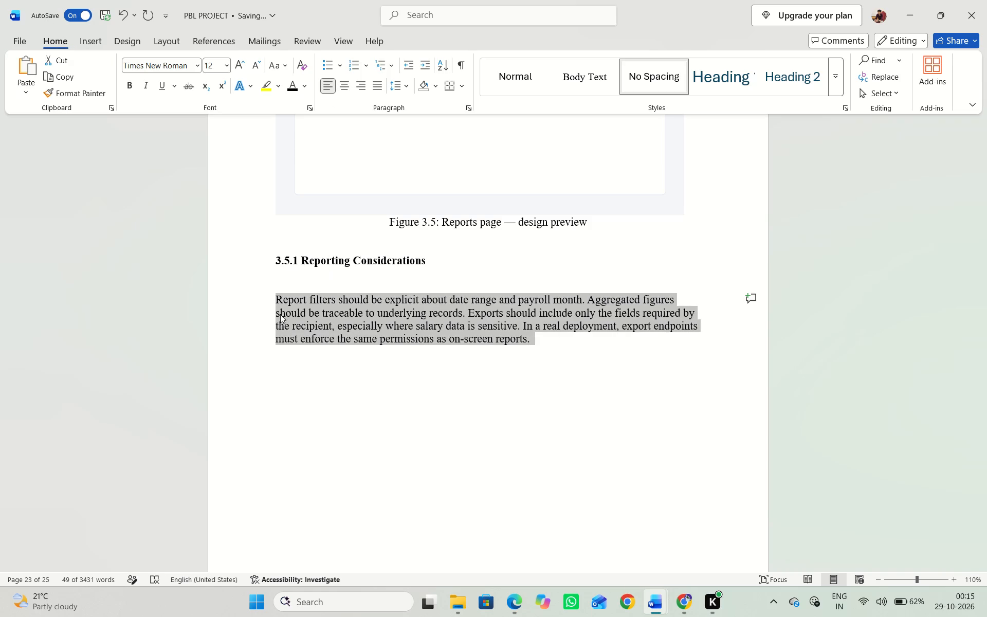
click(279, 298)
click(277, 298)
key(space)
key(space)
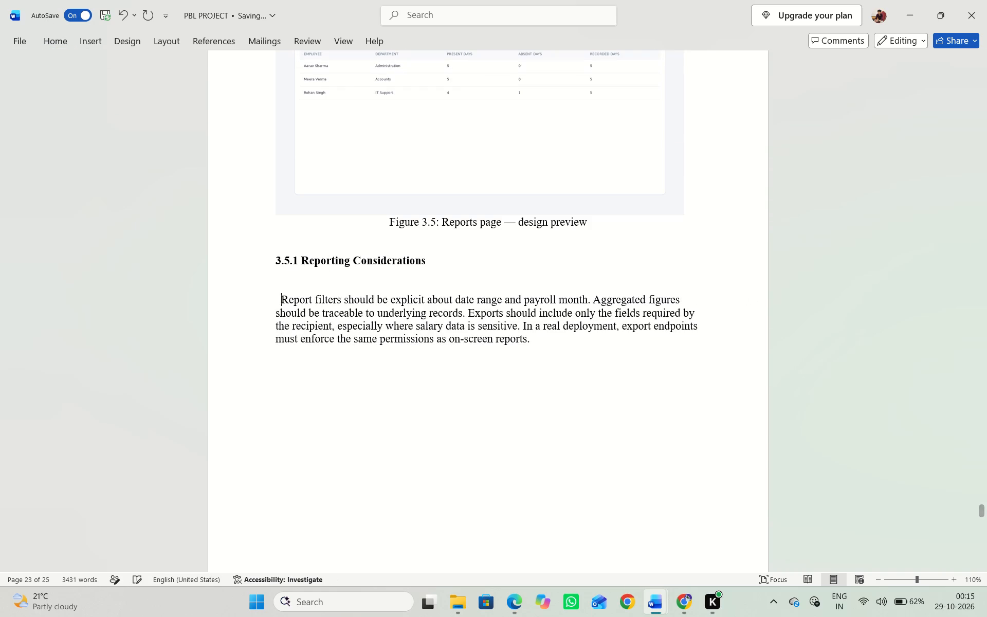
key(space)
key(space)
key(space)
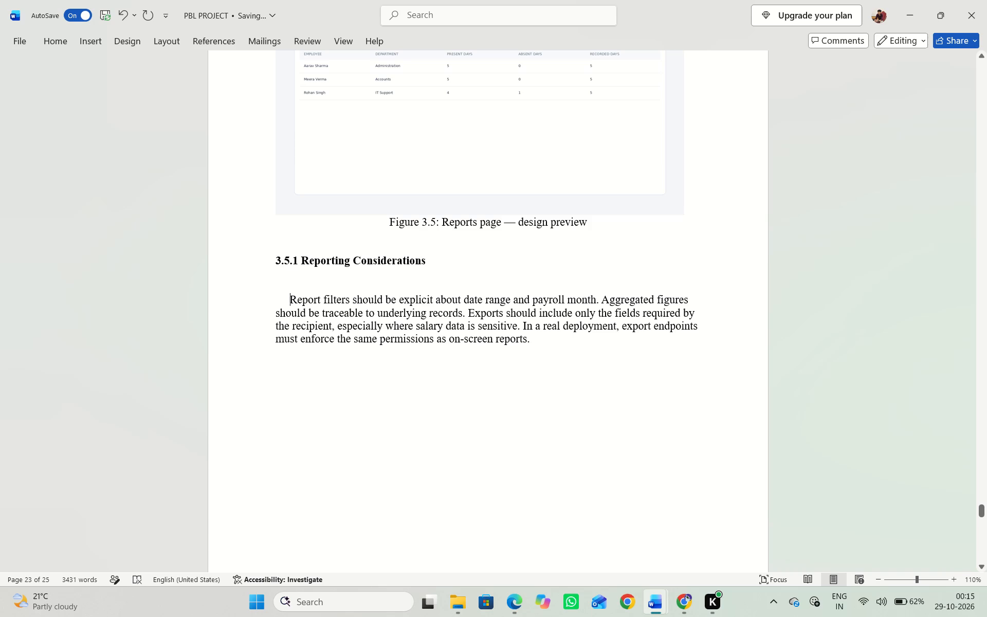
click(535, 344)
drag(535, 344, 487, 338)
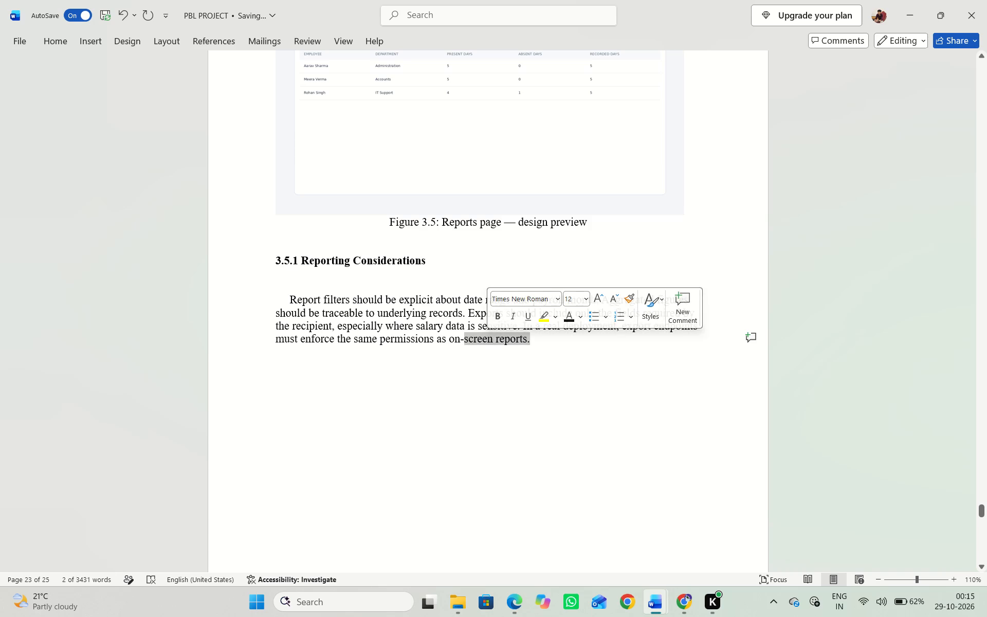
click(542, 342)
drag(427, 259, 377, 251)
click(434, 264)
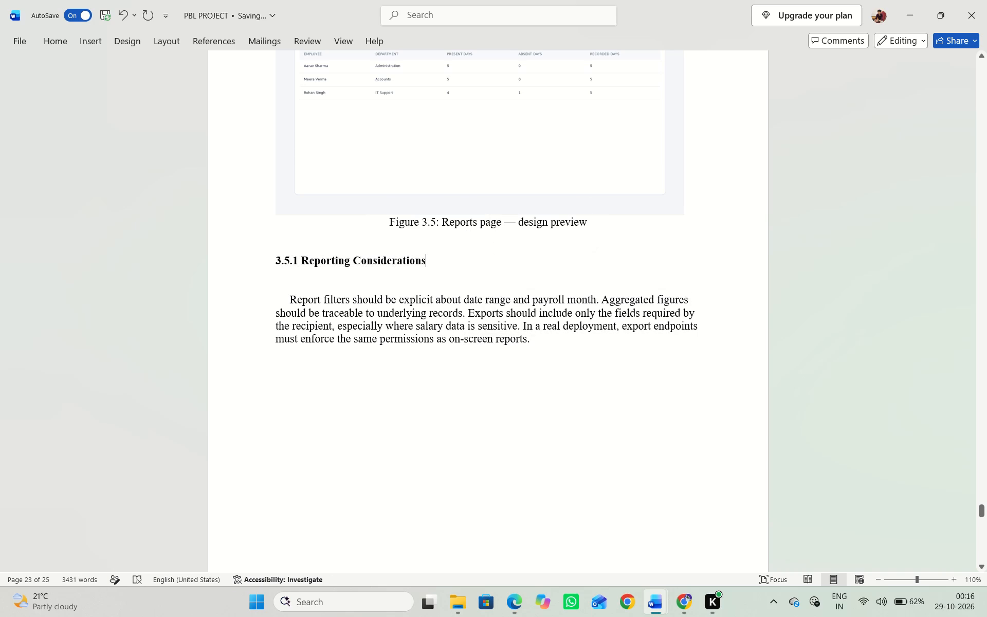
Add 21 new lines below the Reporting Considerations paragraph to reach the bottom of that page.
click(544, 344)
key(Return)
key(Return)
key(Return)
key(Return)
key(Return)
key(Return)
key(Return)
key(Return)
key(Return)
key(Return)
key(Return)
key(Return)
key(Return)
key(Return)
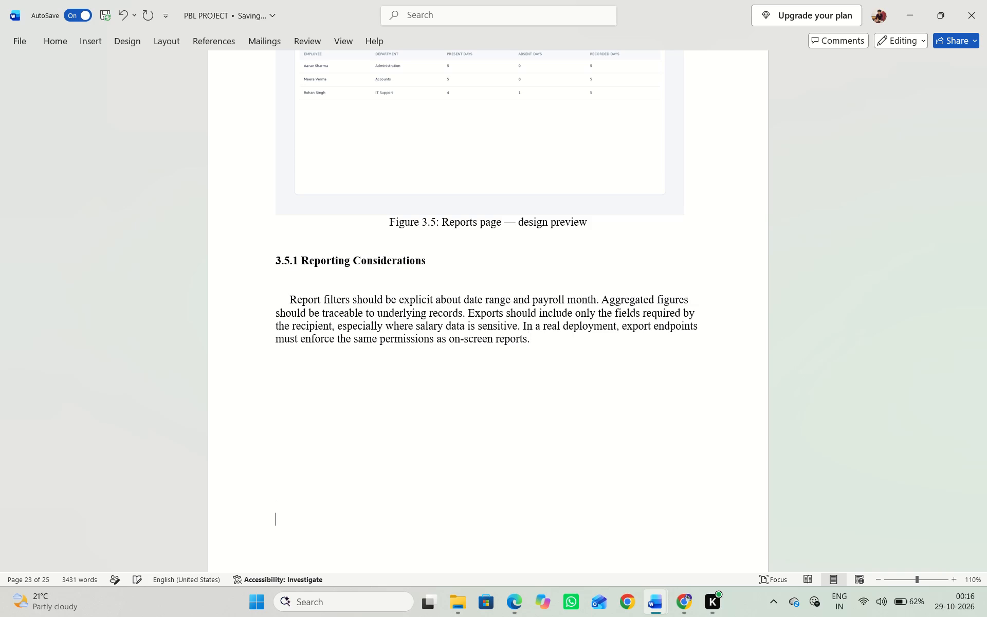
scroll(544, 344, down, 2)
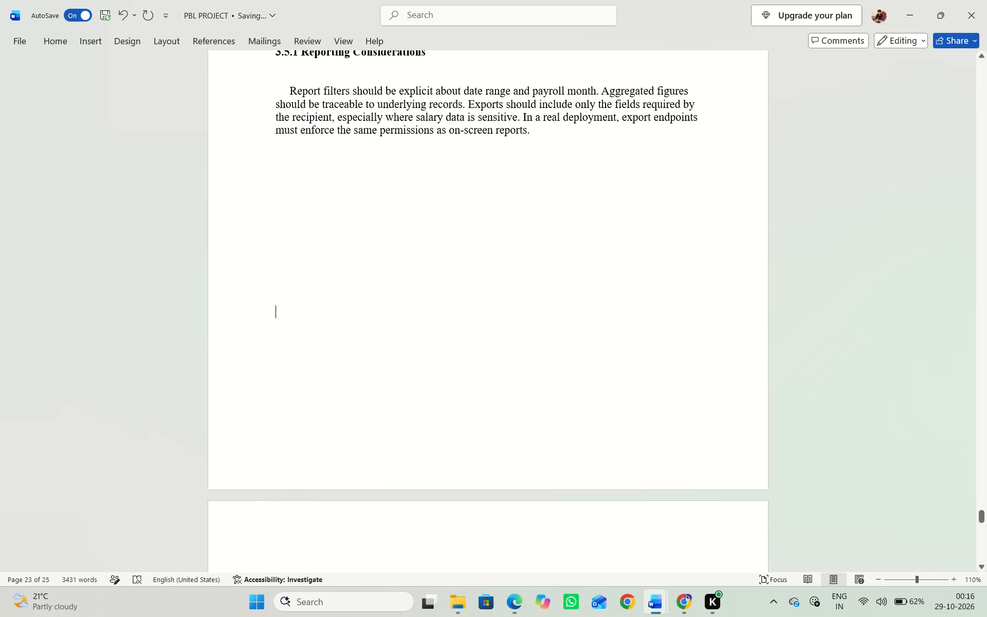
key(Return)
key(Return)
key(Return)
key(Return)
key(Return)
key(Return)
key(Return)
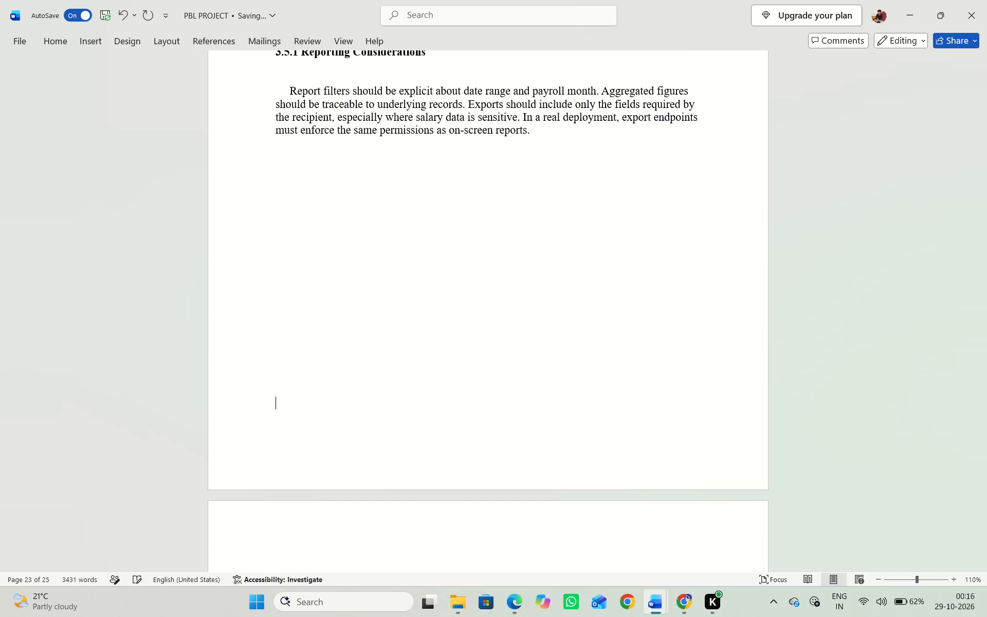
key(Return)
key(BackSpace)
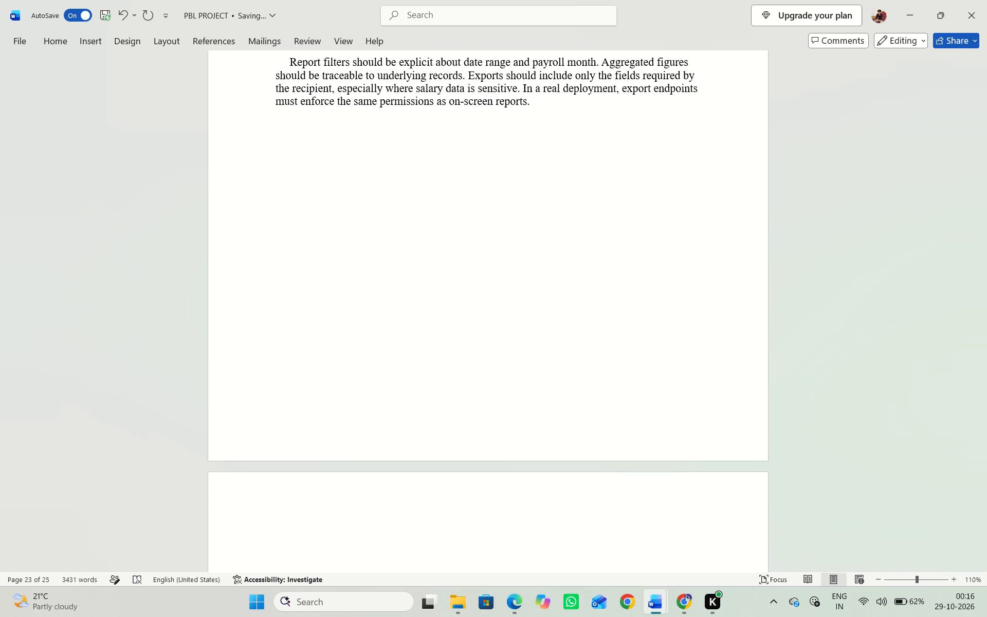
Enter the page number 18 on the last line of the page, centred at font size 8.
click(58, 47)
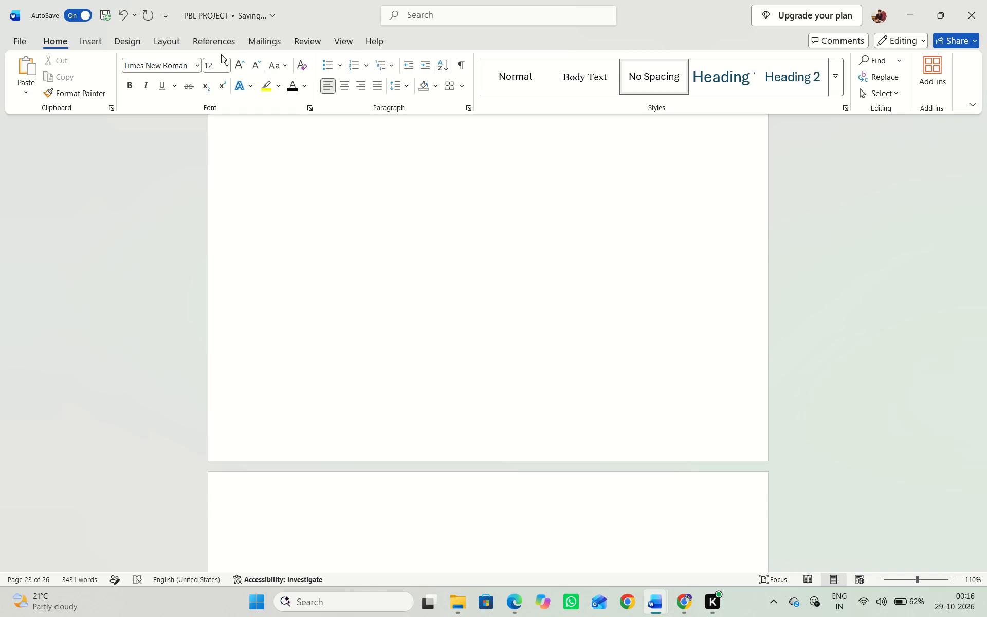
click(213, 61)
key(8)
click(290, 376)
click(51, 35)
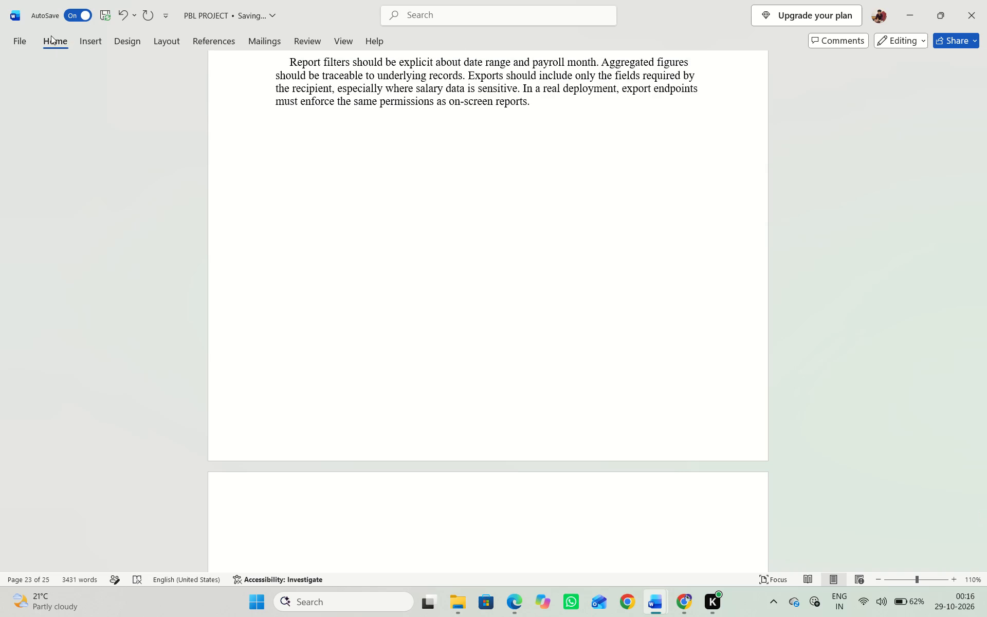
click(343, 83)
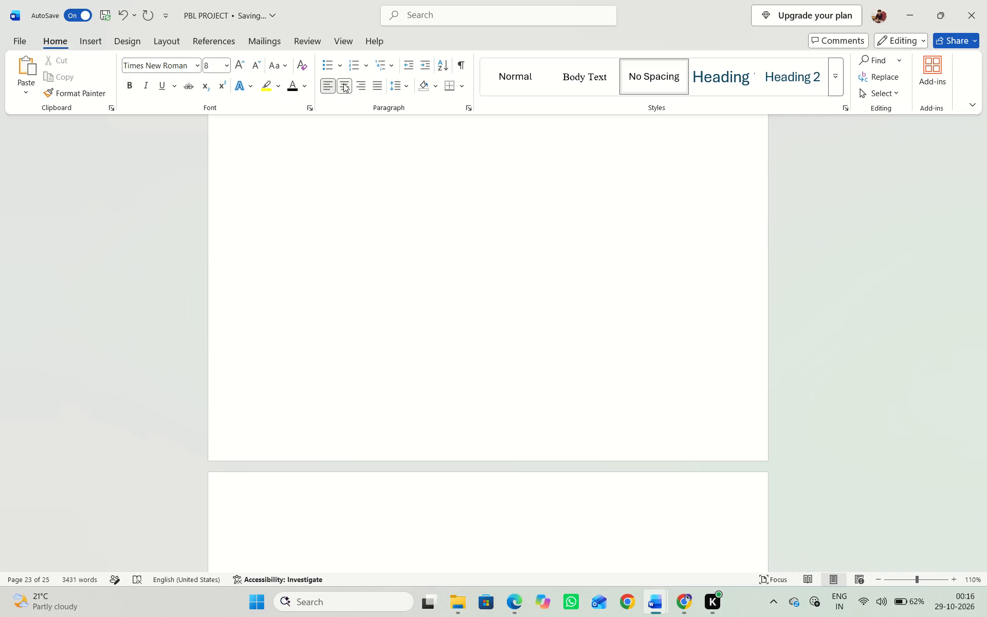
scroll(350, 98, up, 12)
scroll(368, 215, up, 15)
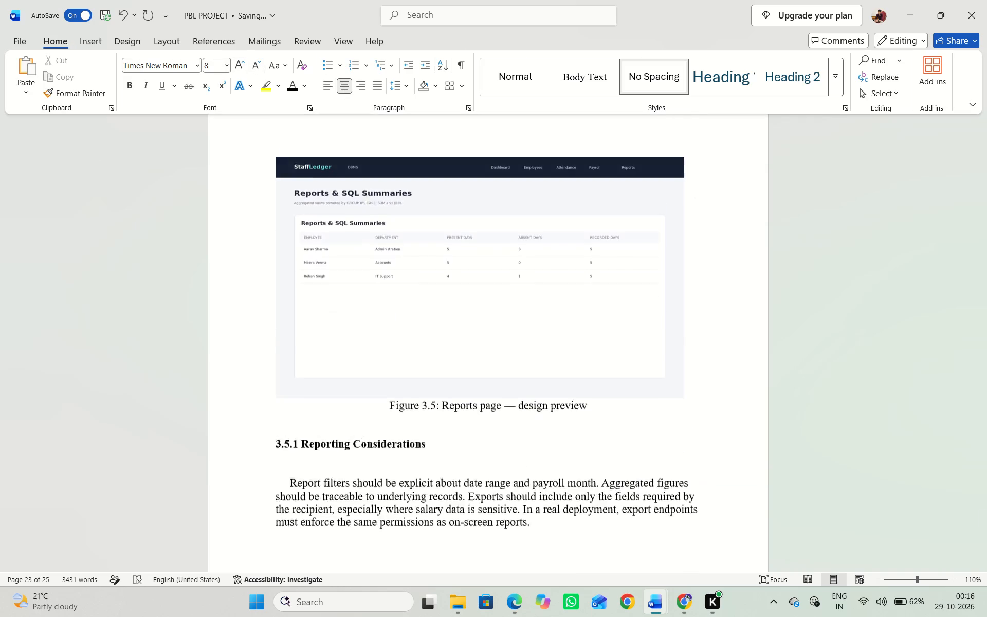
scroll(361, 196, up, 7)
scroll(361, 196, down, 18)
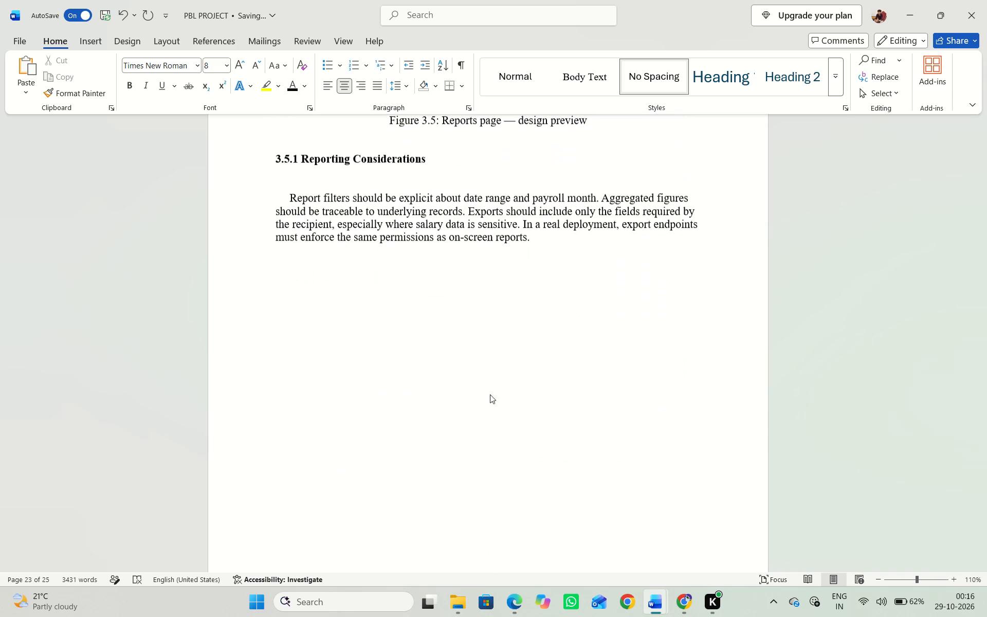
scroll(492, 479, down, 3)
click(490, 404)
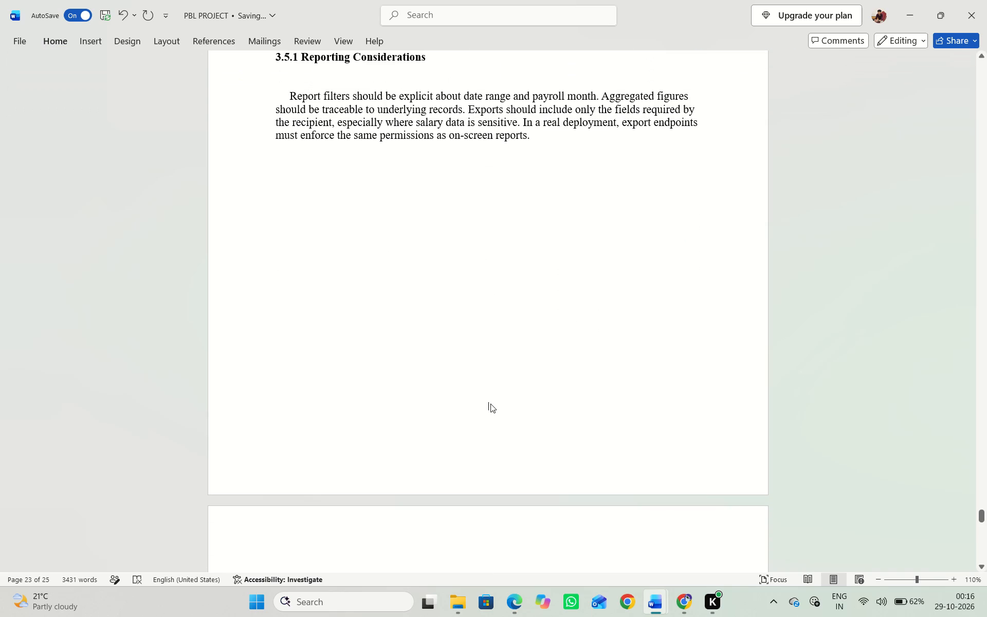
key(1)
text(85)
key(BackSpace)
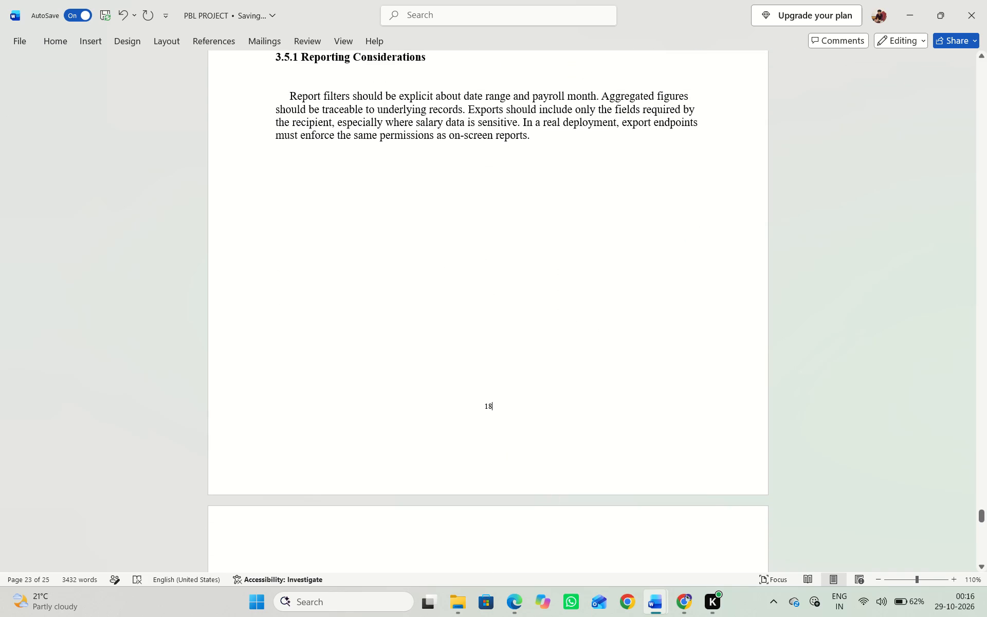
Add one blank line above the page number 18 and start a left-aligned line after it on the following page.
click(482, 405)
key(Return)
key(Return)
key(BackSpace)
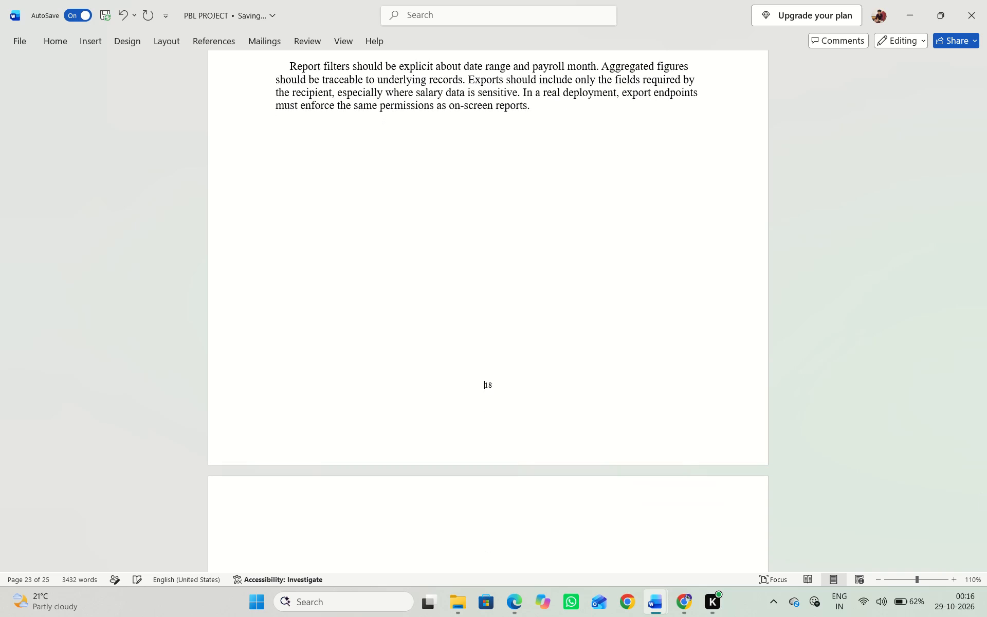
click(496, 387)
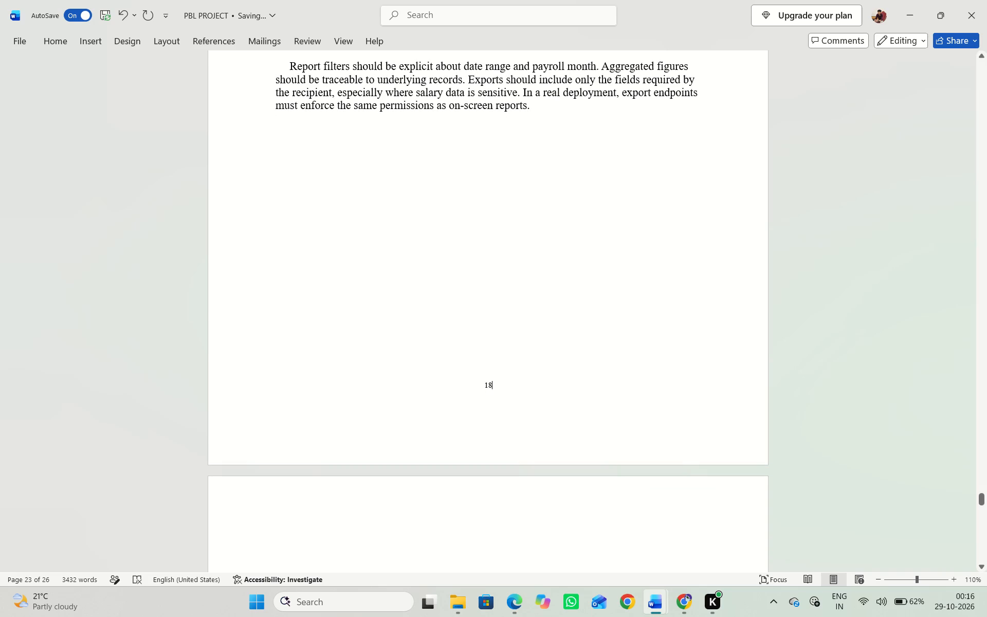
key(Return)
key(BackSpace)
Compare the layout and page number of the Figure 3.5 page with the preceding Figure 3.4 page in PBL PROJECT.
scroll(325, 394, up, 4)
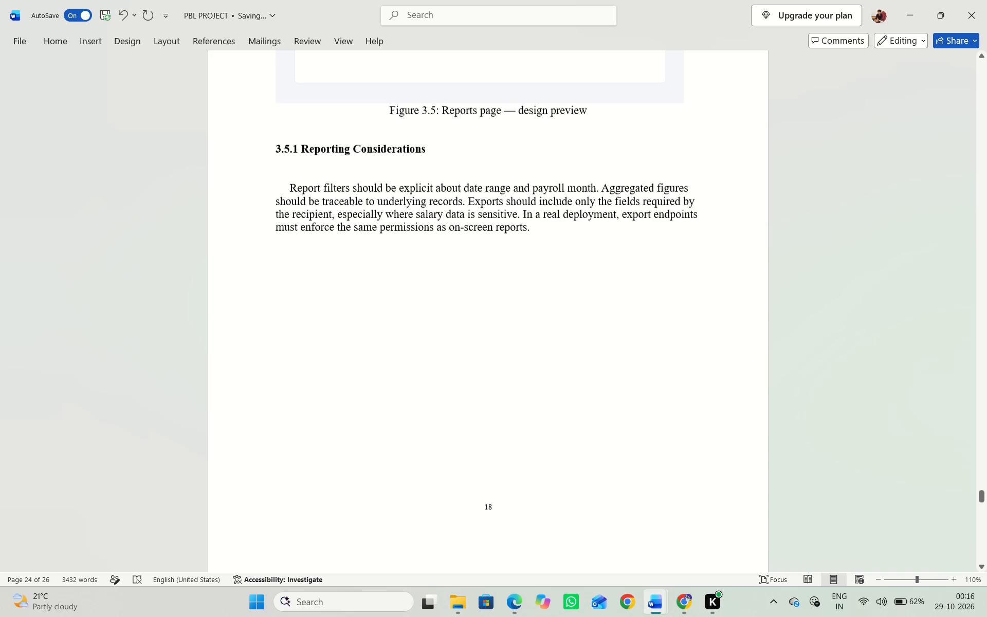
scroll(326, 385, up, 10)
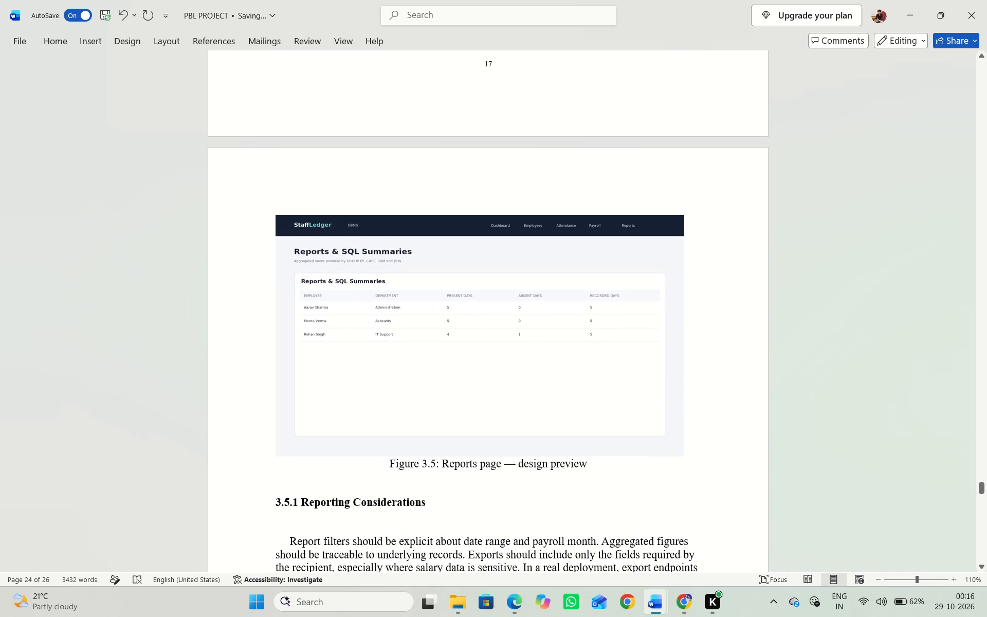
scroll(337, 343, up, 1)
scroll(393, 332, up, 1)
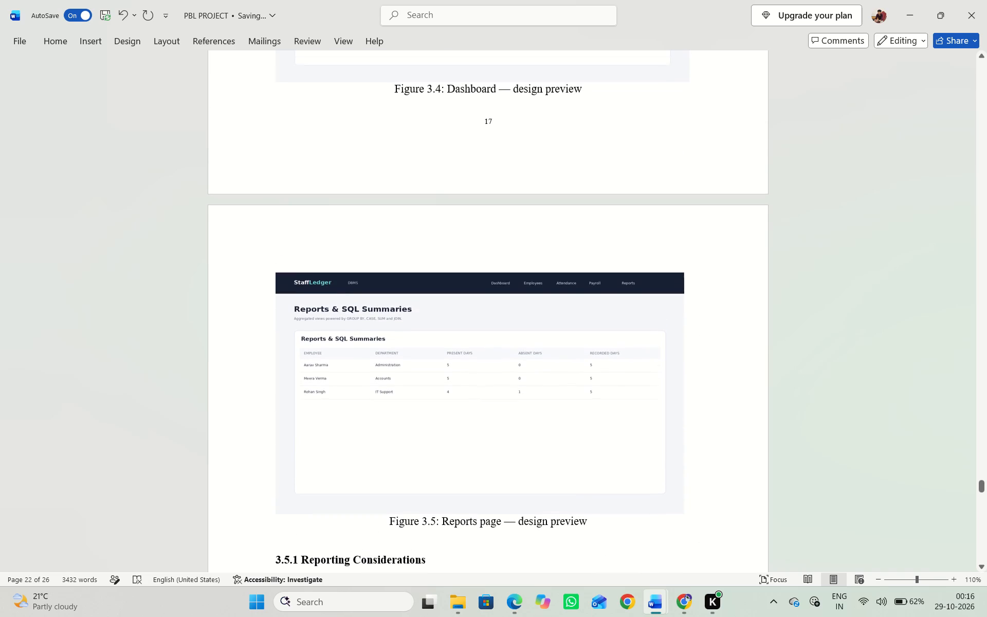
scroll(392, 332, up, 3)
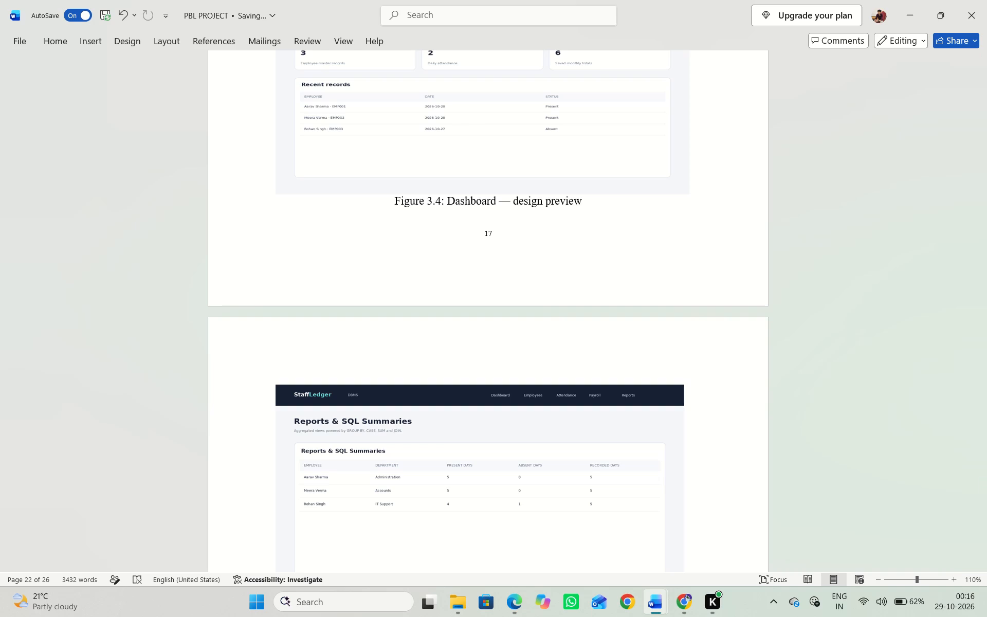
scroll(389, 331, down, 9)
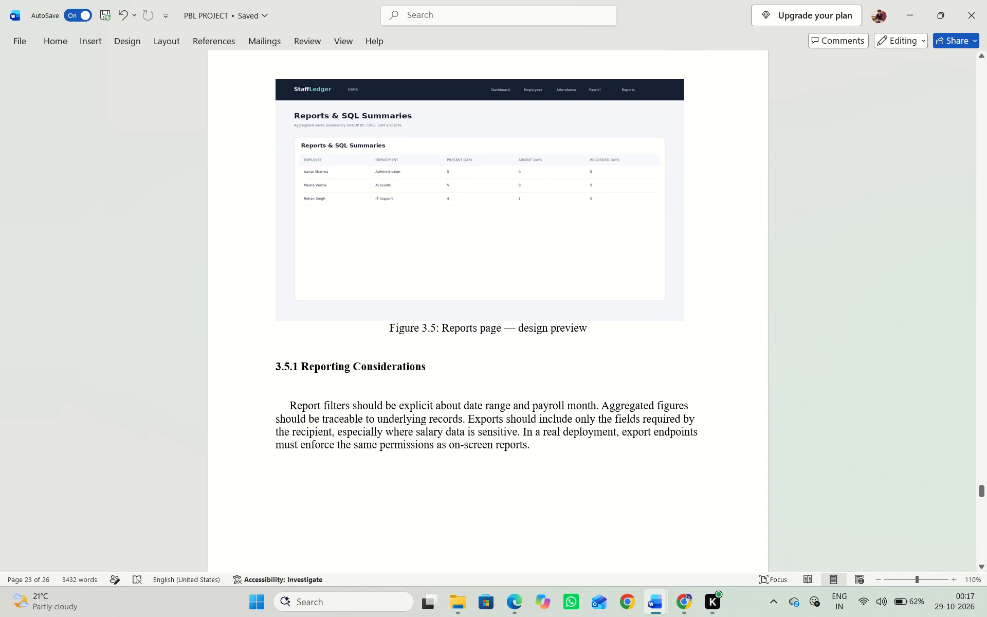
scroll(373, 329, down, 16)
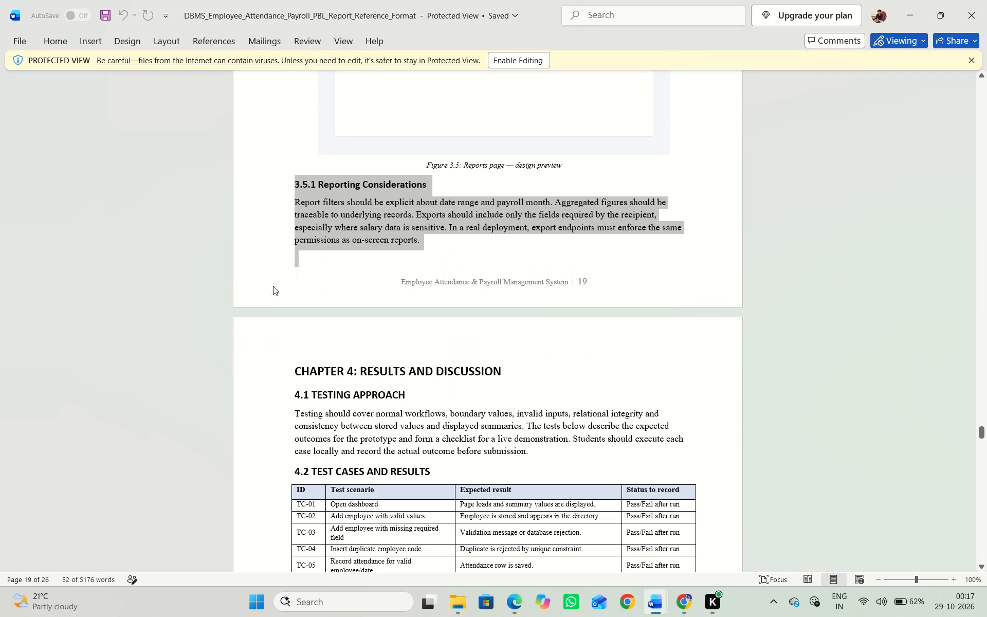
Look through the remaining chapters of the reference report, from Chapter 4 onward, to find the content that follows section 3.5.1.
scroll(279, 286, down, 16)
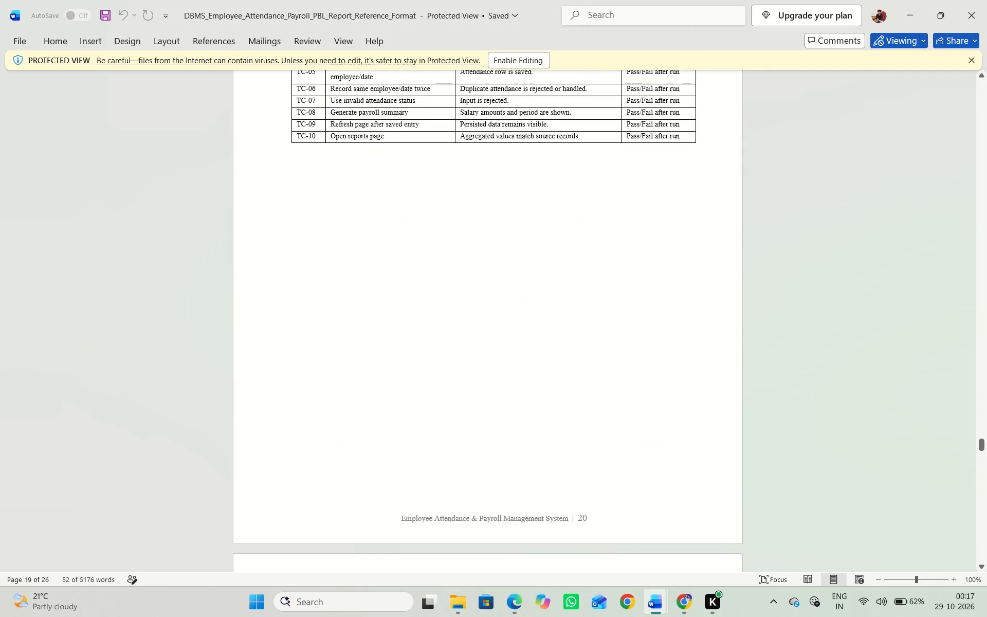
scroll(284, 269, down, 20)
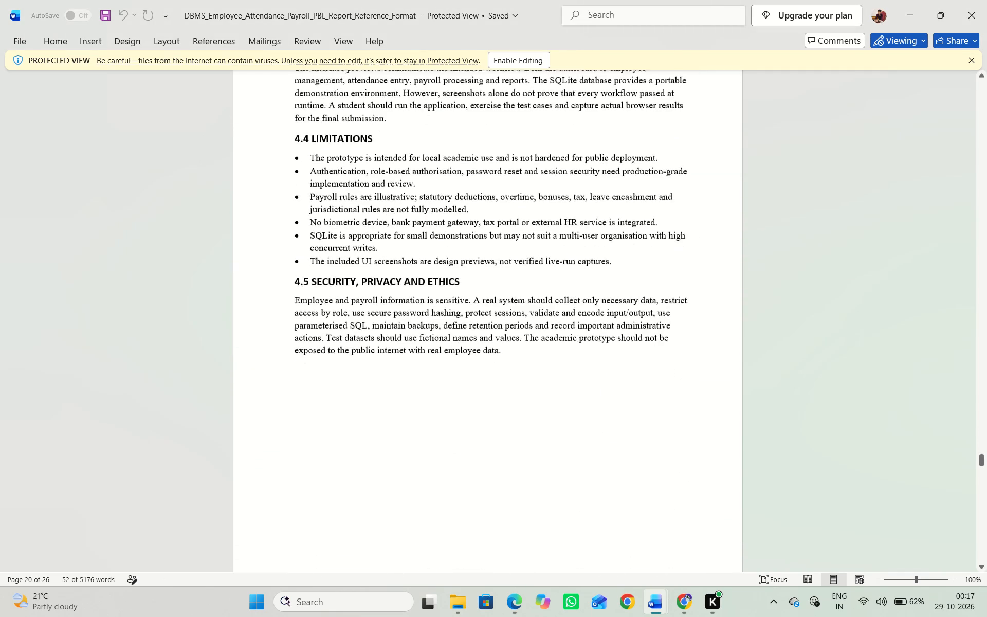
scroll(286, 258, down, 14)
scroll(287, 255, down, 13)
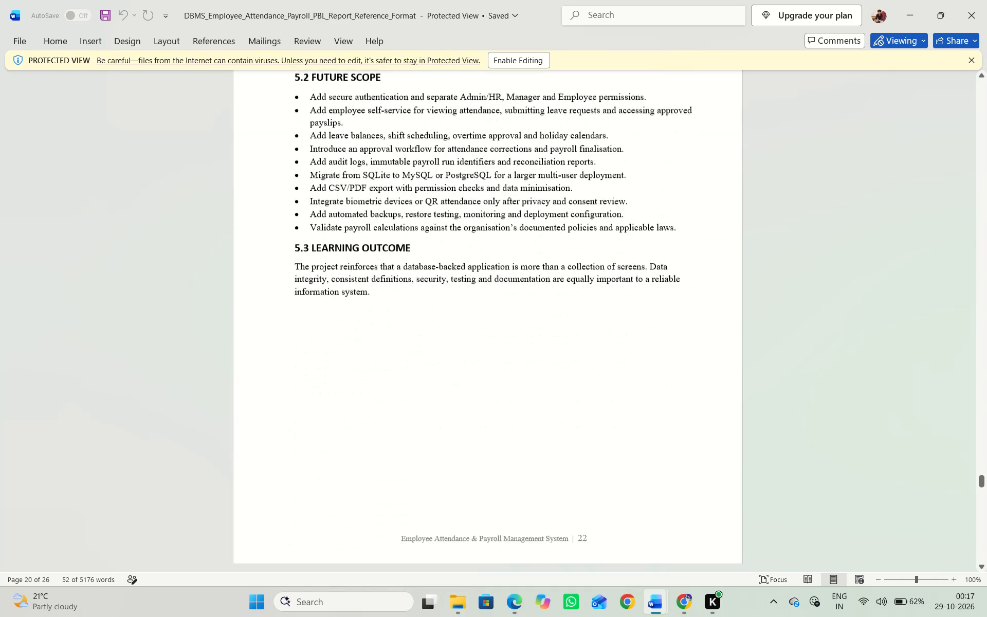
scroll(287, 253, down, 19)
scroll(288, 252, down, 6)
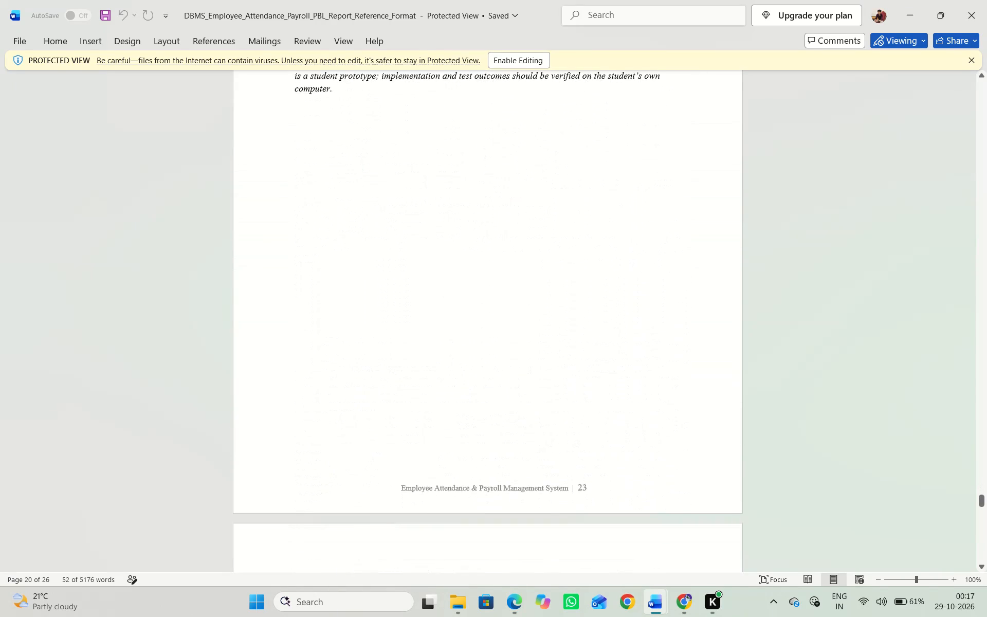
scroll(288, 252, down, 11)
scroll(288, 249, up, 12)
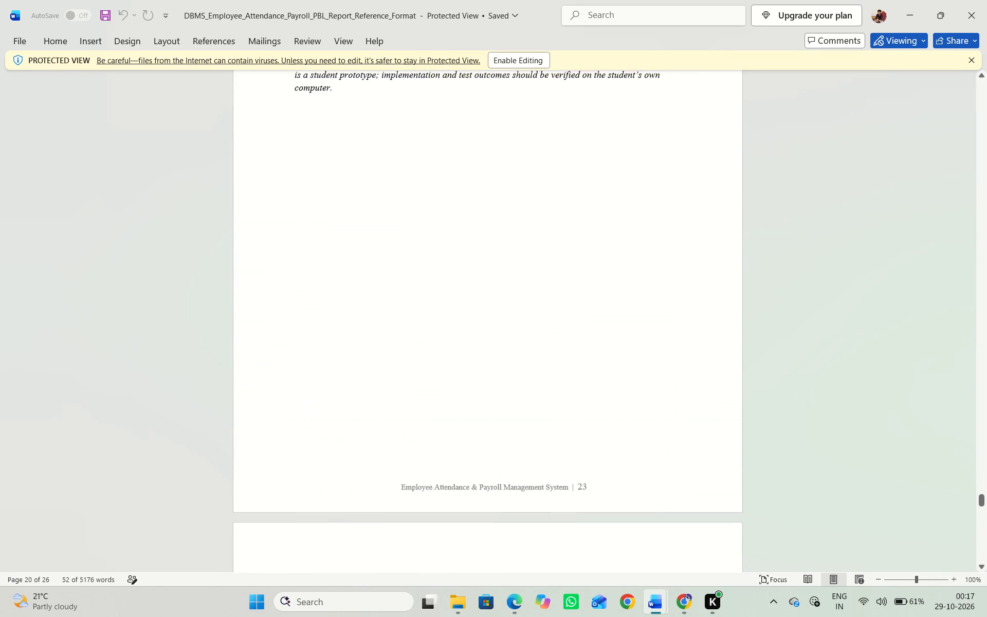
scroll(288, 246, up, 18)
scroll(287, 244, up, 14)
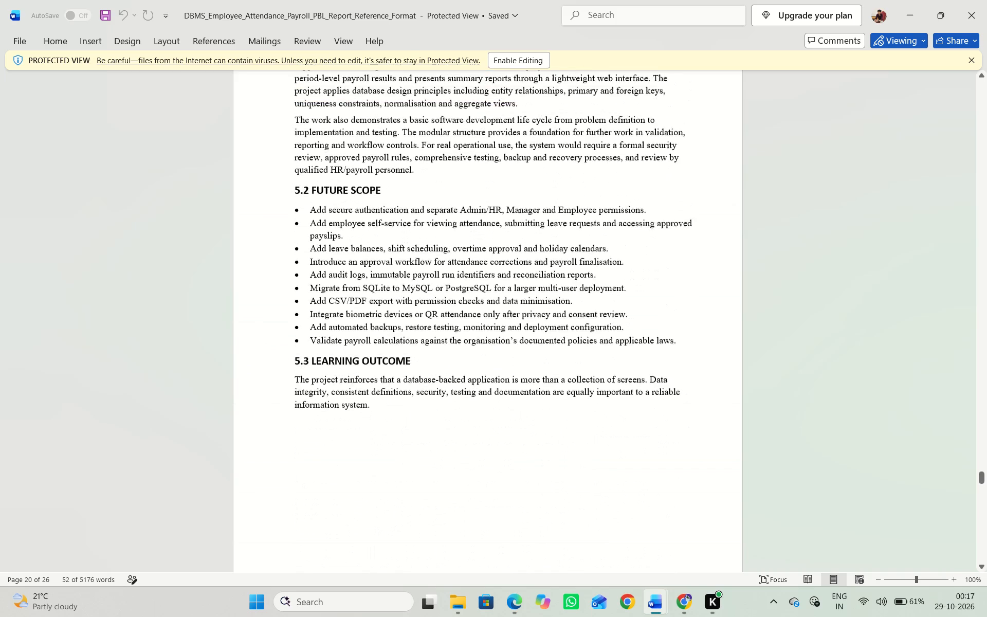
scroll(283, 244, up, 20)
scroll(283, 244, up, 11)
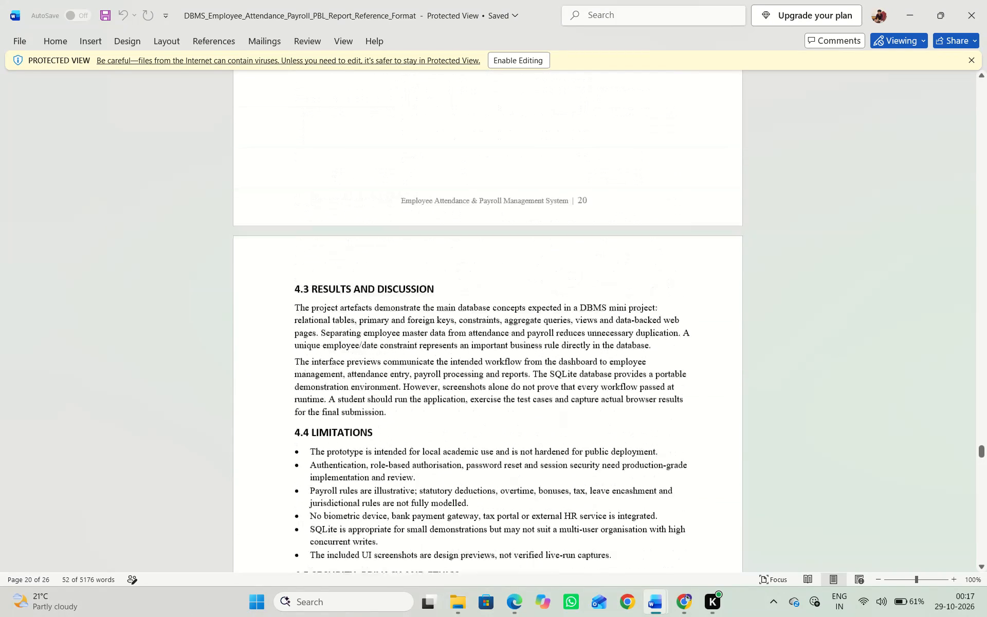
scroll(270, 243, up, 20)
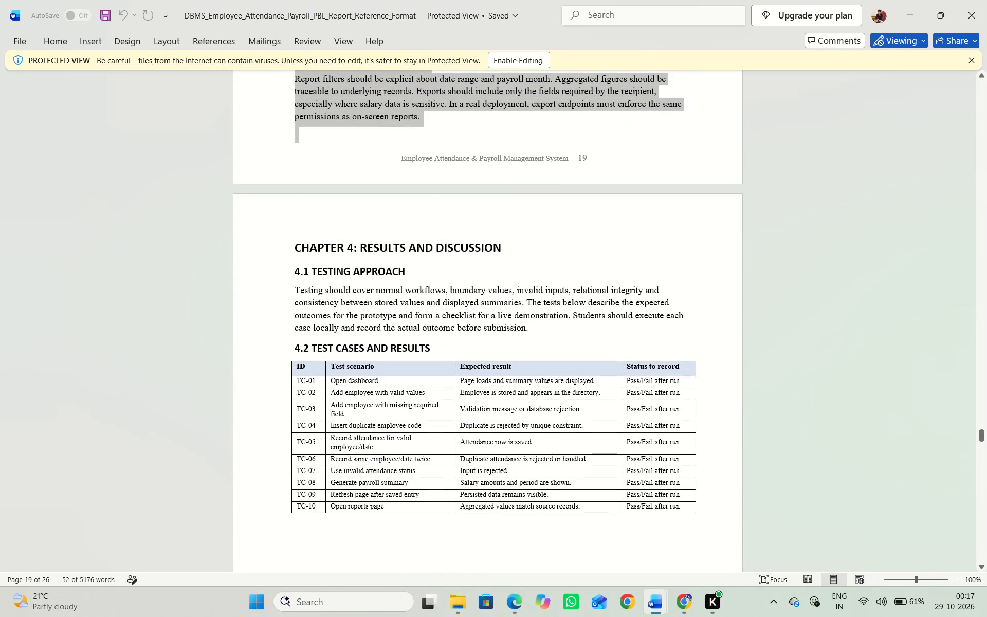
Copy the heading "CHAPTER 4: RESULTS AND DISCUSSION" from the reference report.
click(295, 247)
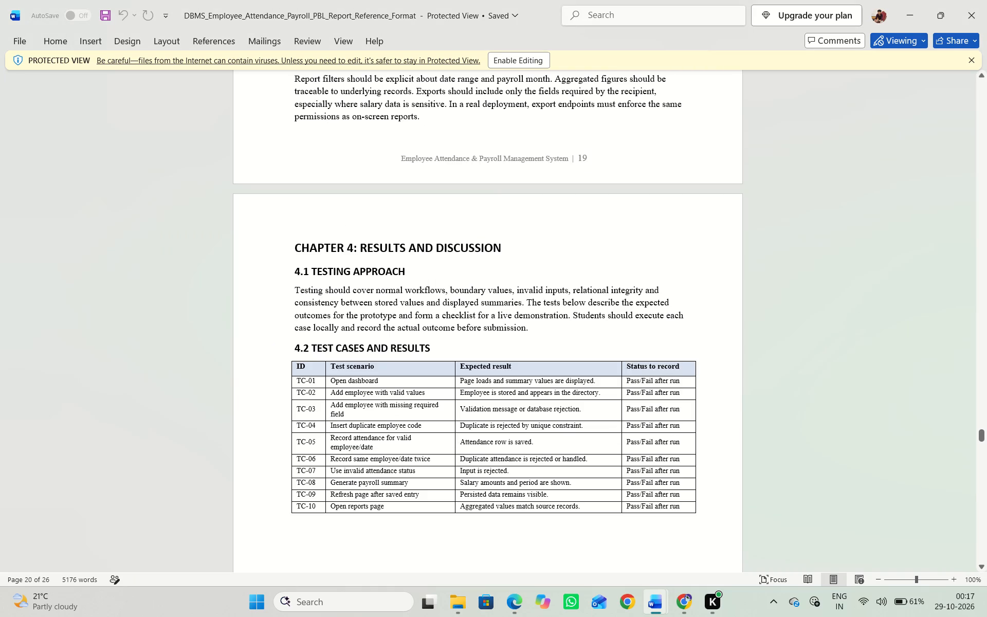
drag(502, 245, 305, 242)
key(ctrl+c)
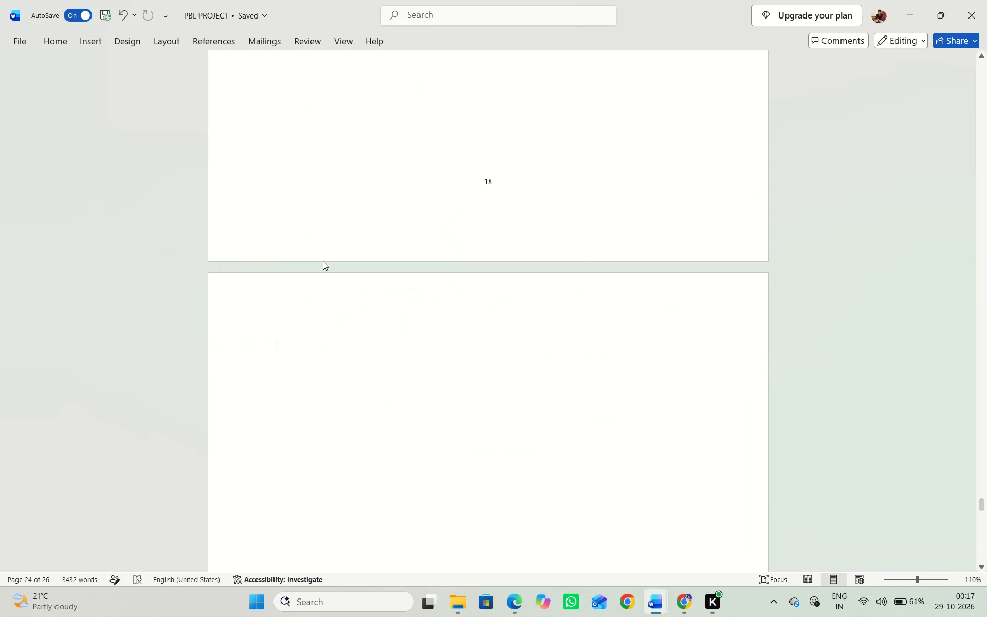
In PBL PROJECT, review the Chapter 3 pages from the chapter heading to page 18 to check how headings and spacing are formatted.
scroll(335, 289, up, 9)
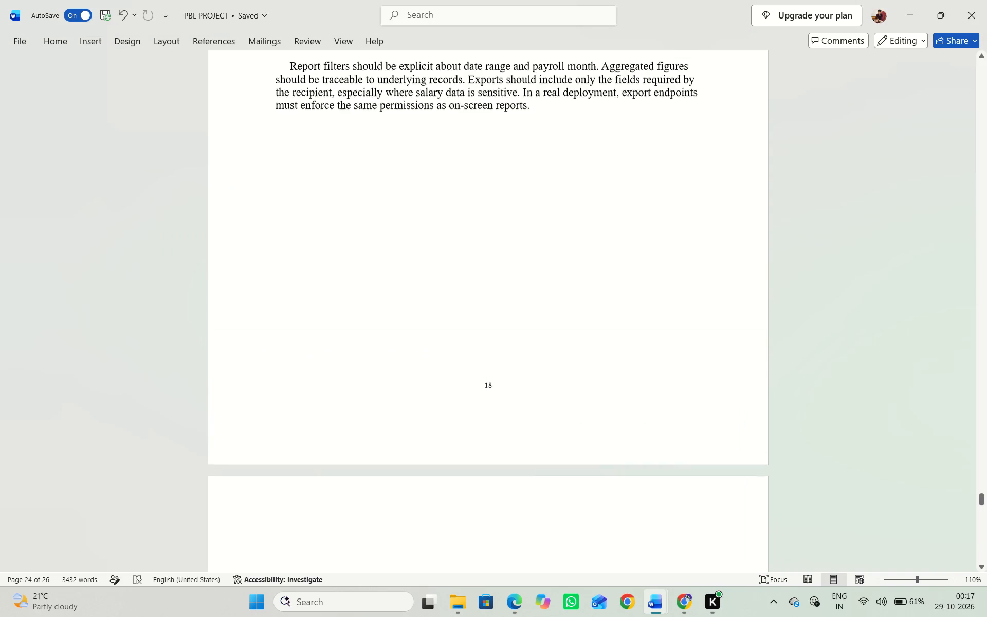
scroll(328, 275, up, 20)
scroll(328, 275, up, 20)
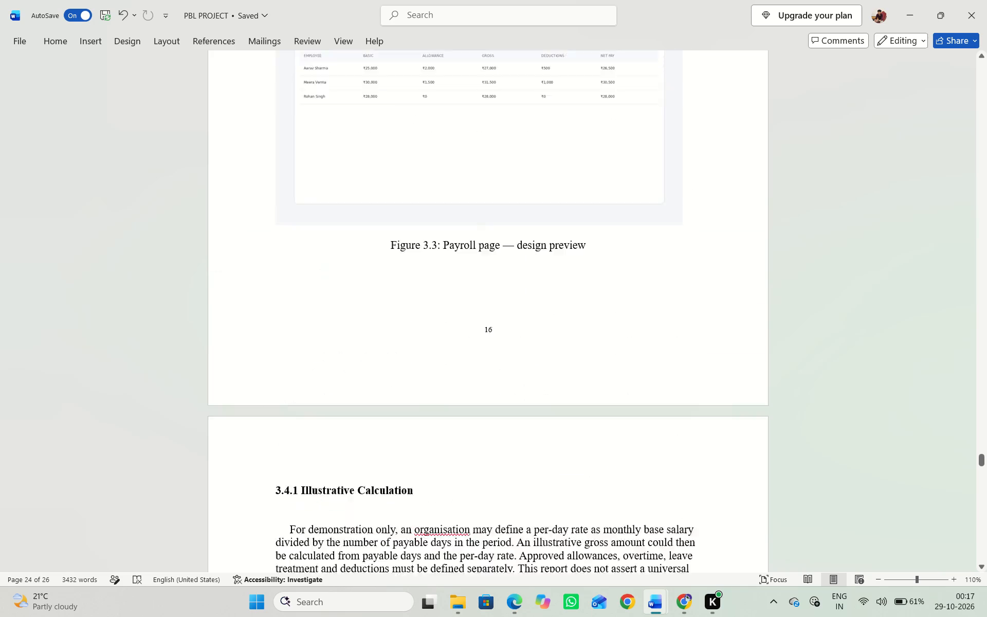
scroll(322, 266, up, 20)
scroll(322, 266, up, 19)
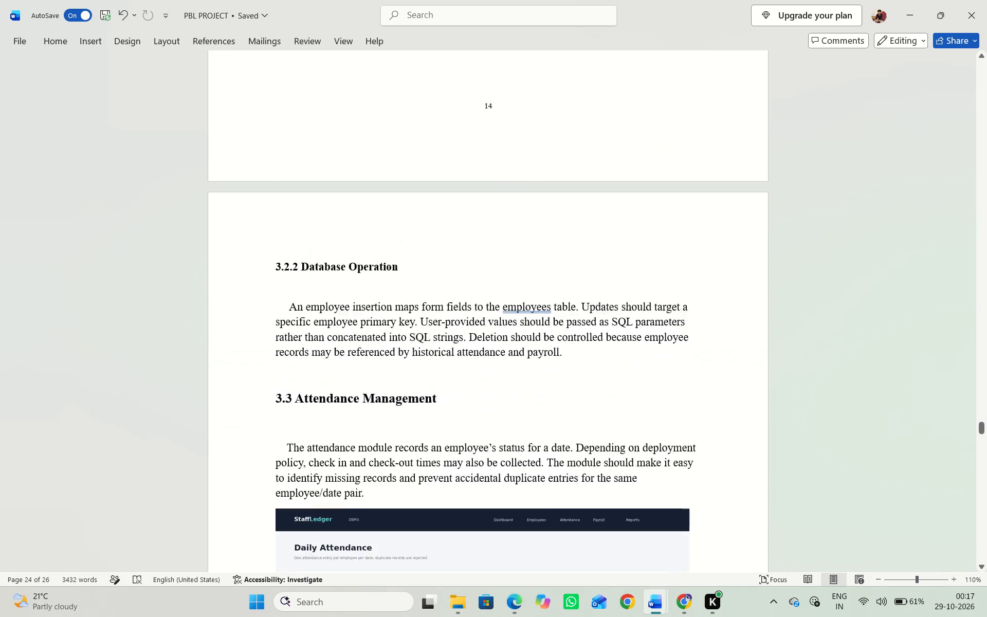
scroll(322, 266, up, 20)
scroll(322, 266, up, 19)
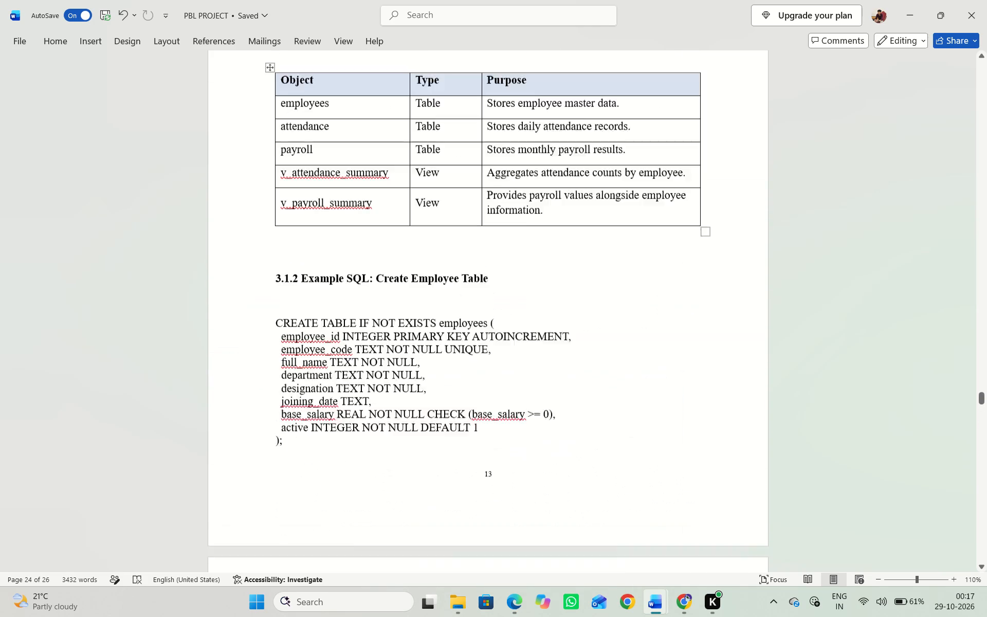
scroll(322, 266, up, 13)
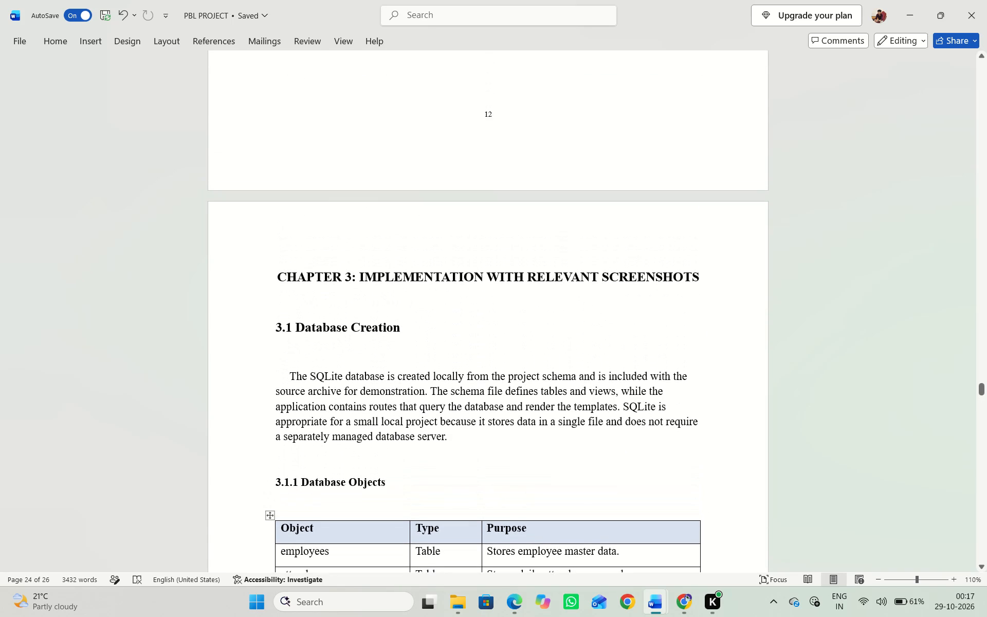
scroll(322, 266, down, 14)
scroll(323, 258, down, 8)
scroll(323, 255, down, 16)
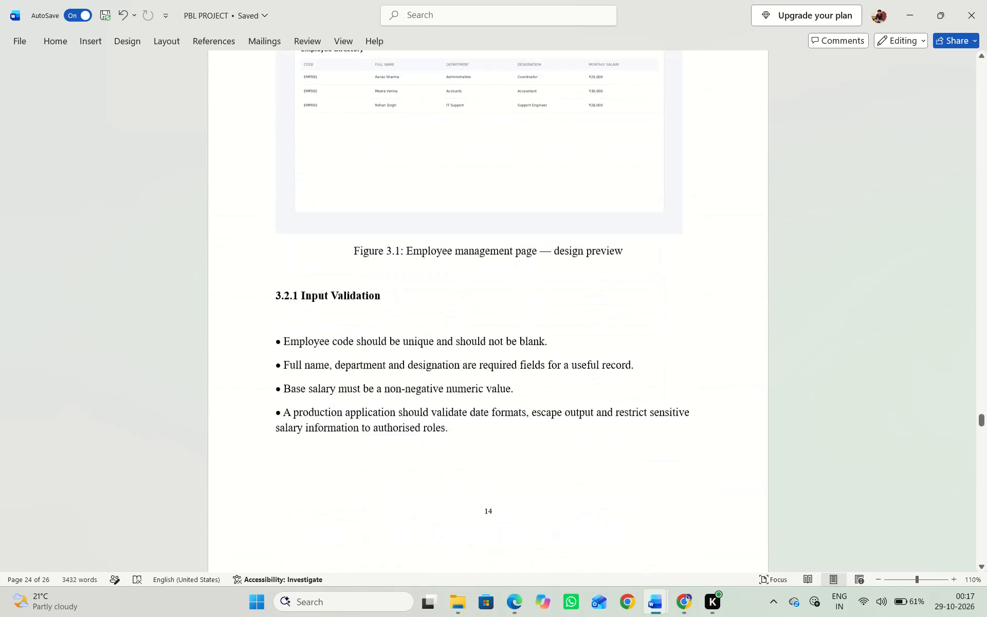
scroll(323, 255, down, 15)
scroll(323, 255, down, 11)
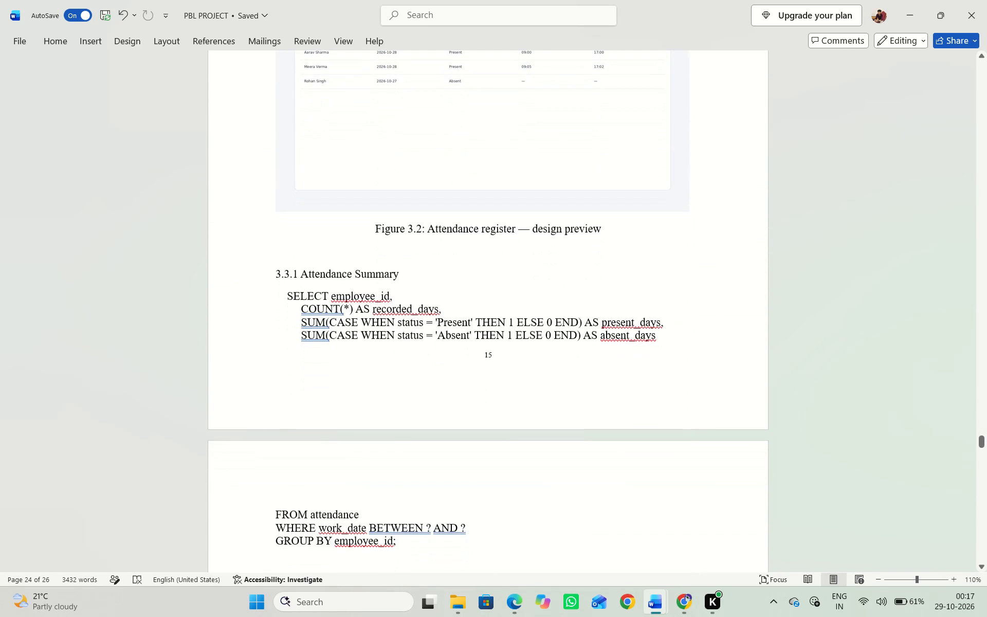
scroll(323, 255, down, 16)
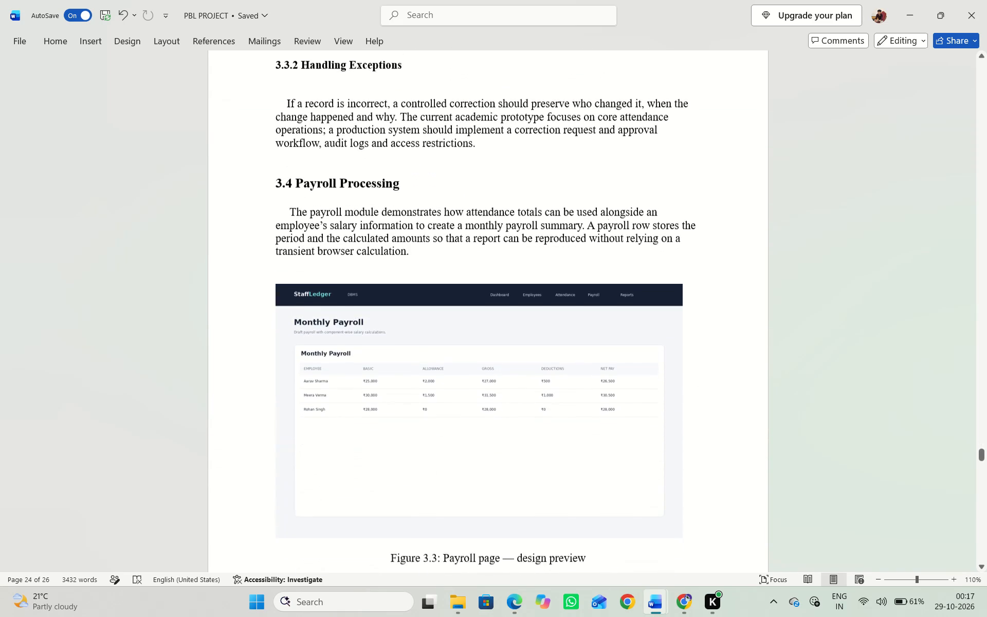
scroll(323, 255, down, 10)
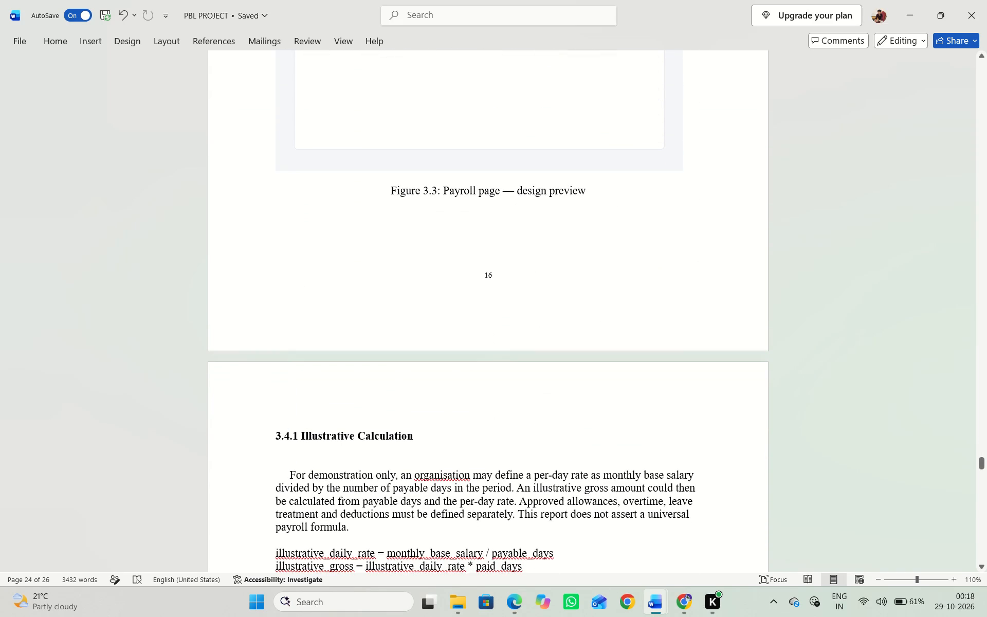
scroll(323, 255, down, 18)
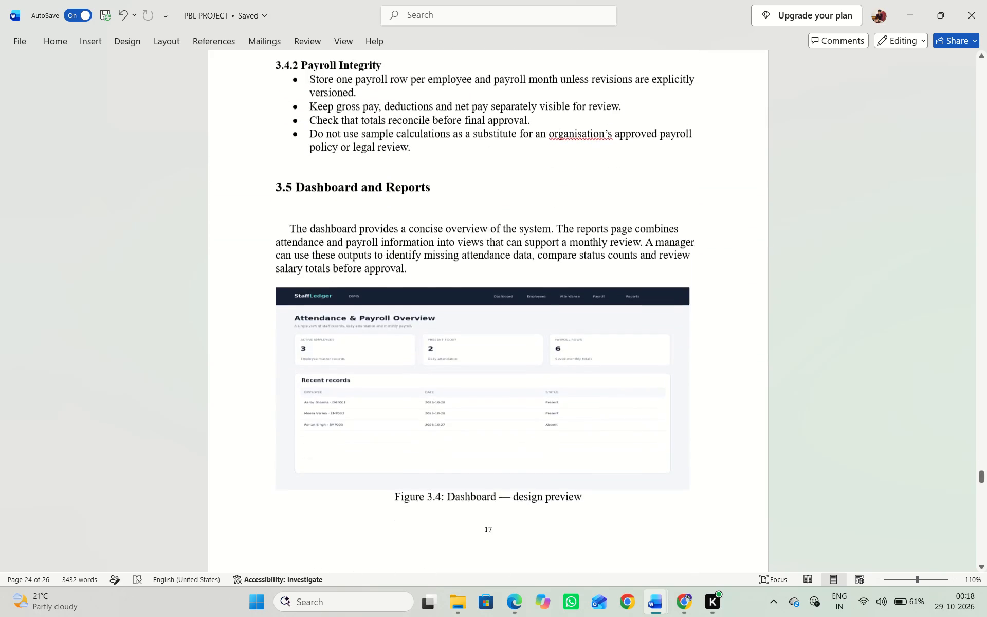
scroll(323, 255, down, 20)
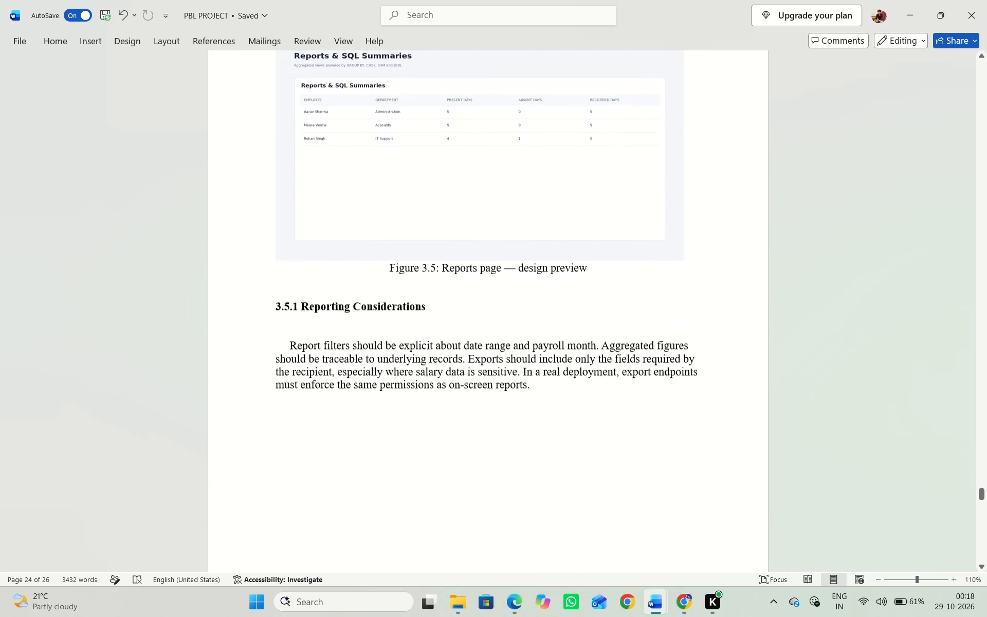
scroll(323, 255, down, 12)
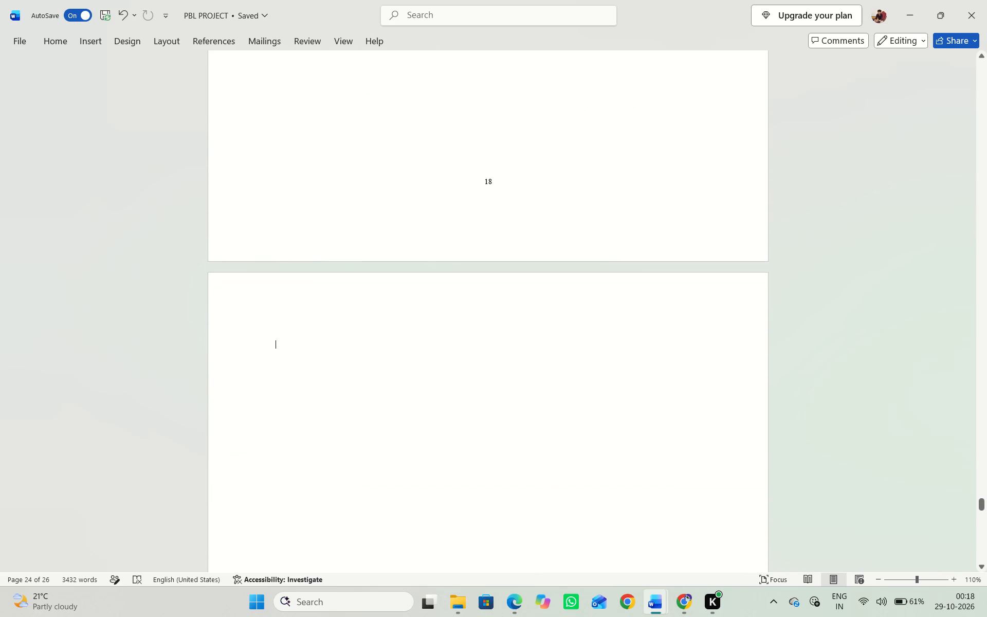
Paste the Chapter 4 heading at the start of the page following page 18, at font size 14 and centred.
key(ctrl+v)
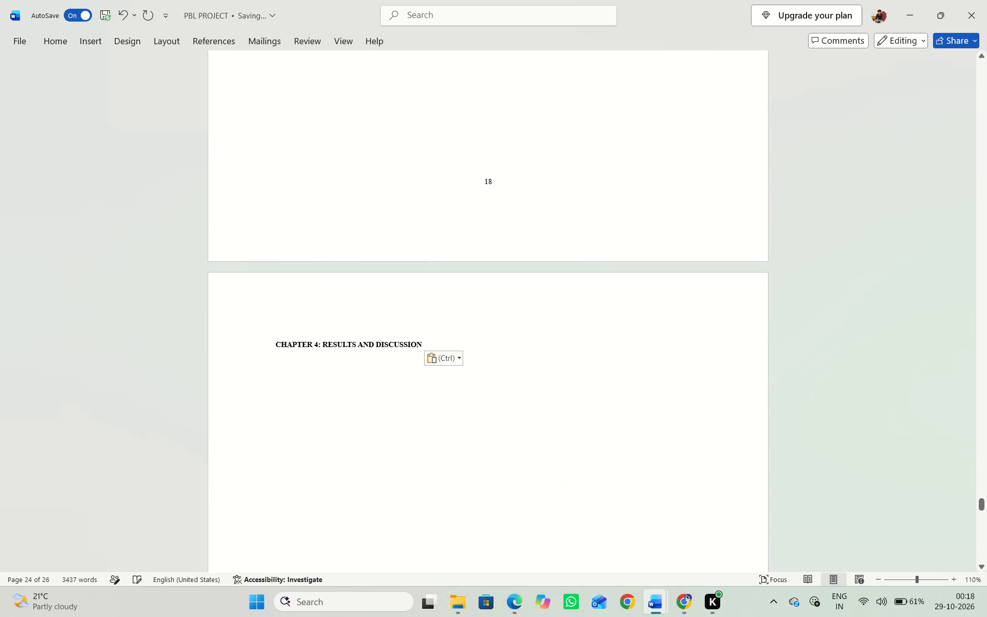
drag(274, 342, 404, 351)
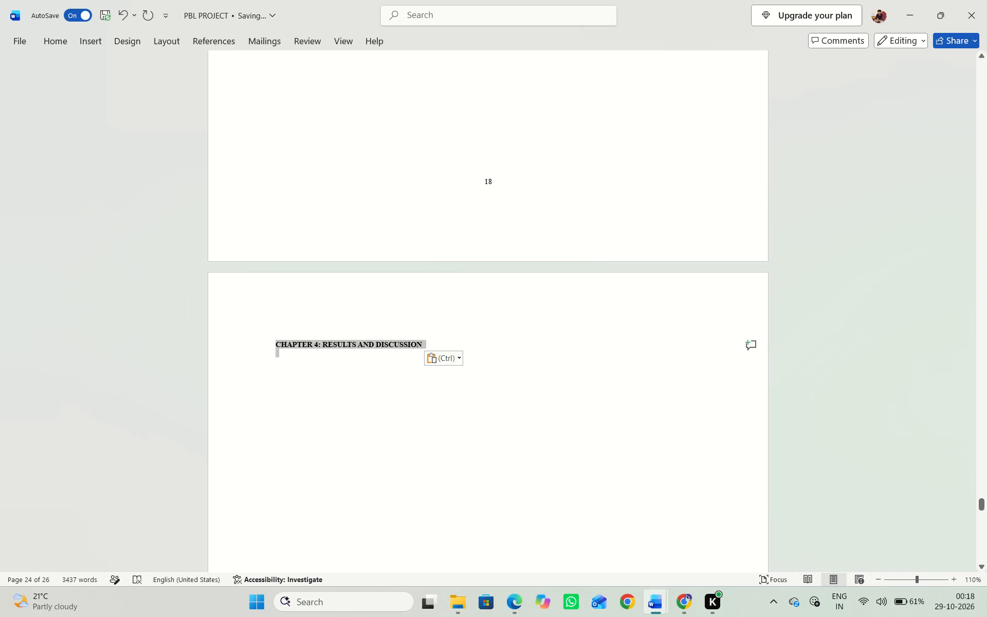
drag(404, 351, 414, 345)
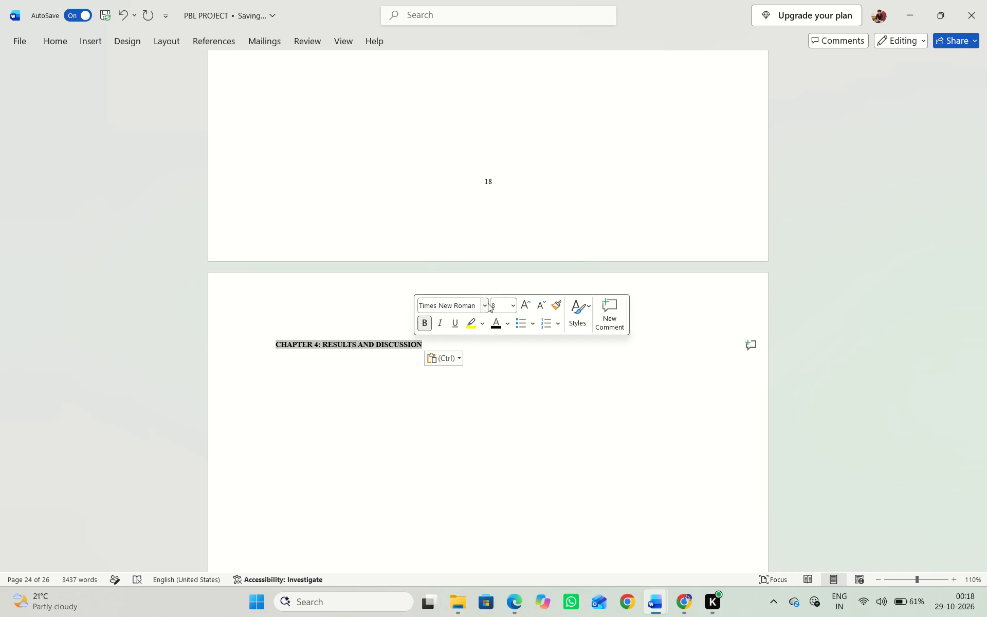
click(496, 302)
key(1)
key(4)
key(Return)
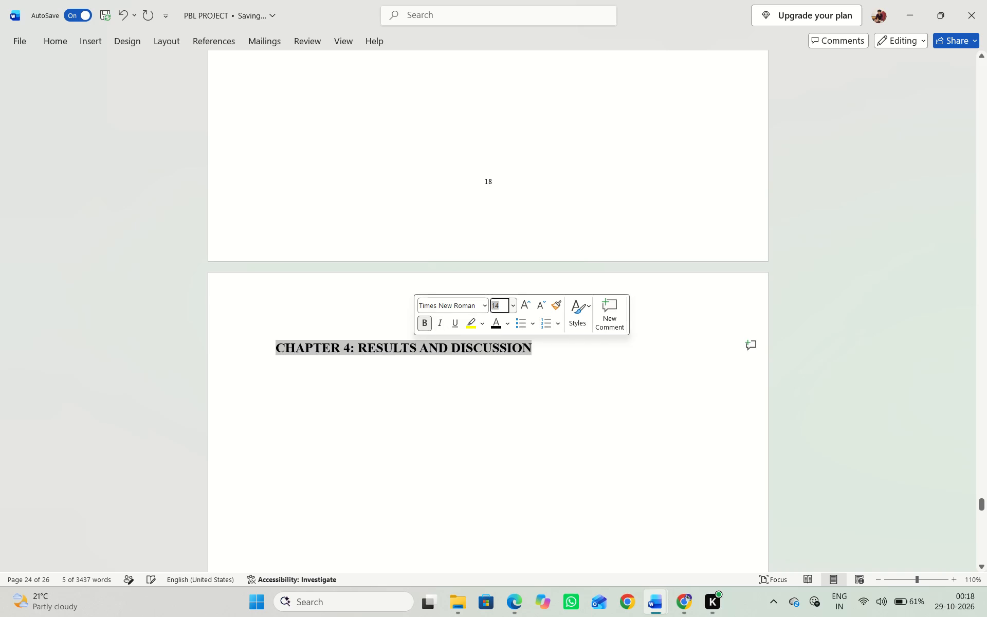
click(53, 42)
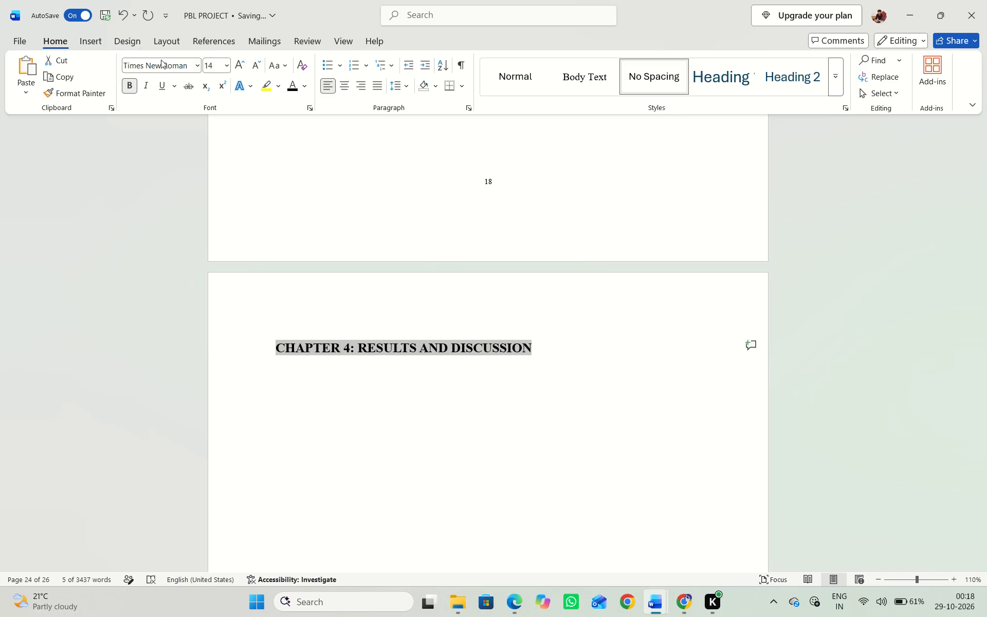
click(341, 85)
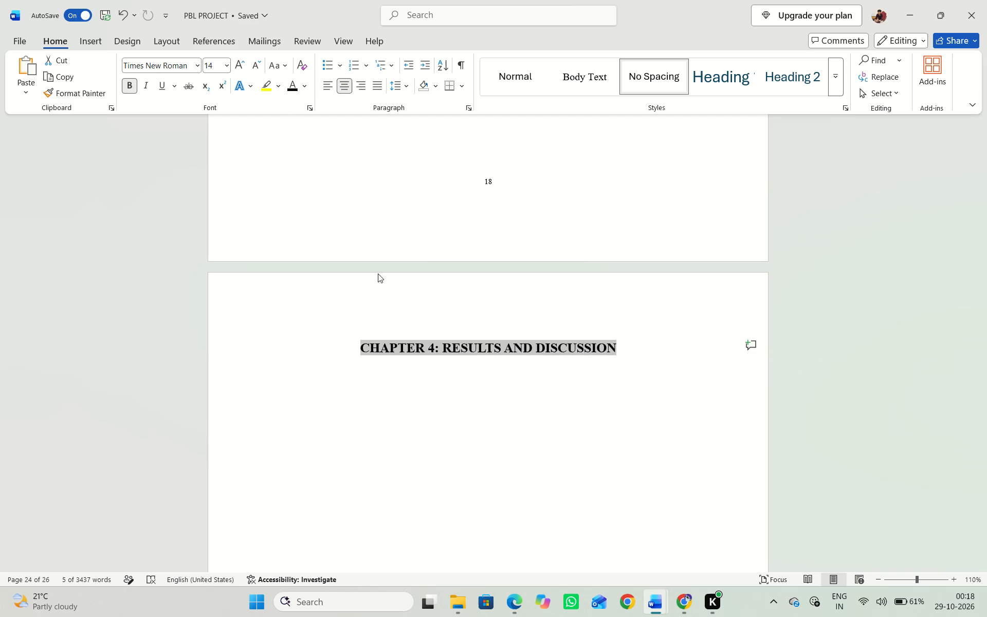
Add the section number 4.1 on a left-aligned line below the Chapter 4 heading, with one blank line between them.
click(621, 350)
click(621, 349)
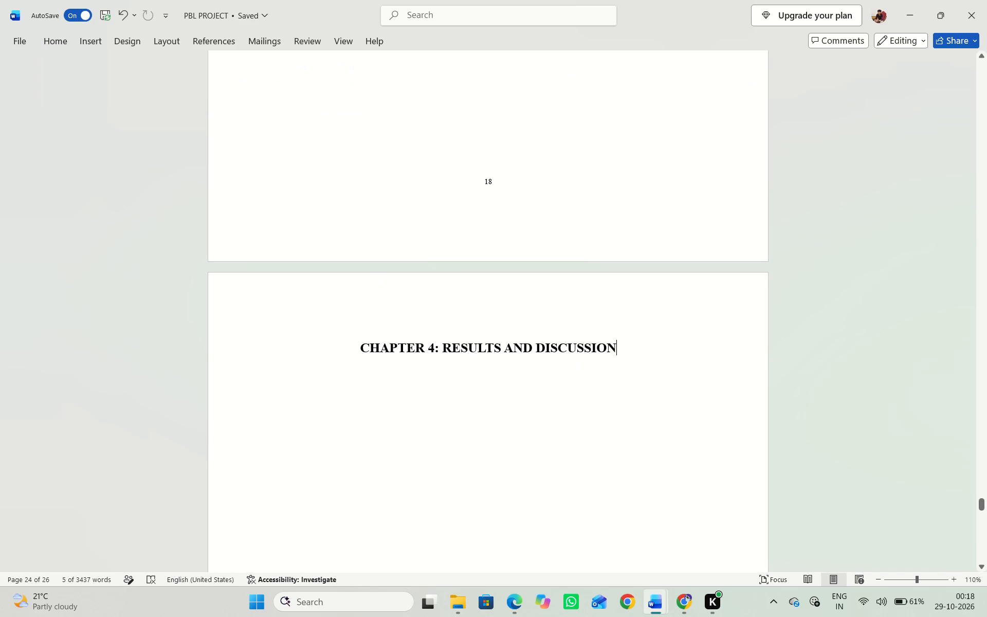
key(Return)
key(Return)
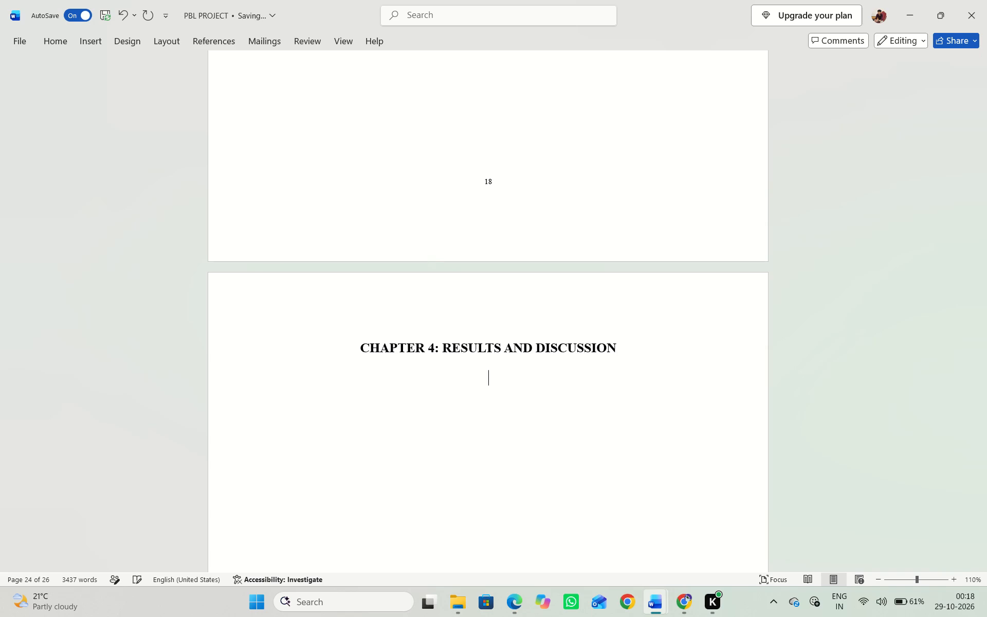
key(BackSpace)
key(Return)
click(56, 47)
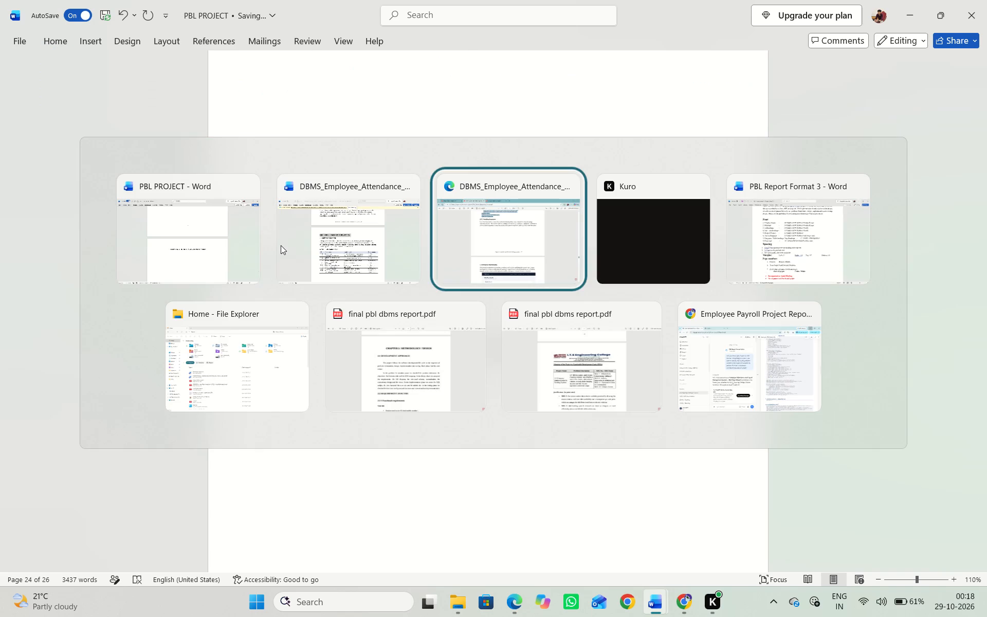
scroll(297, 237, down, 3)
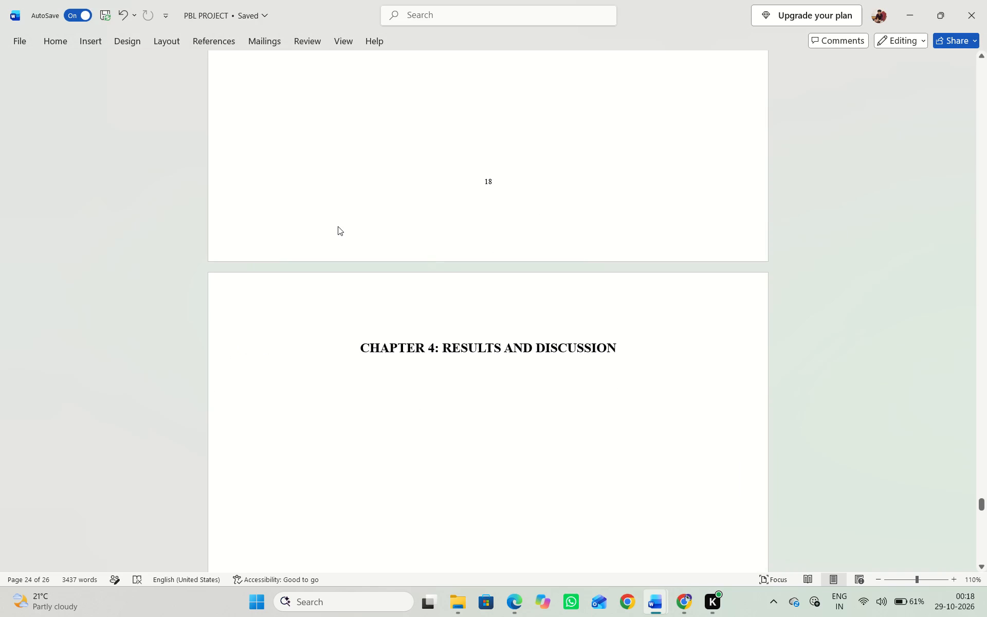
key(4)
text(.1)
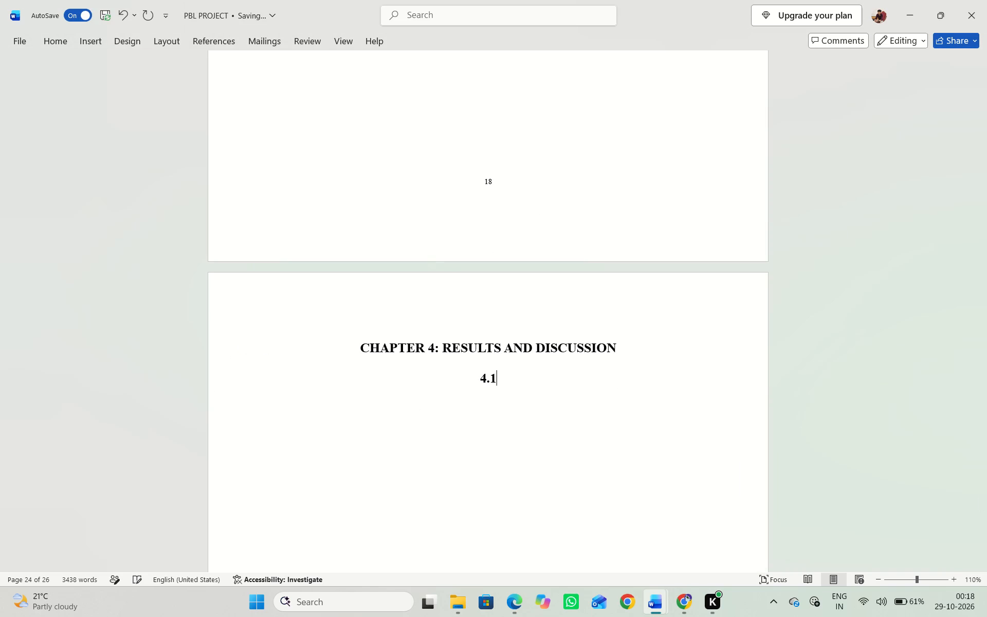
key(Left)
key(Left)
key(Left)
key(BackSpace)
key(Up)
key(Return)
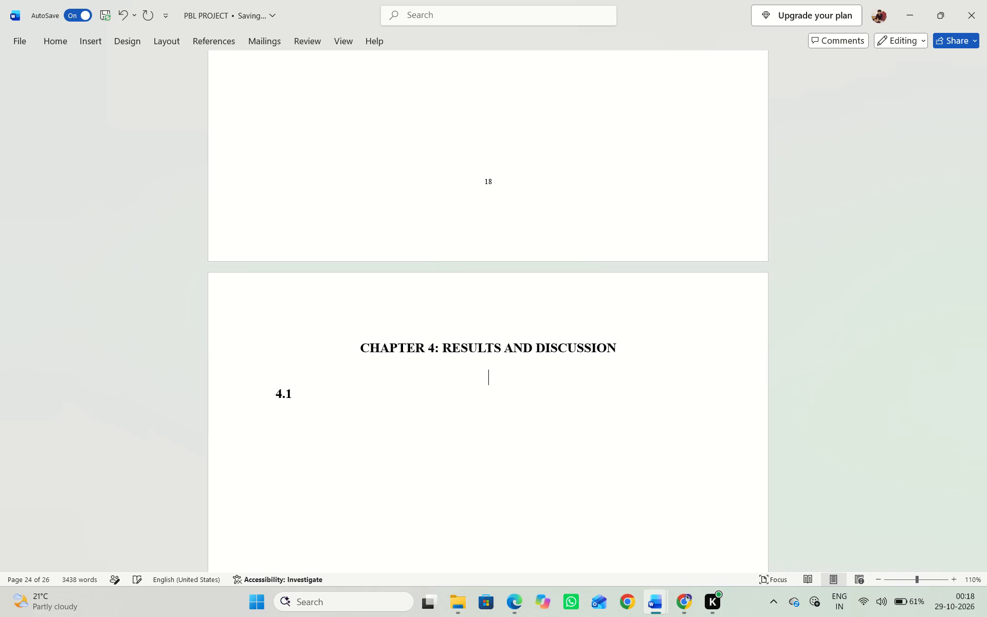
Complete the section heading below the Chapter 4 title so it reads "4.1 Testing Approach".
key(Down)
key(Left)
key(Down)
key(Right)
key(Up)
key(Up)
key(Right)
key(Right)
key(Right)
key(space)
text(Testing)
key(space)
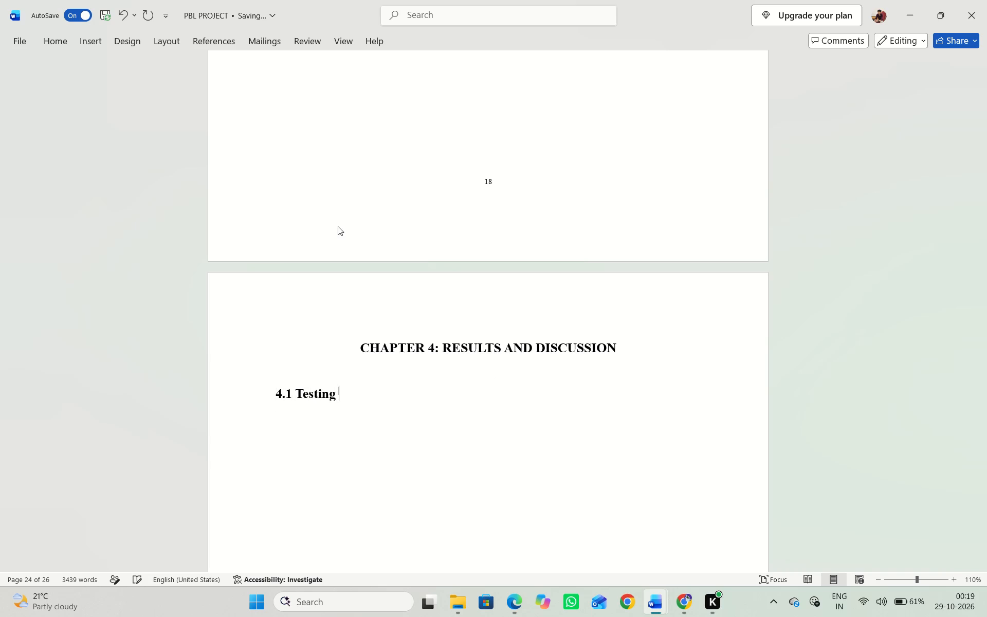
key(a)
key(BackSpace)
key(shift+a)
text(pproacj)
key(BackSpace)
key(h)
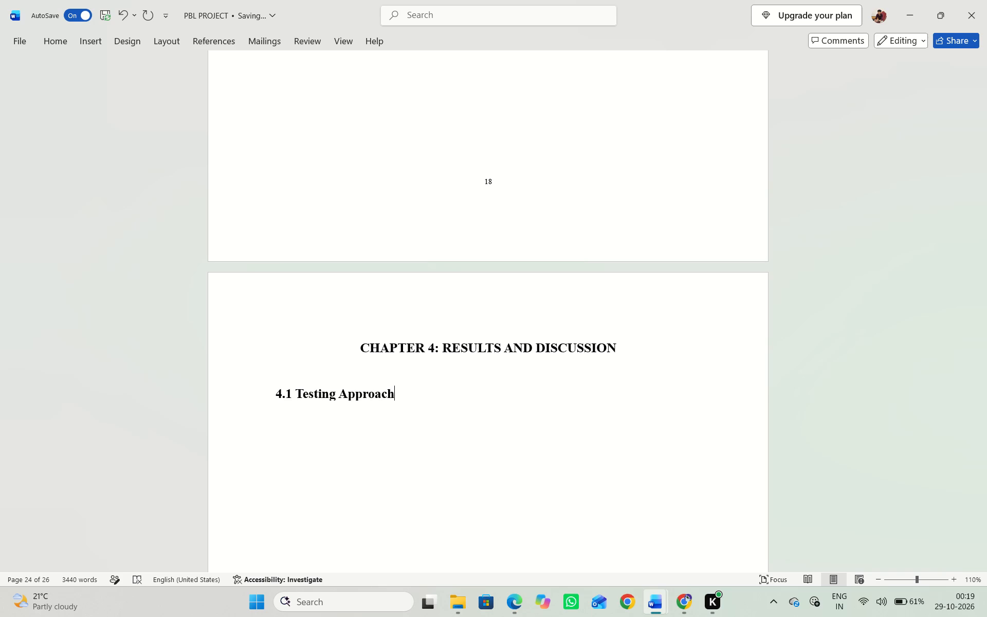
Copy the 4.1 body paragraph from the reference report and paste it into PBL PROJECT below the 4.1 heading, after two blank lines.
key(Return)
key(Return)
key(BackSpace)
key(Return)
key(Return)
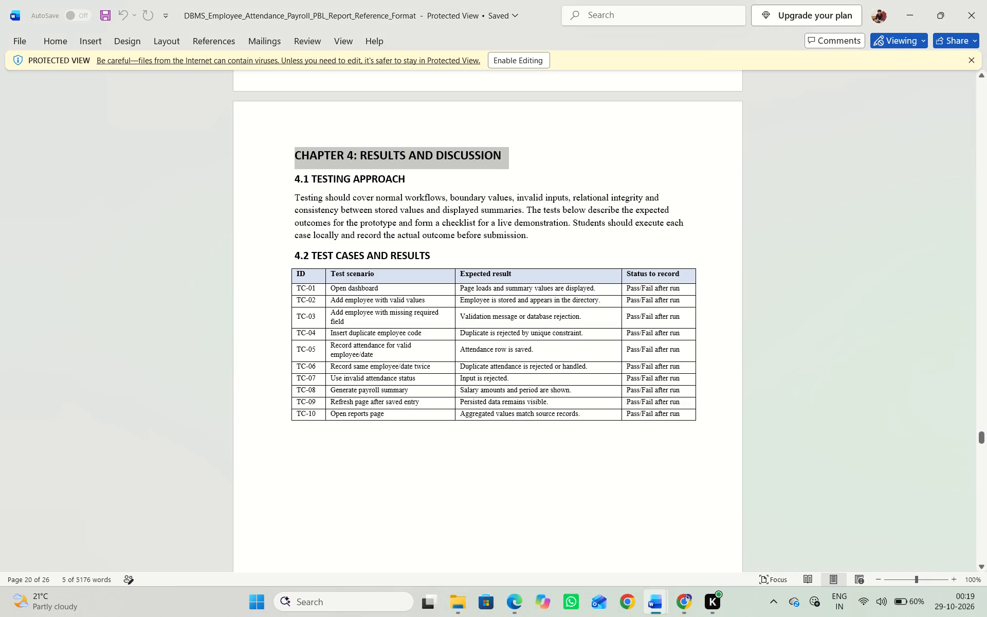
drag(293, 197, 321, 206)
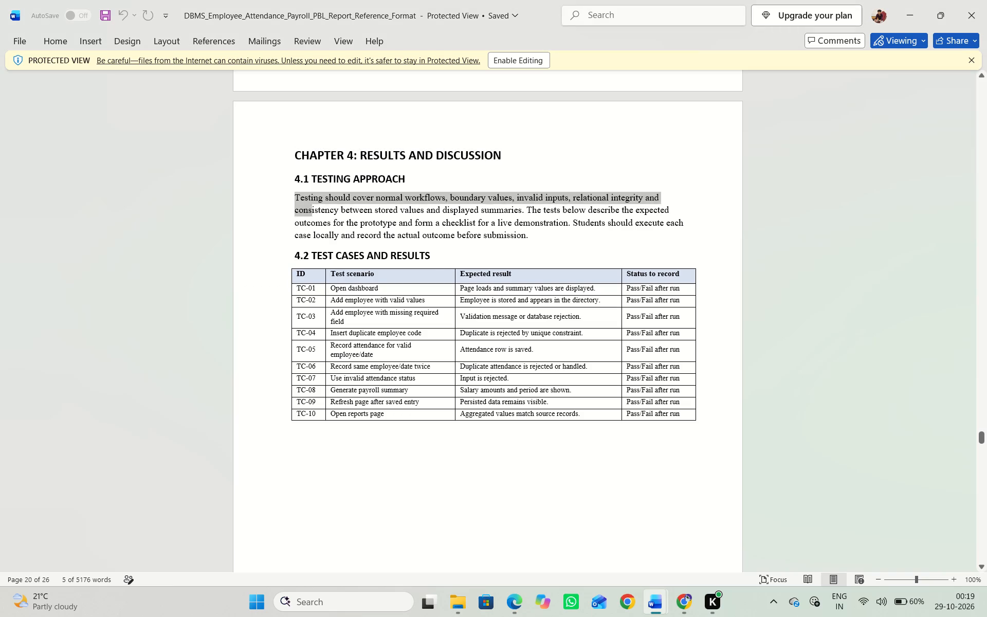
drag(321, 206, 528, 242)
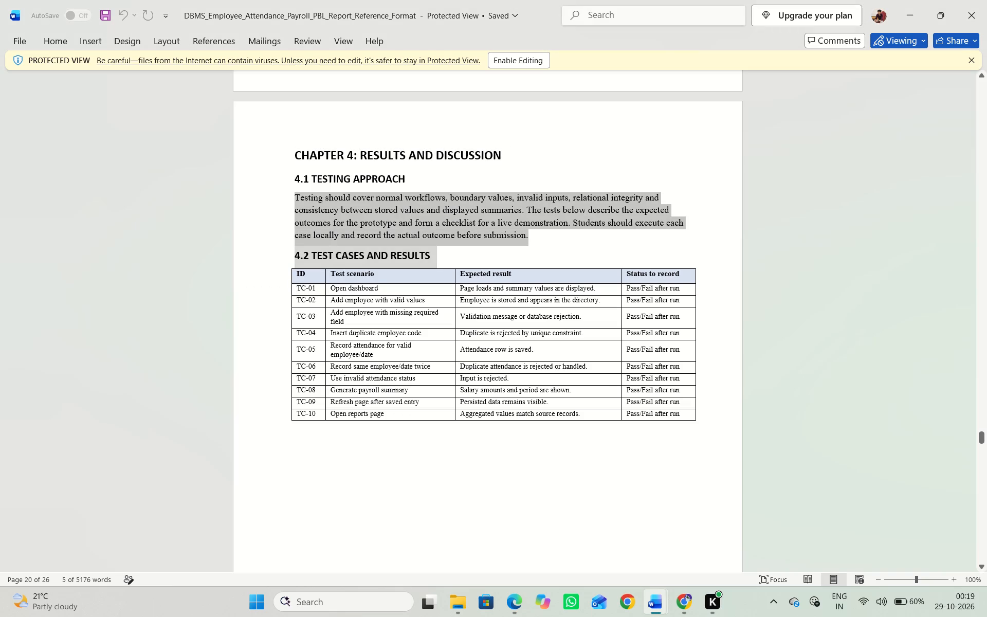
key(ctrl+c)
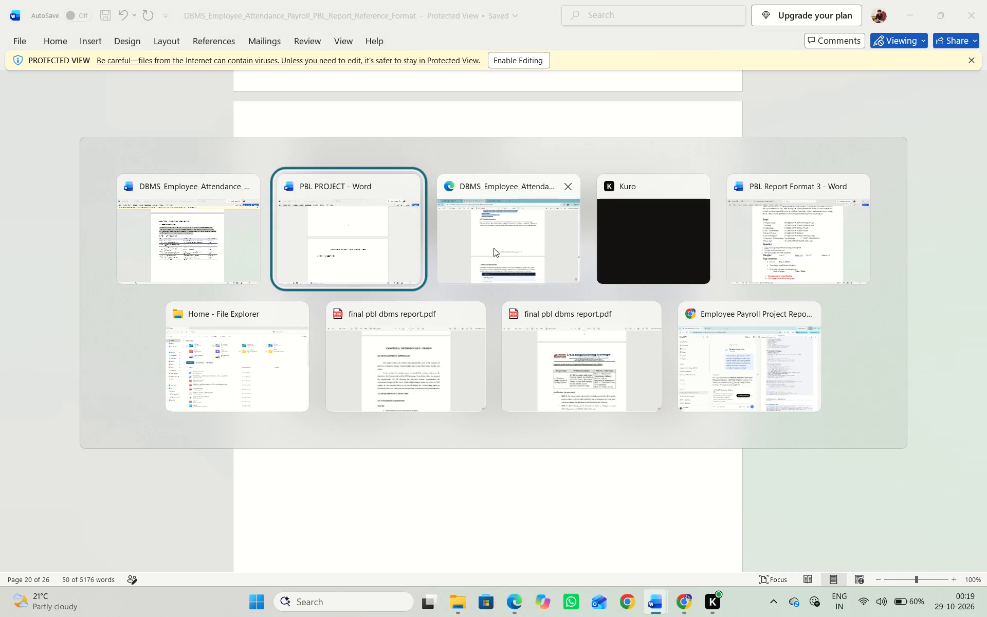
key(ctrl+v)
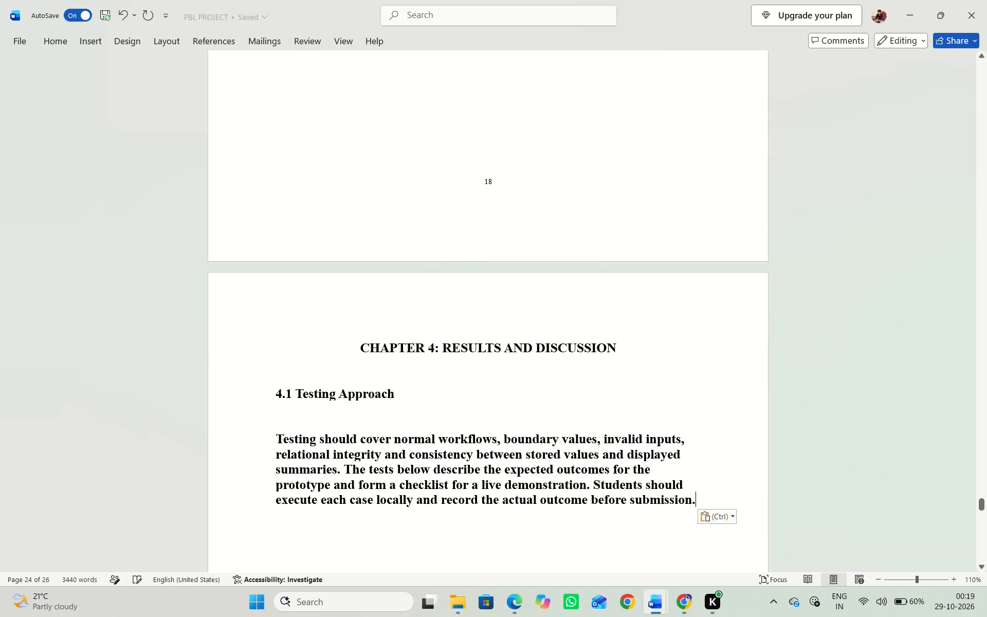
Remove the bold from the pasted 4.1 paragraph and set its font size to 12.
drag(275, 437, 652, 512)
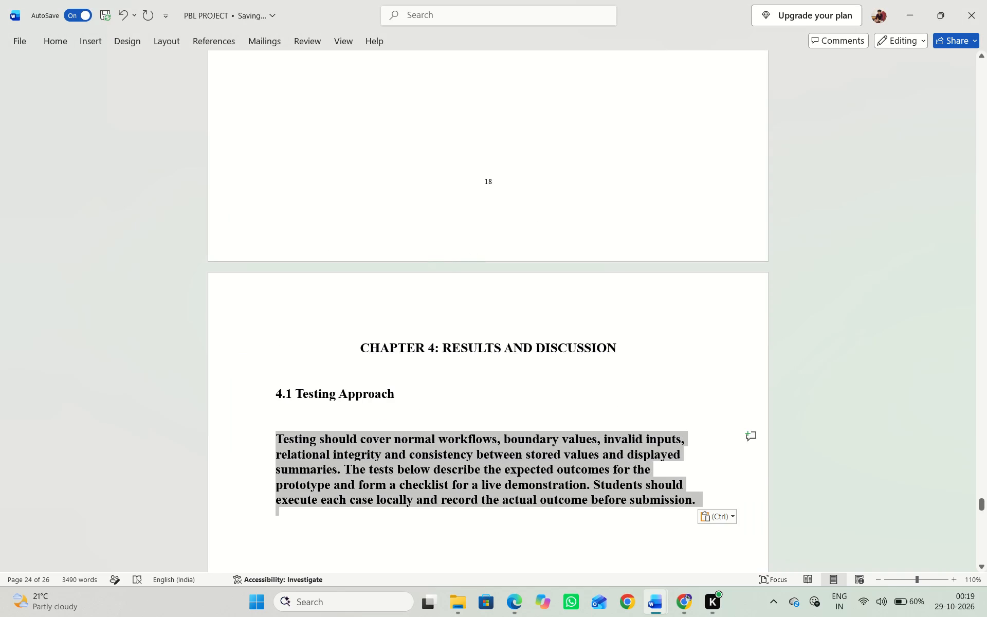
drag(652, 512, 666, 513)
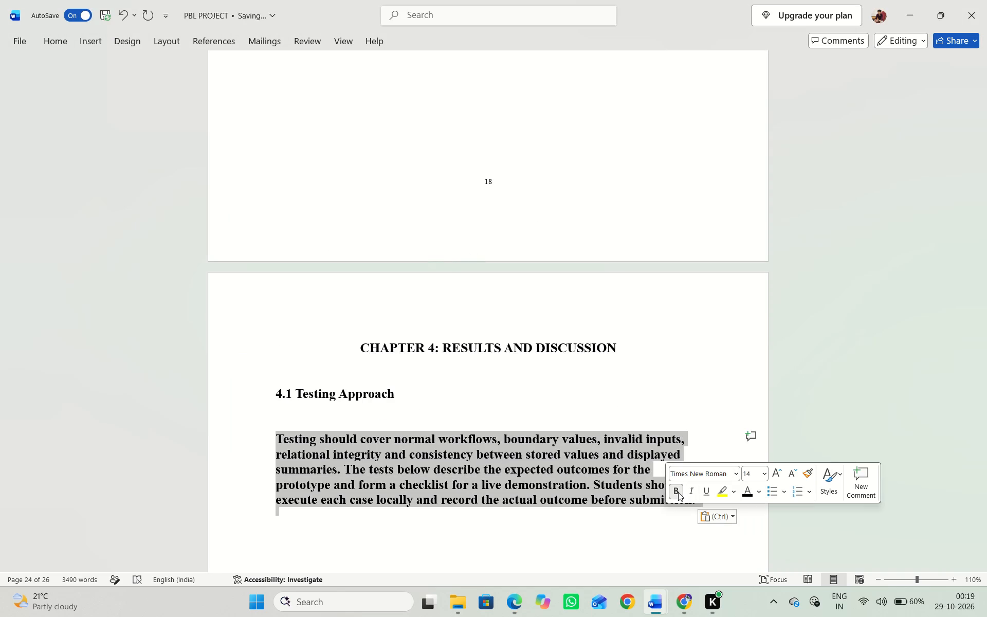
click(678, 492)
click(678, 492)
click(678, 492)
click(755, 476)
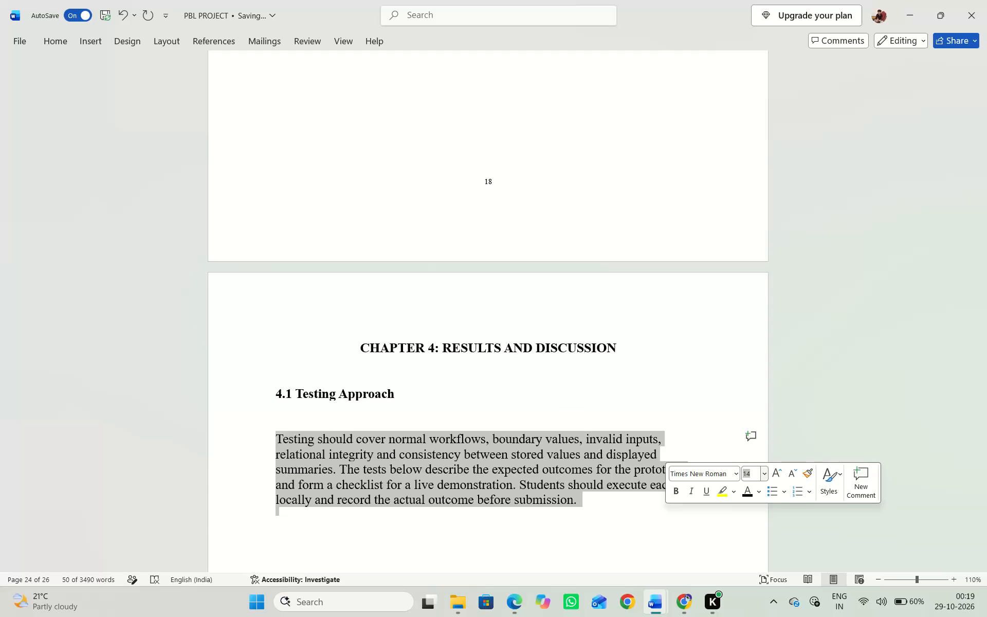
text(12)
key(Return)
click(280, 436)
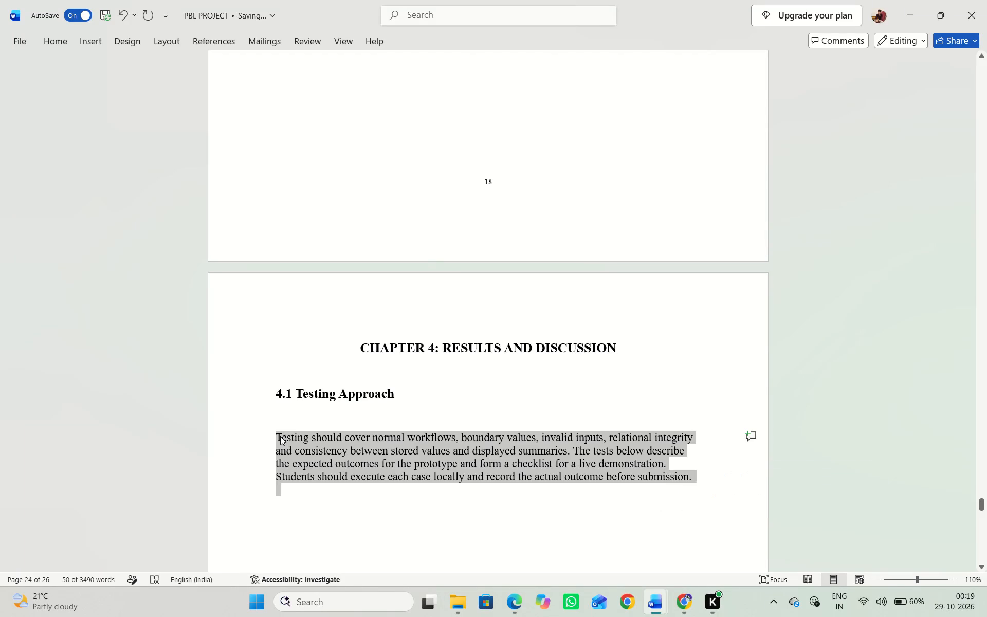
click(277, 438)
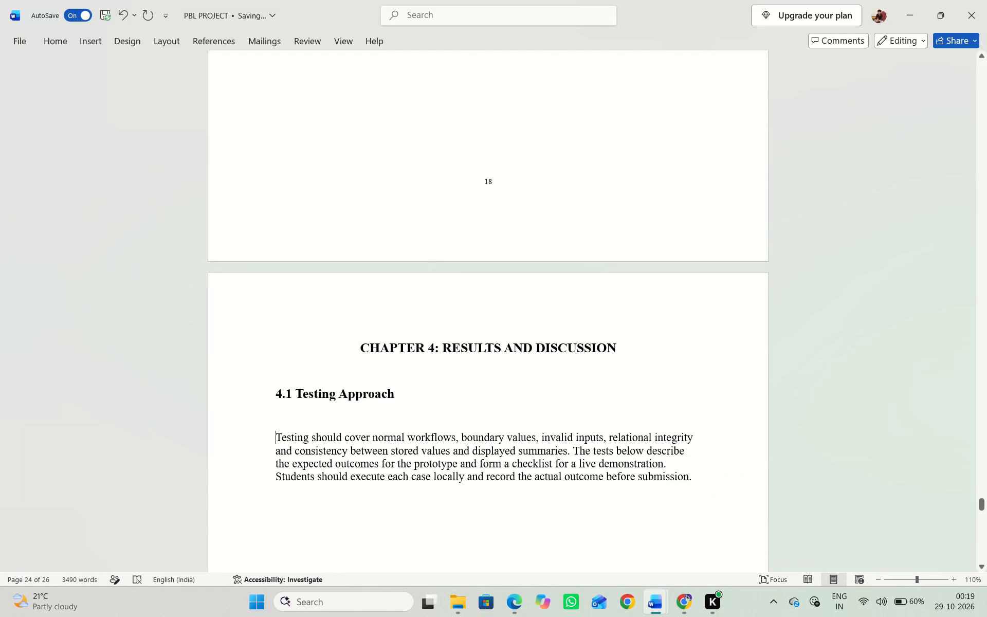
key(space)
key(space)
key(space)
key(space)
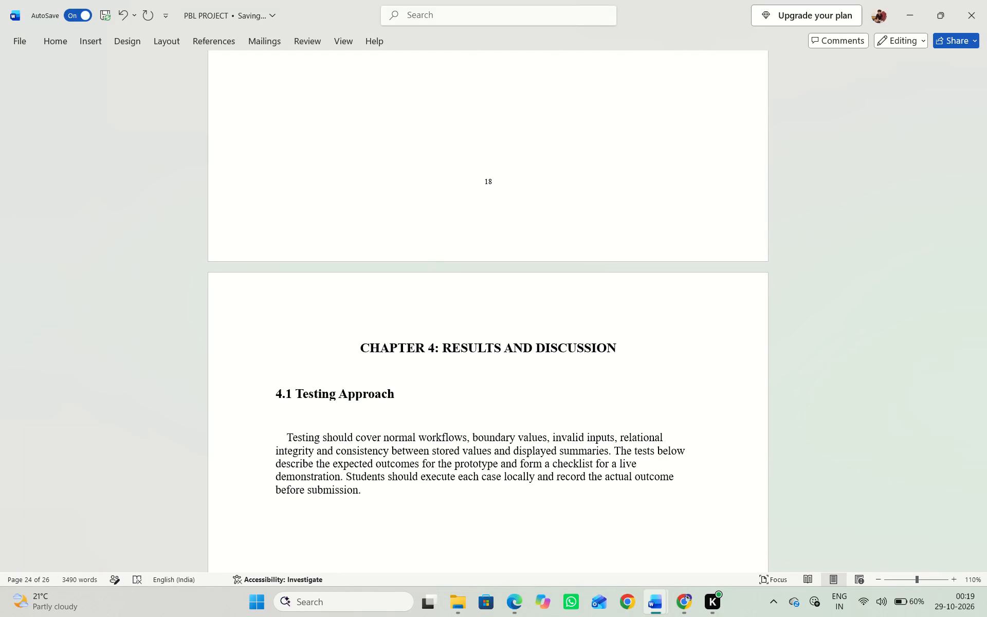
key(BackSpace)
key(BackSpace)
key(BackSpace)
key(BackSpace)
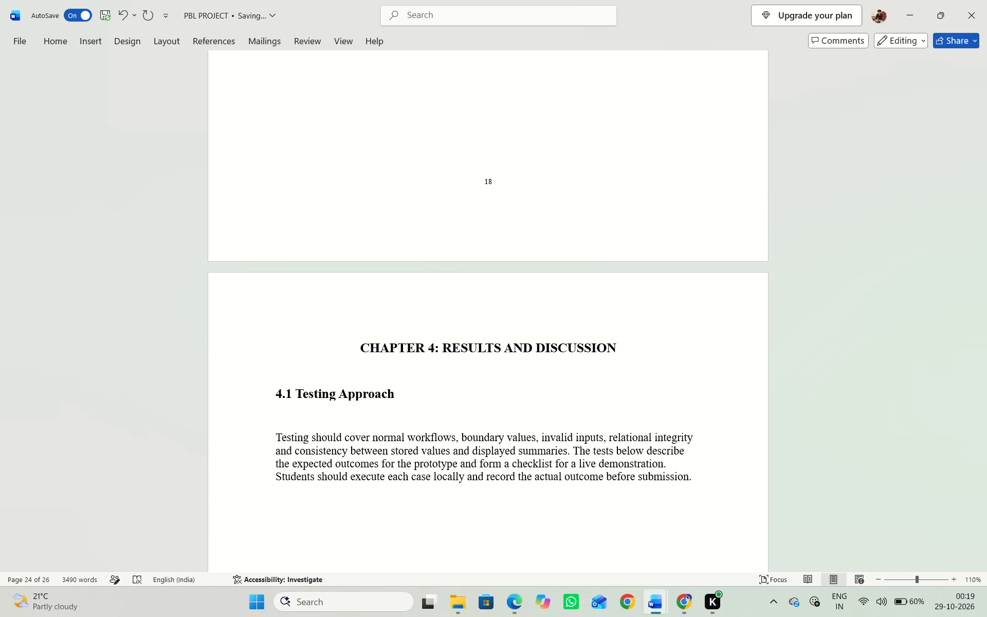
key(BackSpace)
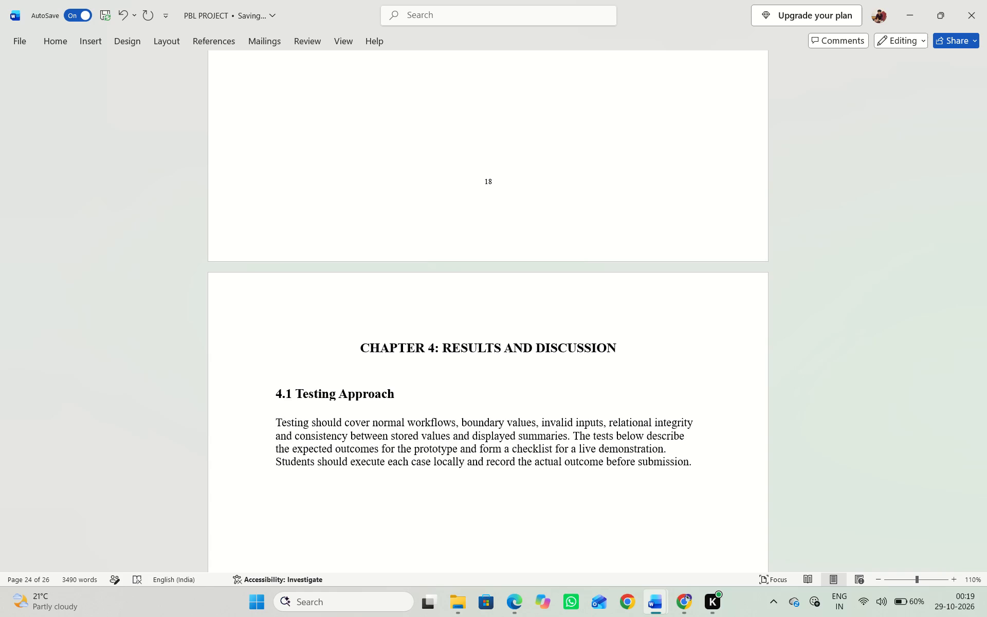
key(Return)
Indent the first line of the 4.1 paragraph by five spaces.
key(space)
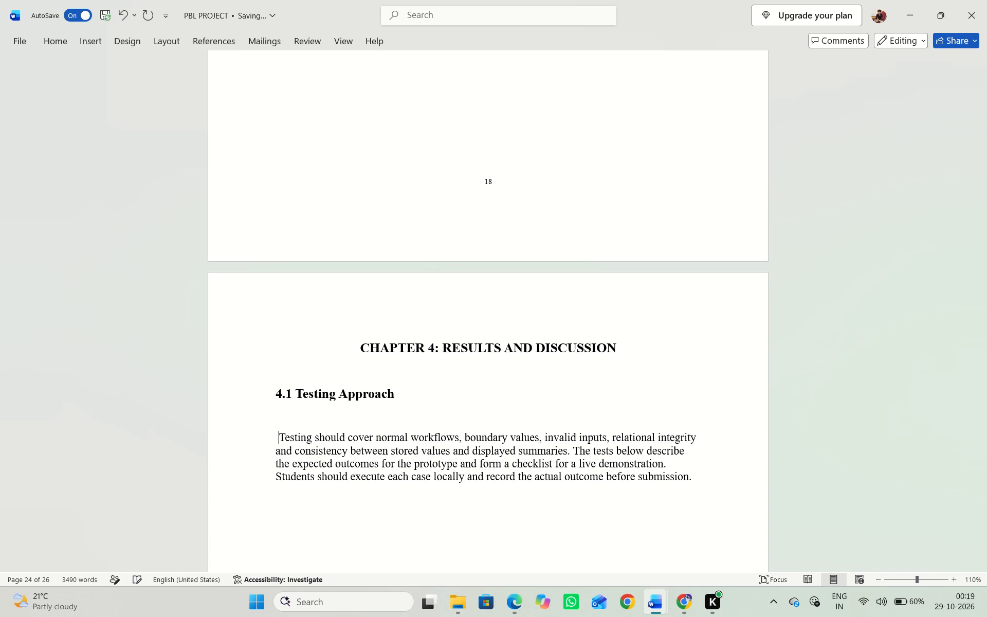
key(space)
key(space)
key(space)
key(space)
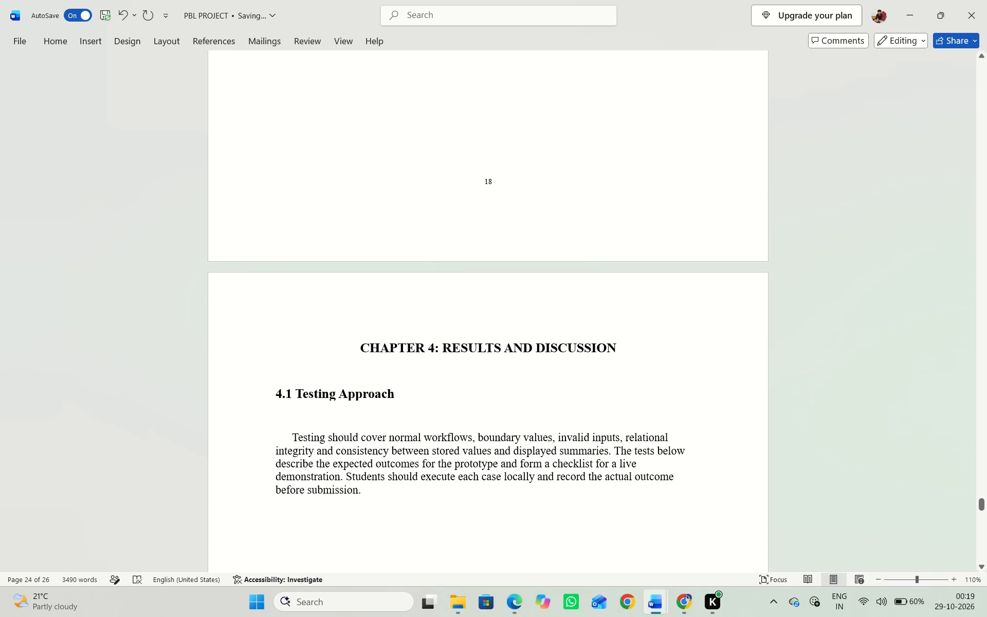
Add the heading text "4.2 Test Cases and Results" below the 4.1 paragraph, leaving two blank lines between them.
scroll(317, 373, down, 5)
click(370, 324)
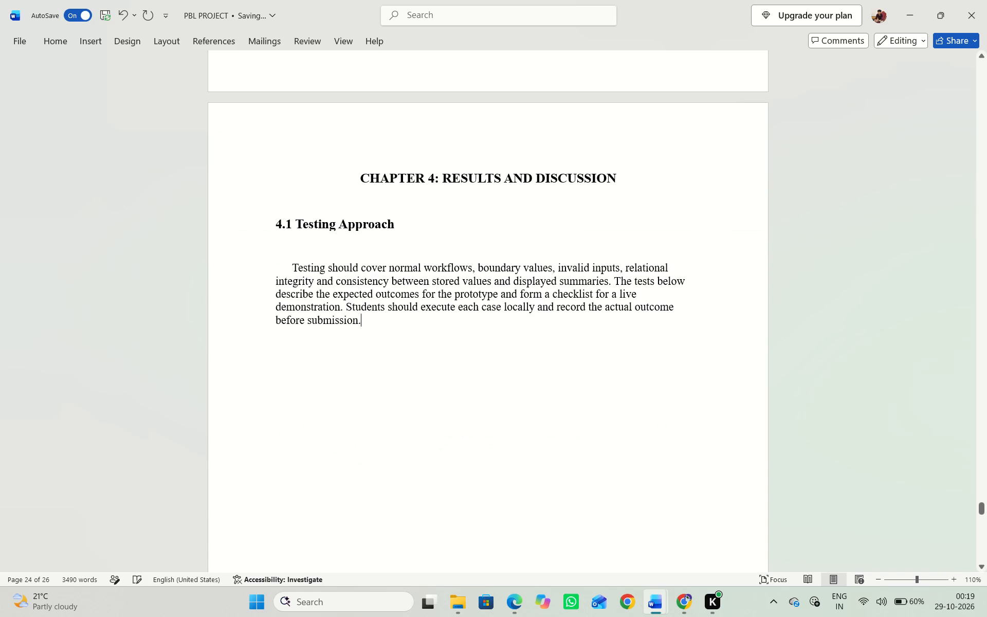
scroll(359, 329, right, 2)
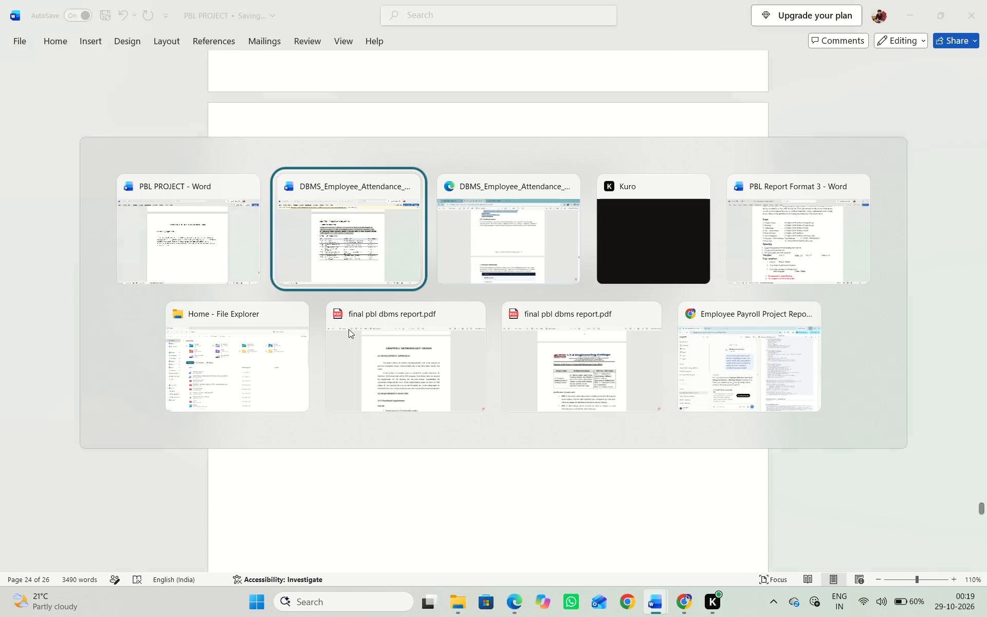
scroll(350, 323, down, 2)
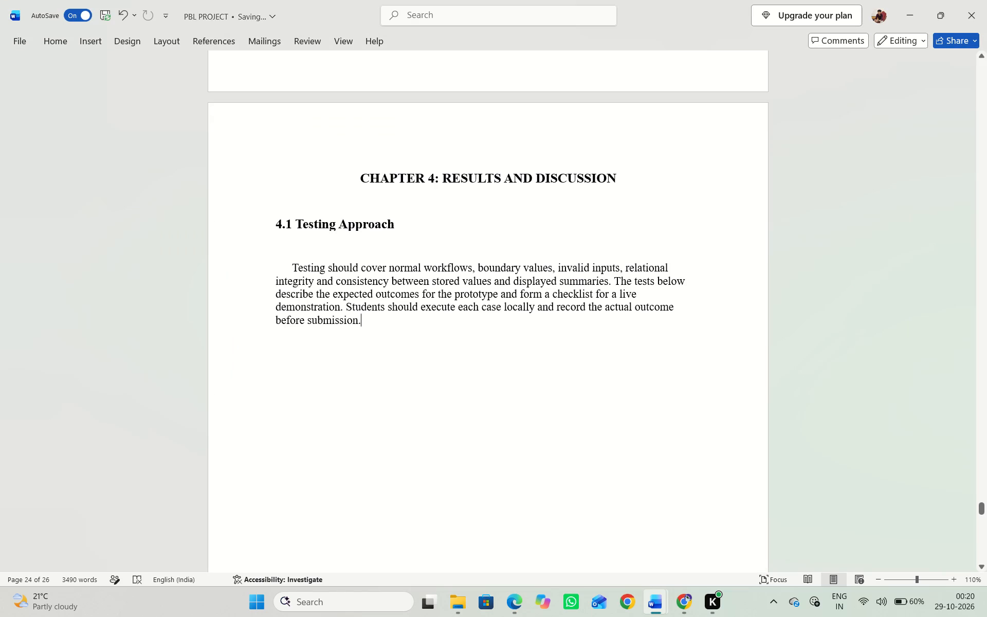
key(Return)
key(Return)
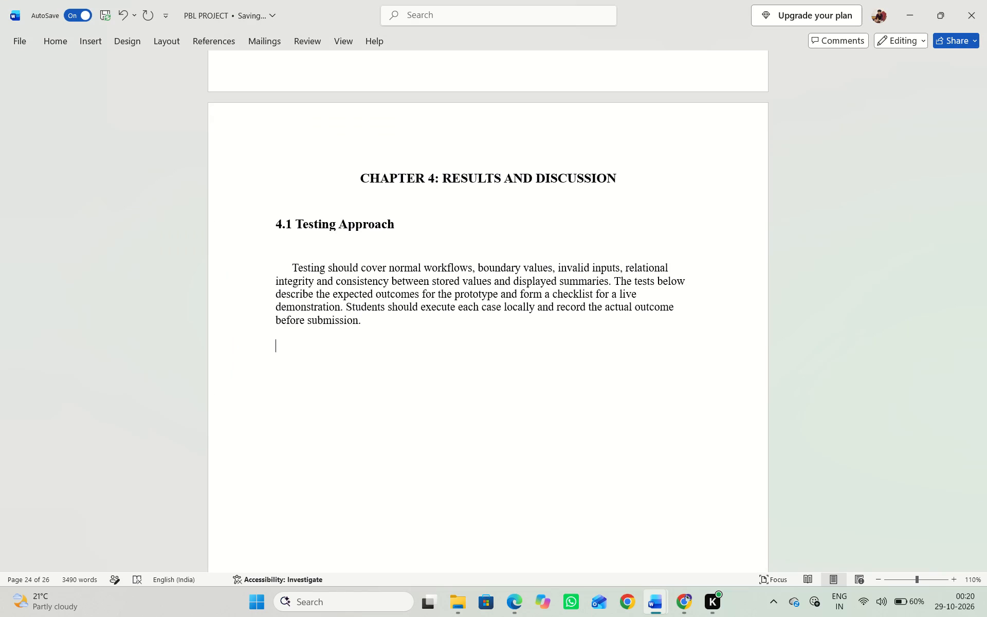
key(BackSpace)
key(Return)
key(Return)
text(4.2)
key(space)
text(Test Cases)
key(space)
text(AND)
key(BackSpace)
key(BackSpace)
key(BackSpace)
text(and)
key(space)
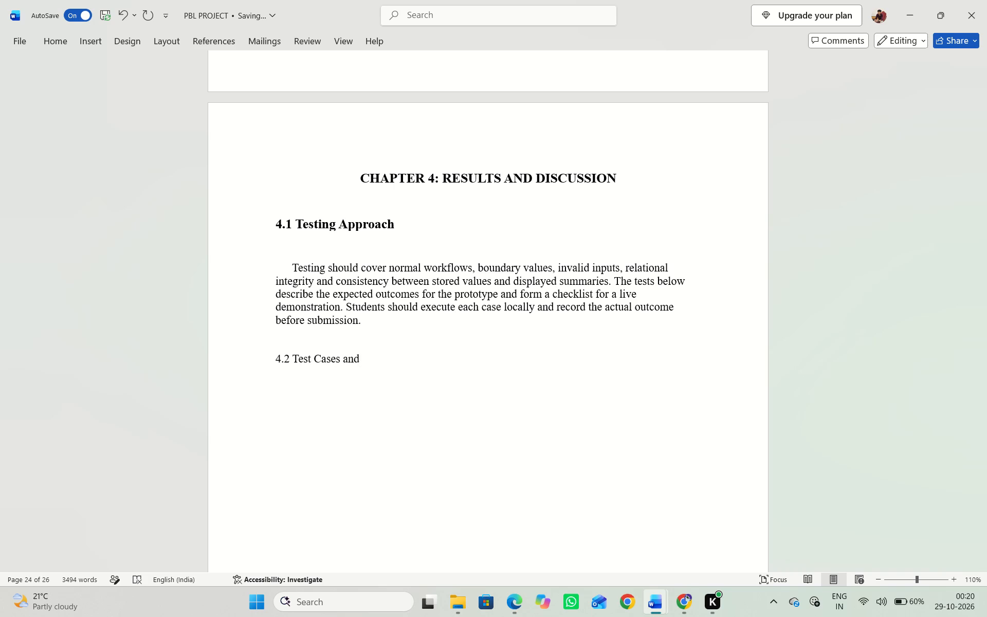
text(Result)
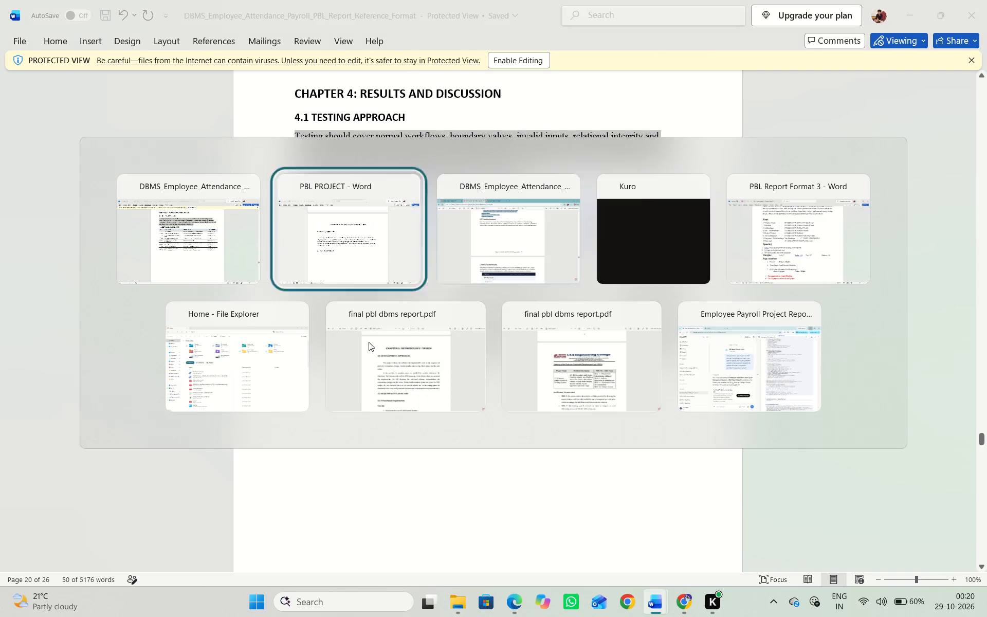
key(s)
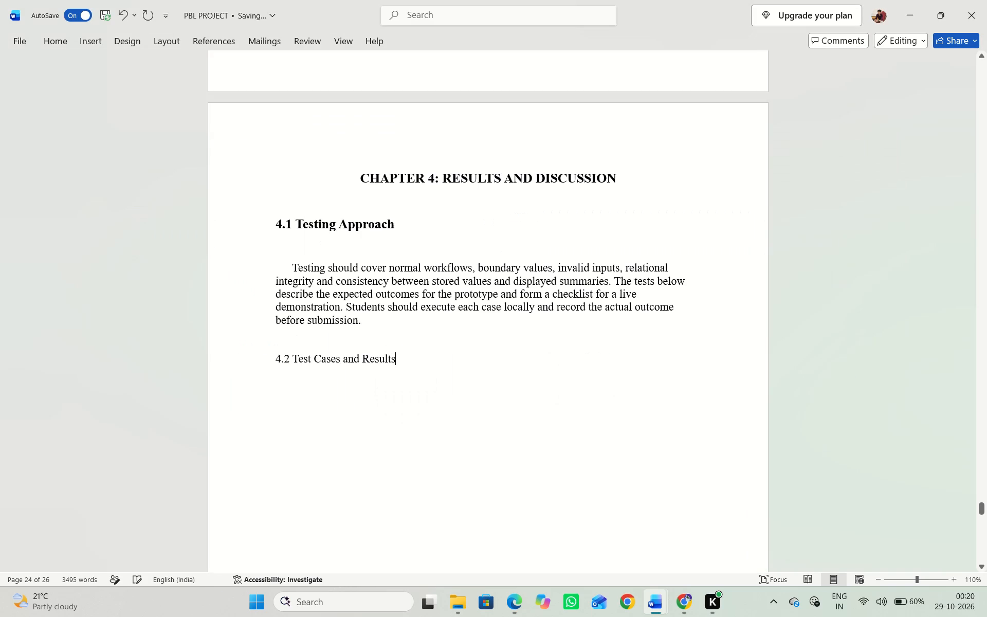
Format the "4.2 Test Cases and Results" heading as bold with font size 14.
drag(403, 362, 263, 361)
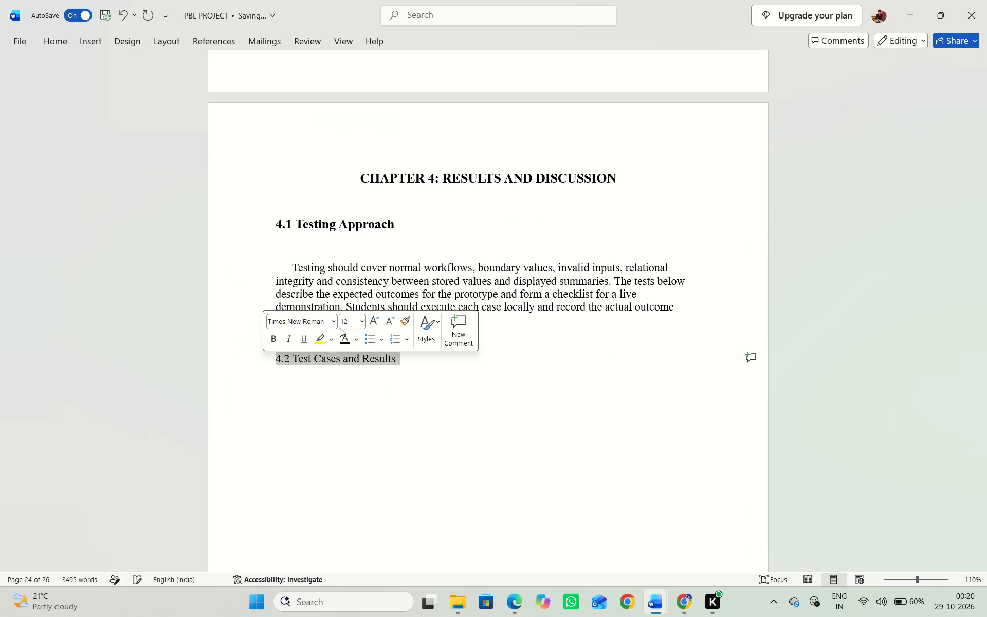
click(347, 323)
text(14)
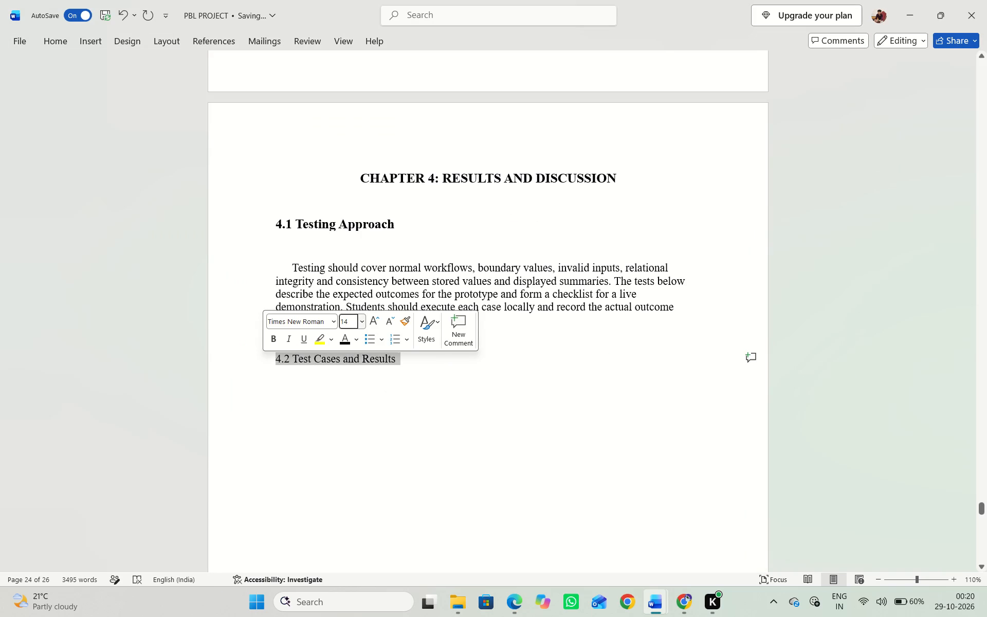
click(413, 365)
drag(413, 365, 244, 360)
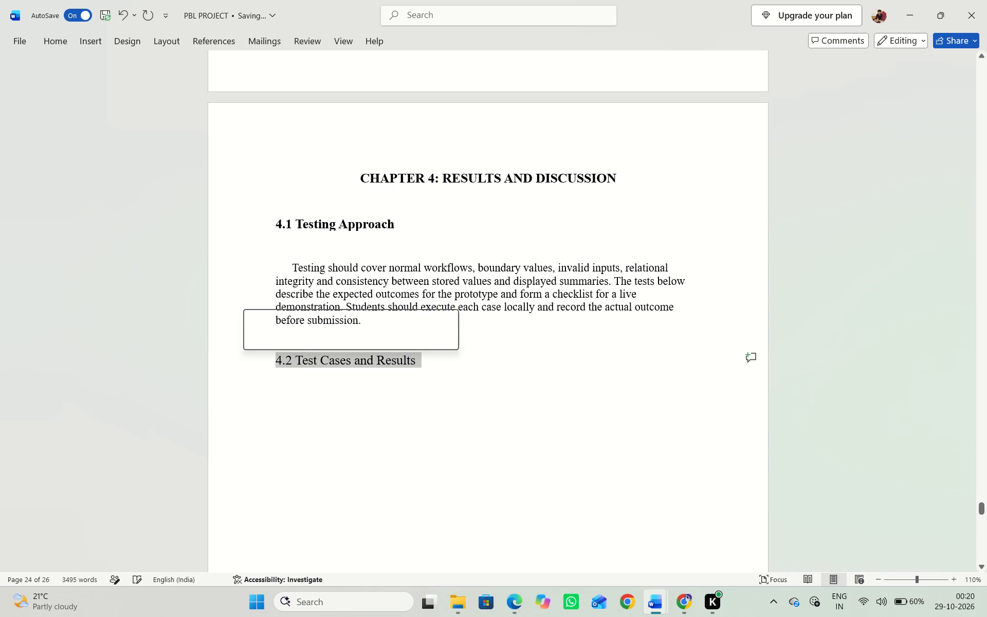
key(ctrl+b)
Copy the 4.2 test case table from the reference report and paste it into PBL PROJECT below the 4.2 heading, after two blank lines.
click(425, 357)
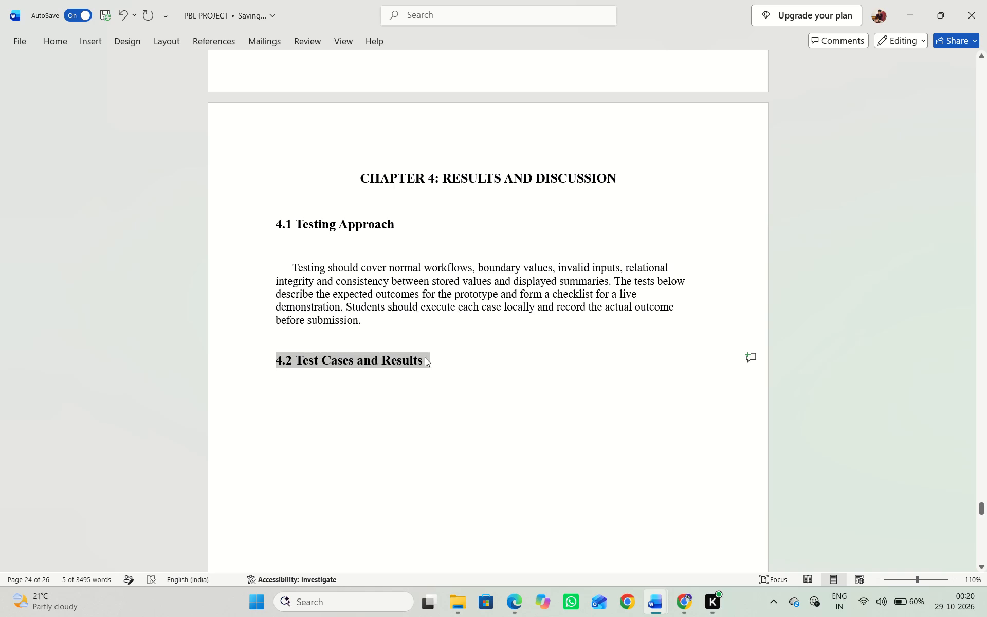
key(Return)
key(Return)
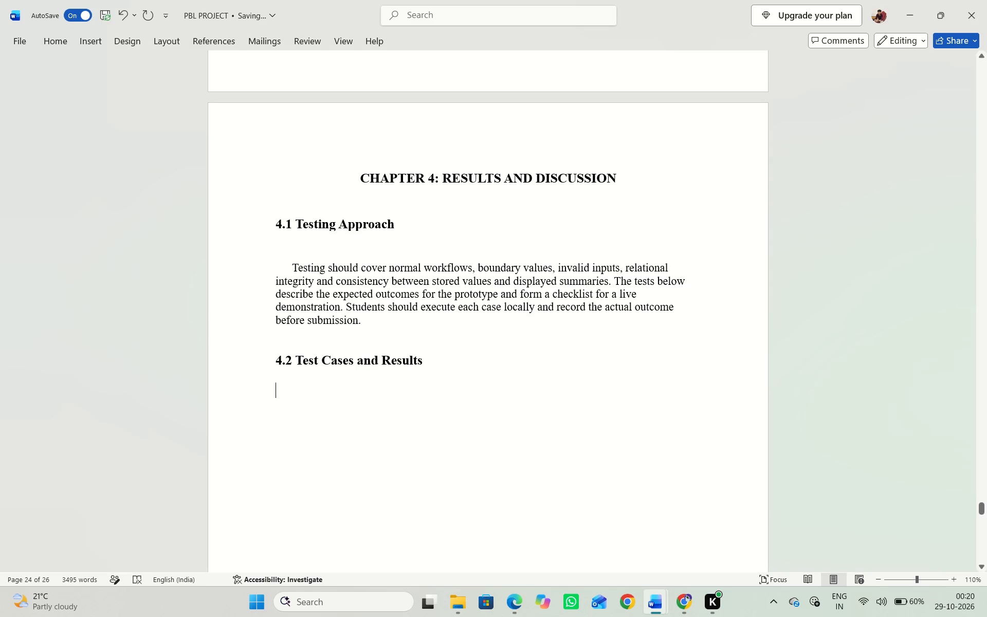
click(377, 260)
click(421, 362)
key(Return)
key(Return)
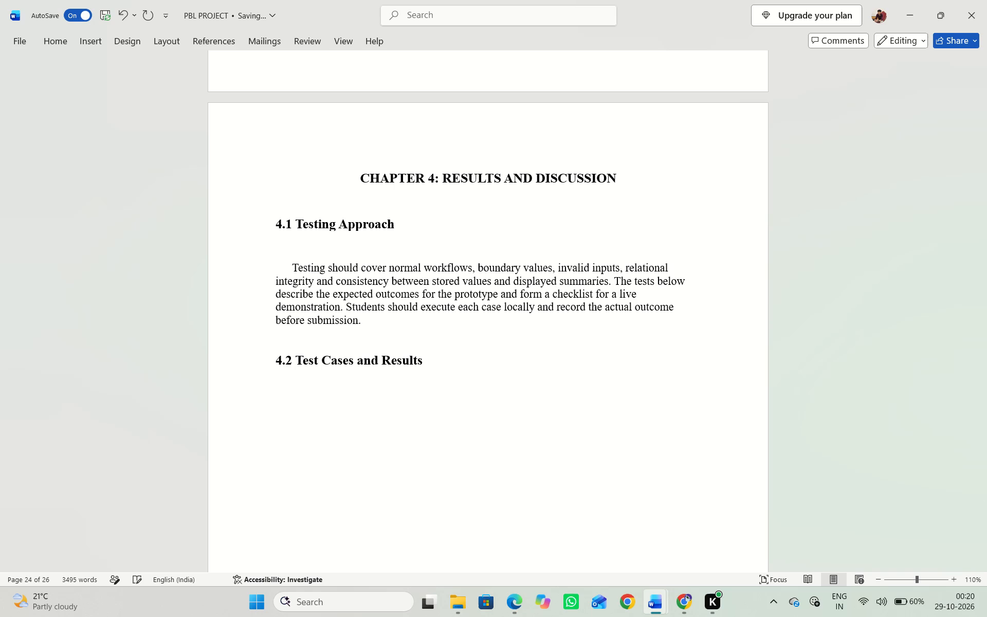
key(Return)
scroll(421, 362, down, 1)
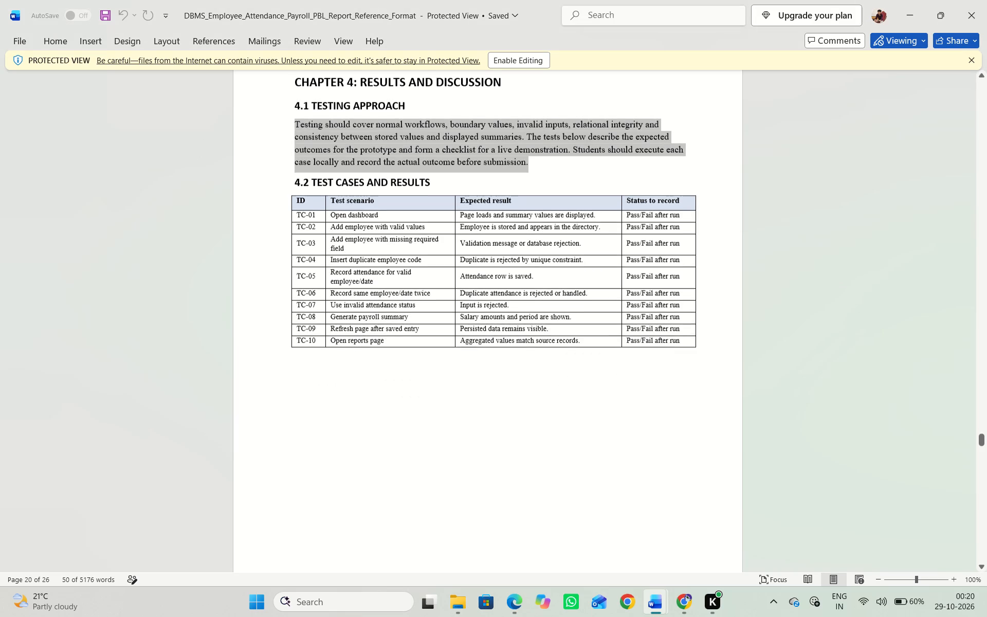
scroll(421, 362, down, 1)
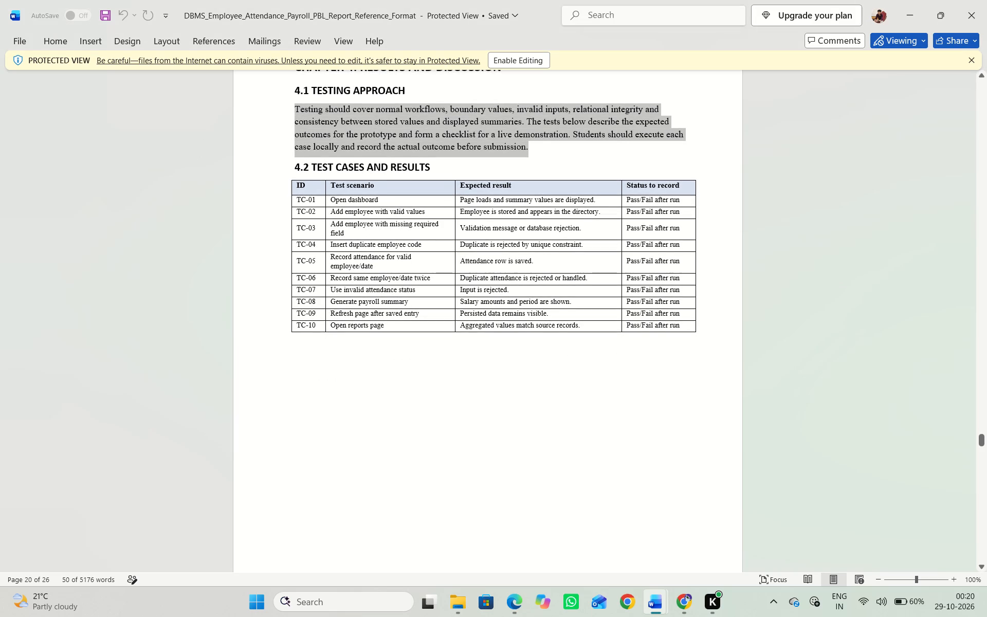
click(332, 275)
drag(297, 185, 637, 322)
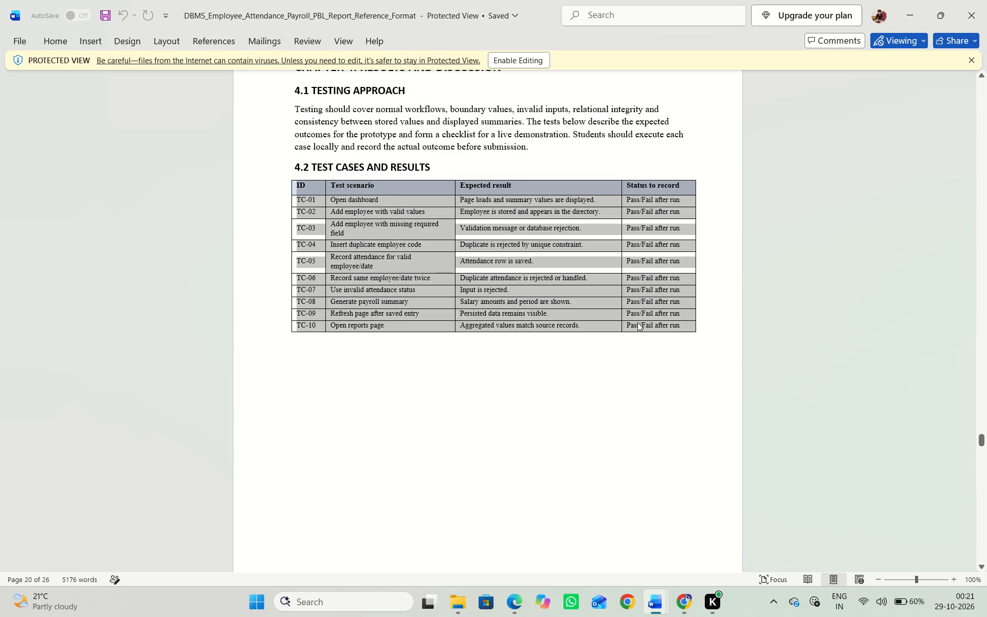
key(ctrl+c)
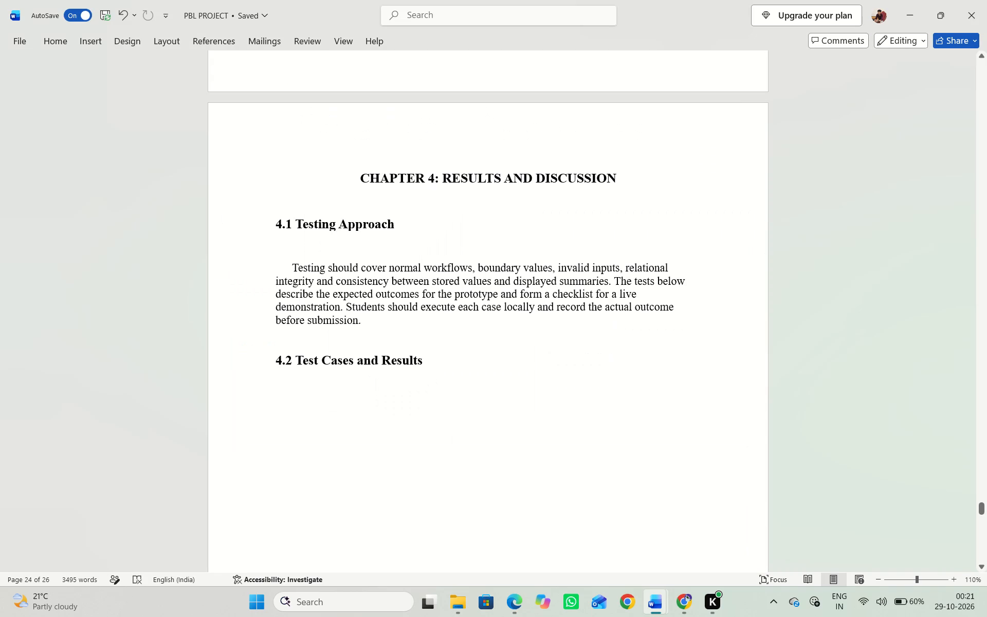
key(ctrl+v)
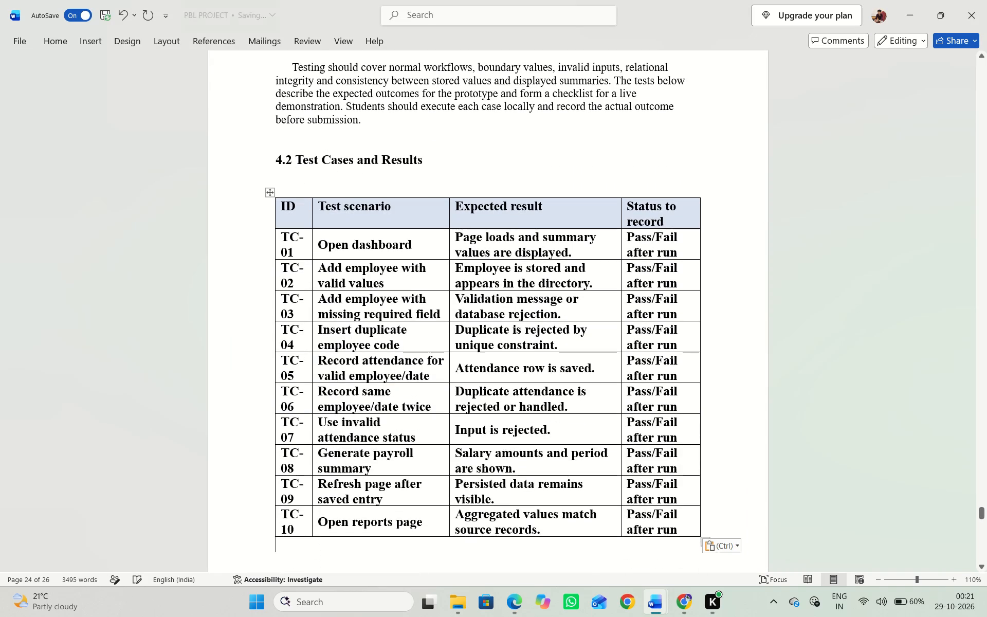
Set the pasted table's TC-01 to TC-10 rows to font size 12 without bold, leaving the header row as is.
scroll(339, 364, down, 6)
scroll(340, 359, up, 6)
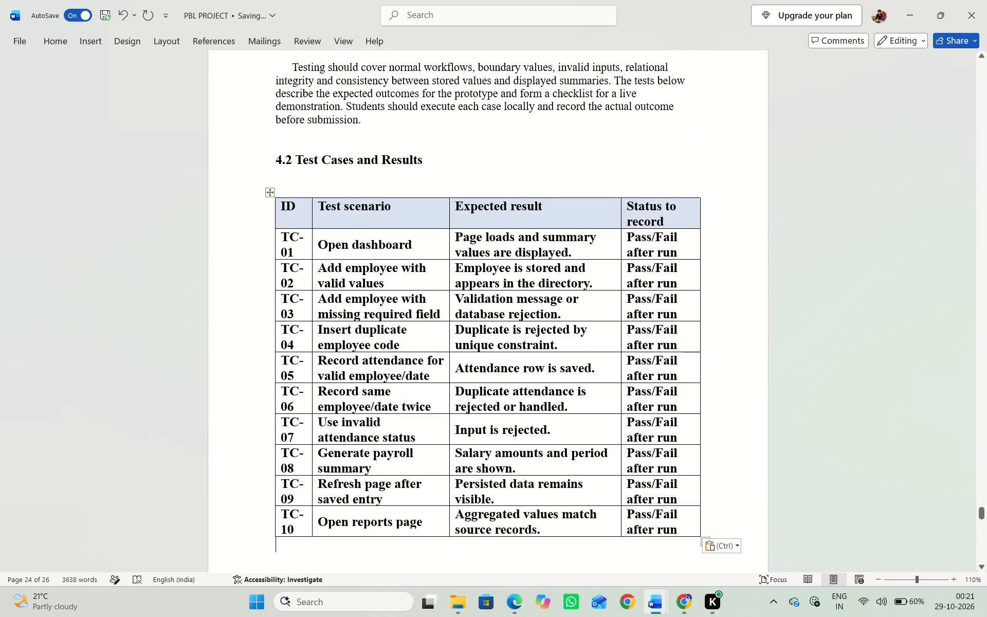
drag(281, 233, 679, 530)
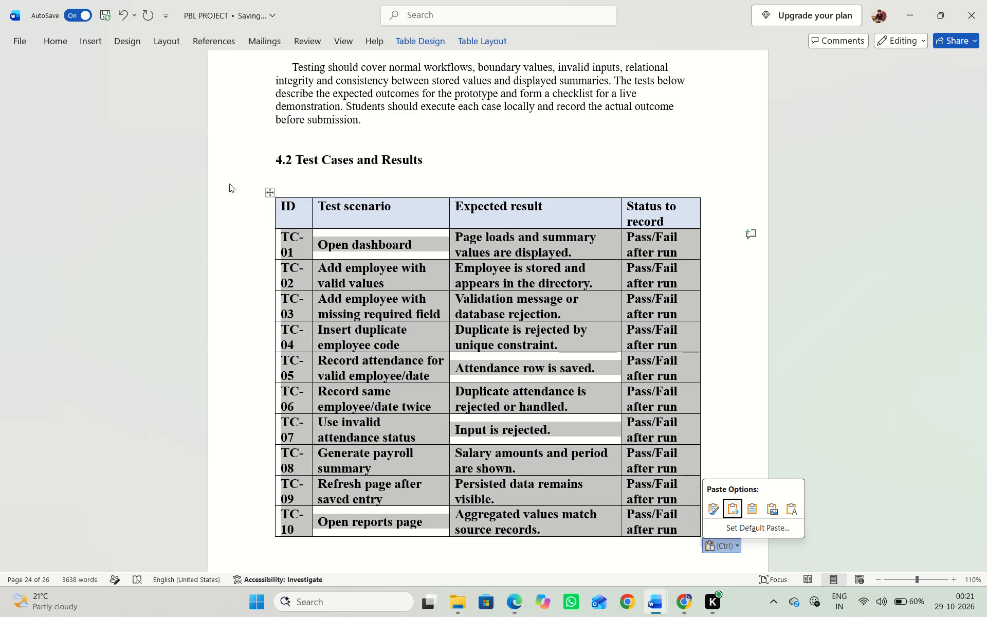
click(61, 38)
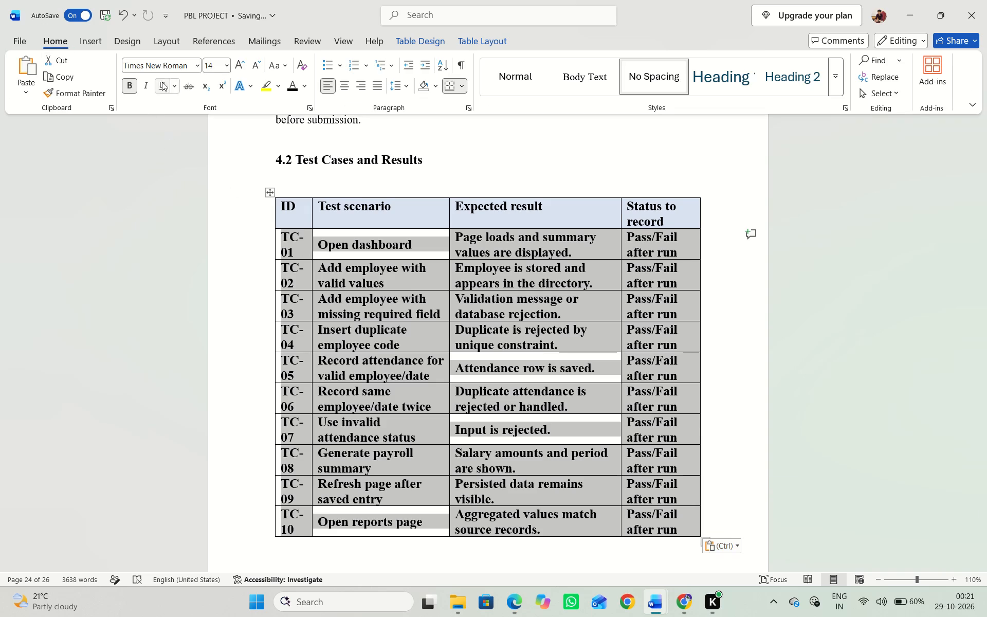
click(216, 63)
text(12)
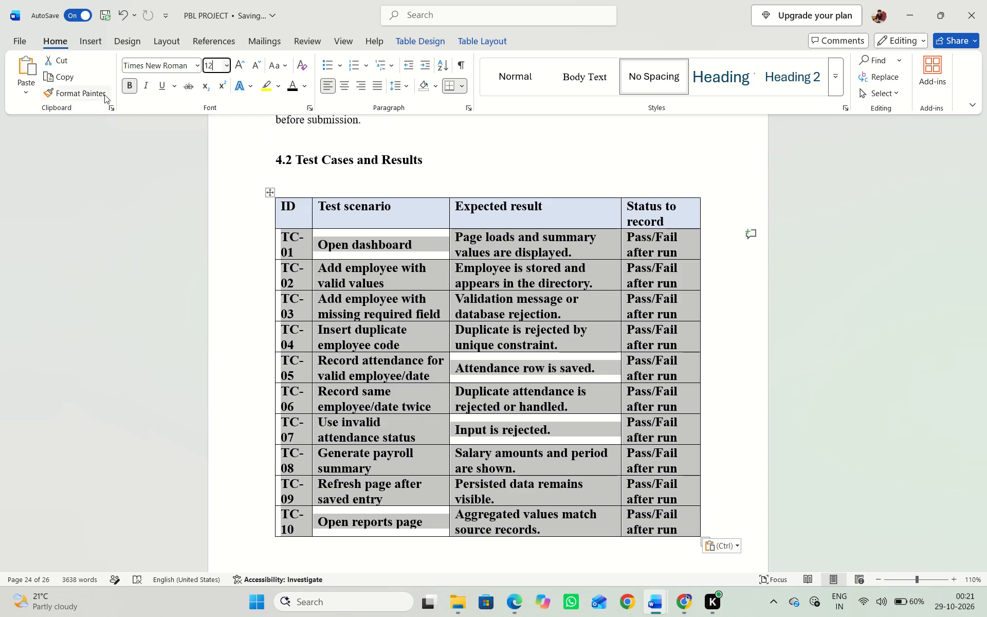
click(129, 80)
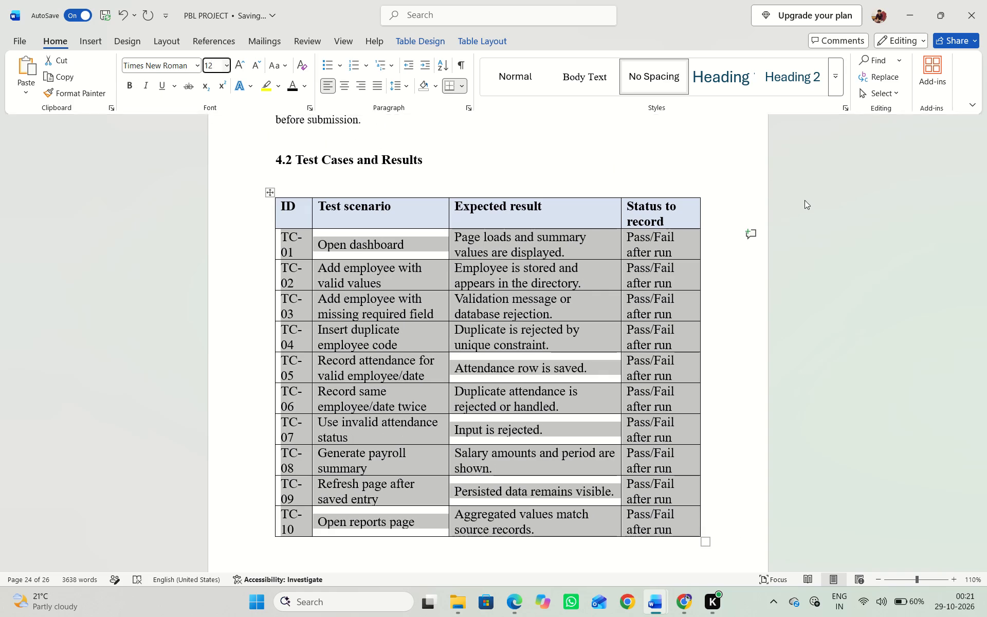
click(805, 200)
click(59, 43)
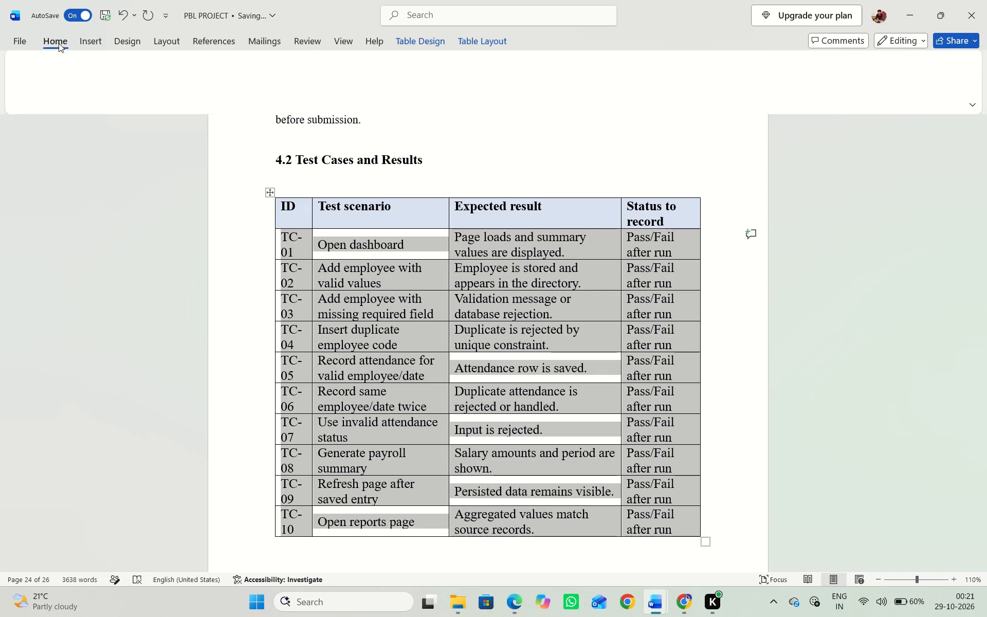
click(838, 225)
click(817, 235)
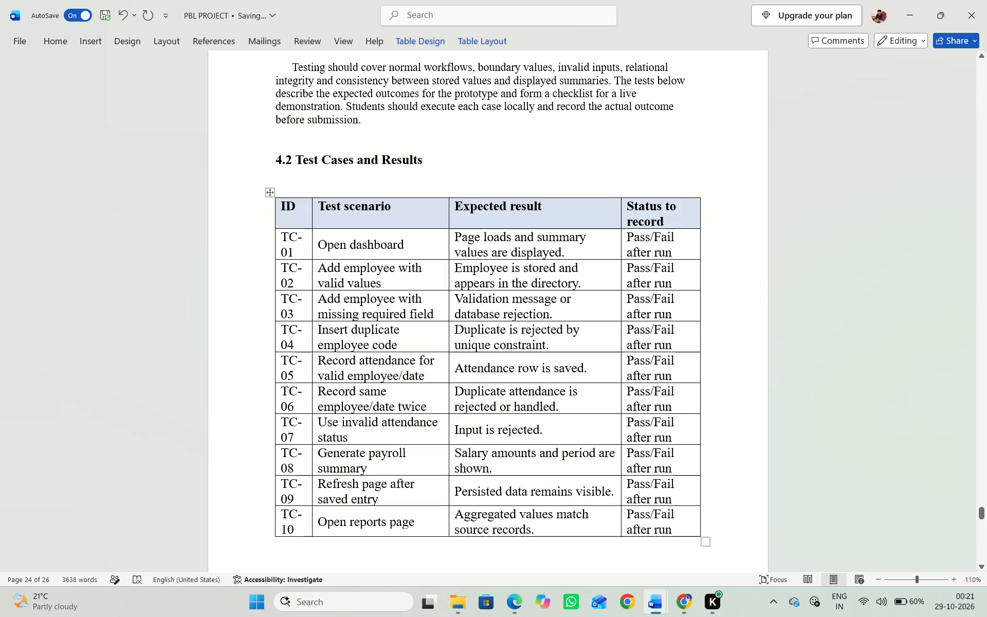
click(700, 369)
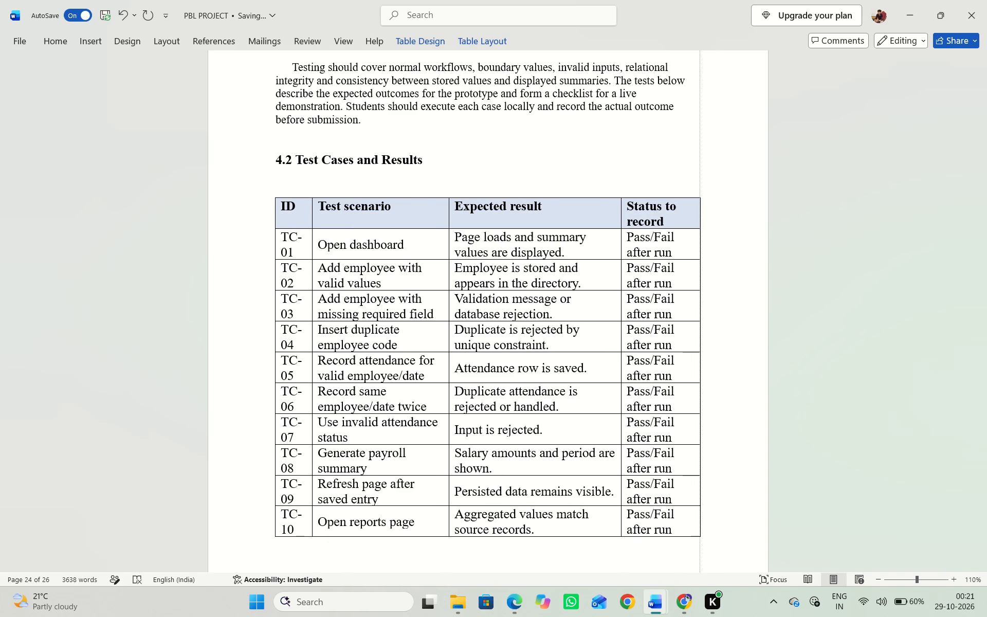
click(850, 338)
Enter the centred page number 19 in font size 8 below the 4.2 test case table.
scroll(637, 356, down, 5)
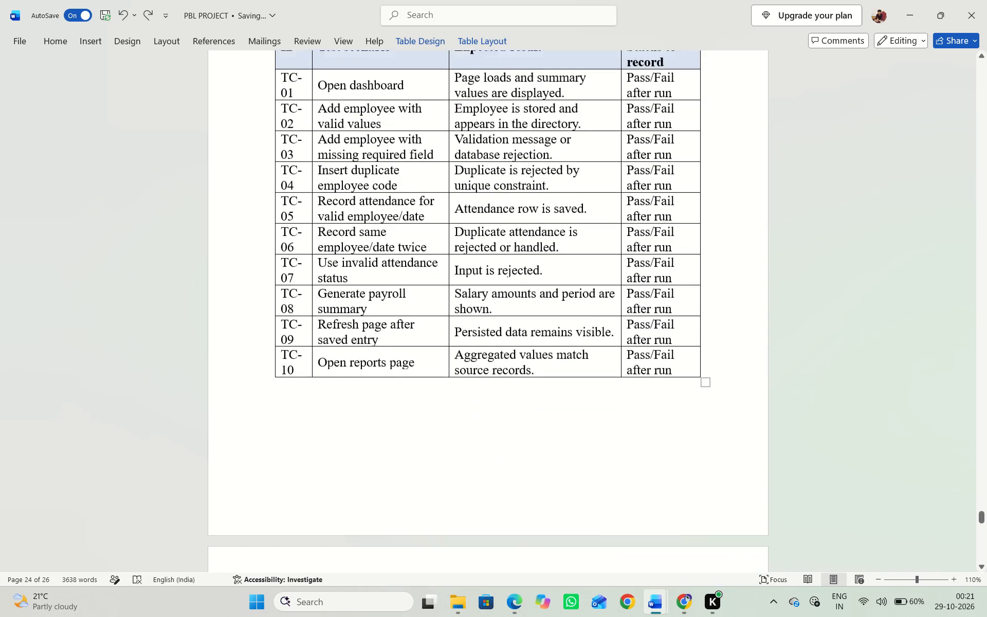
scroll(631, 349, down, 6)
click(488, 225)
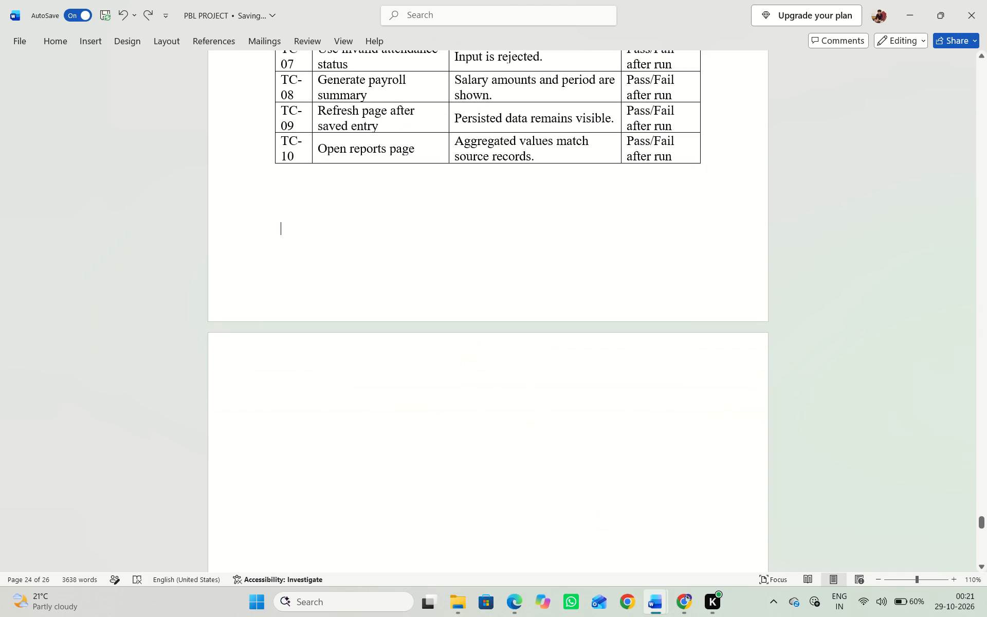
click(67, 41)
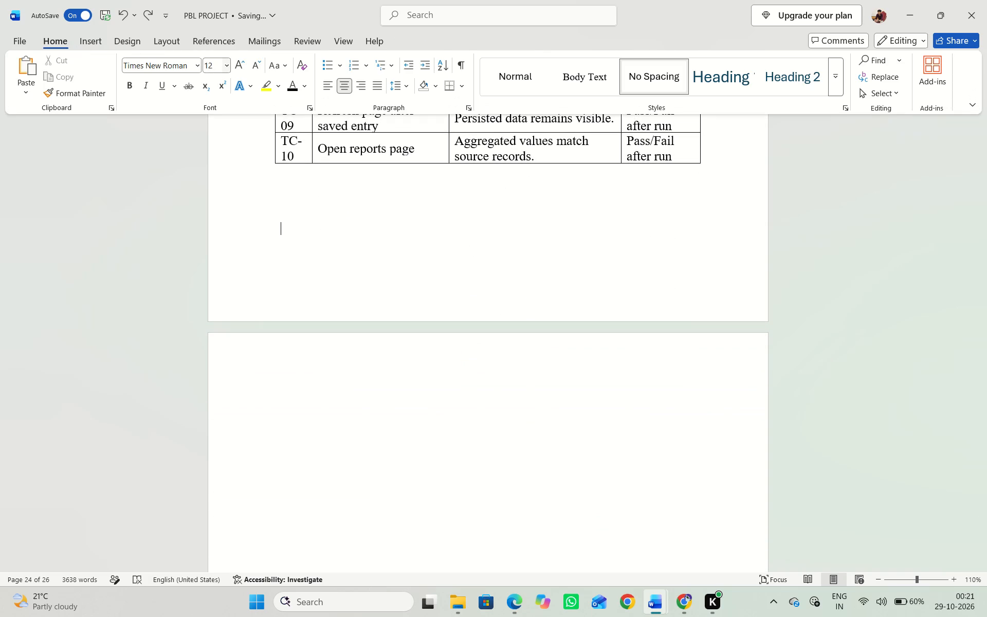
click(215, 67)
key(8)
key(Return)
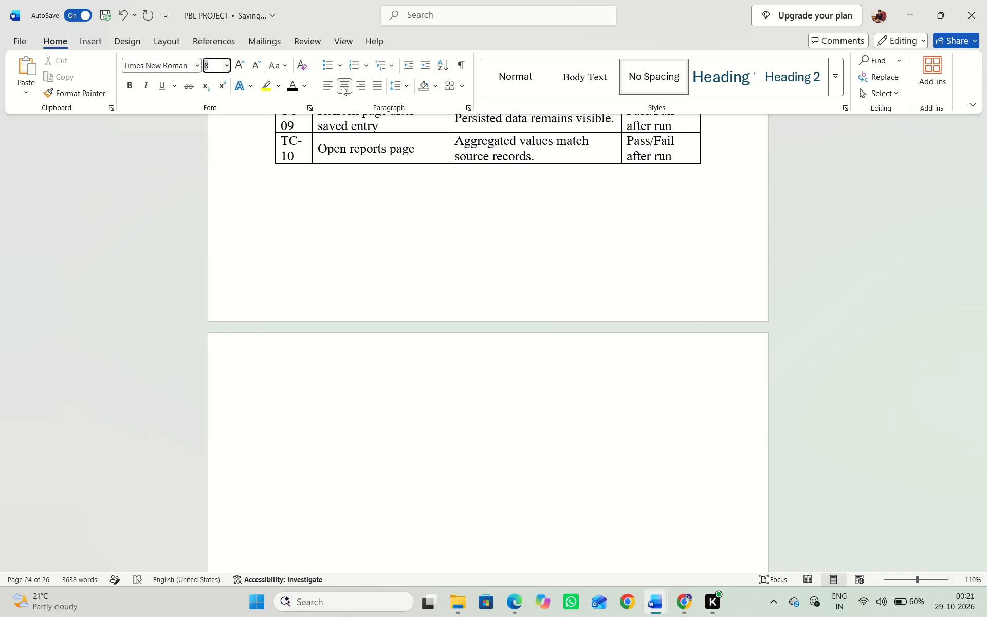
click(342, 86)
click(342, 86)
scroll(338, 268, up, 11)
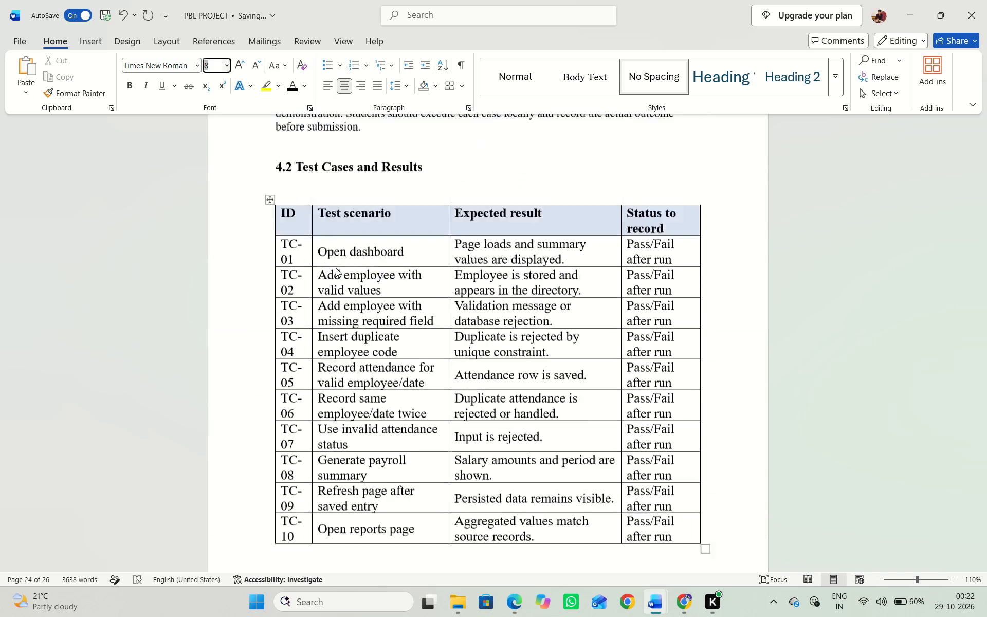
scroll(336, 268, up, 14)
scroll(335, 268, down, 16)
scroll(344, 209, down, 8)
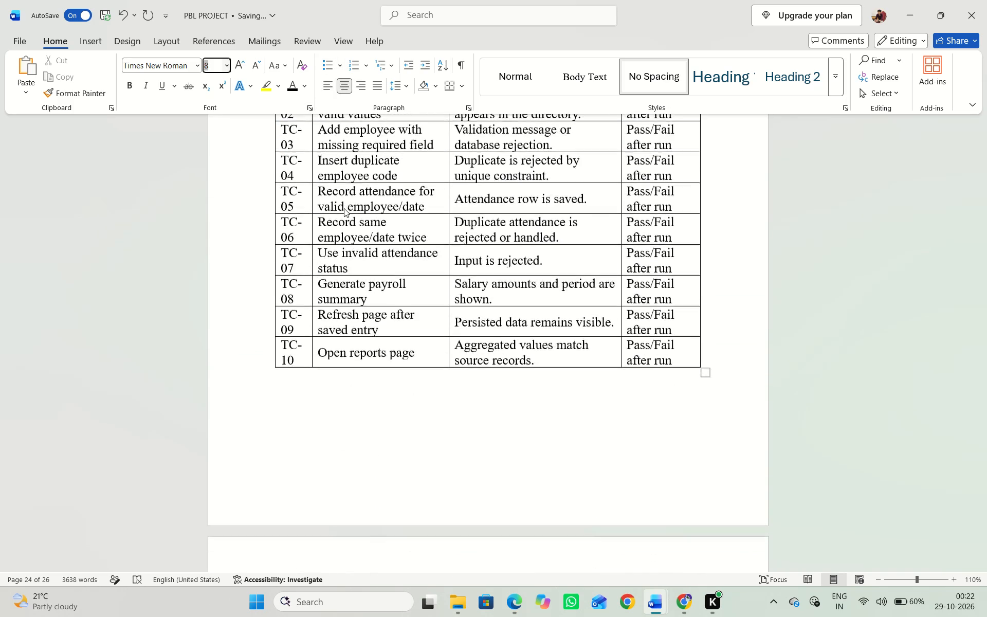
scroll(344, 208, down, 7)
scroll(340, 198, up, 6)
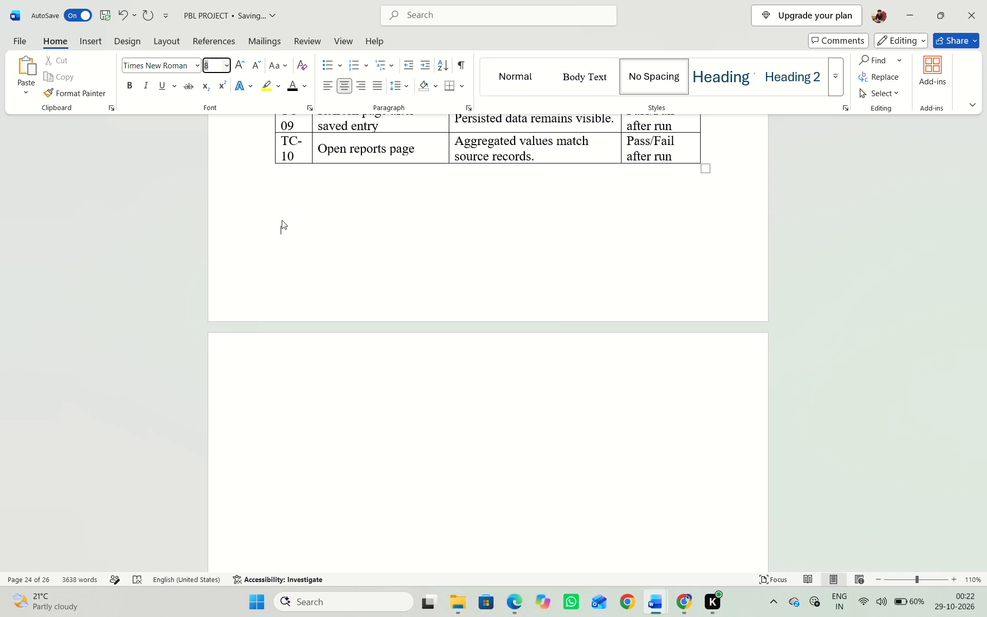
click(285, 229)
key(1)
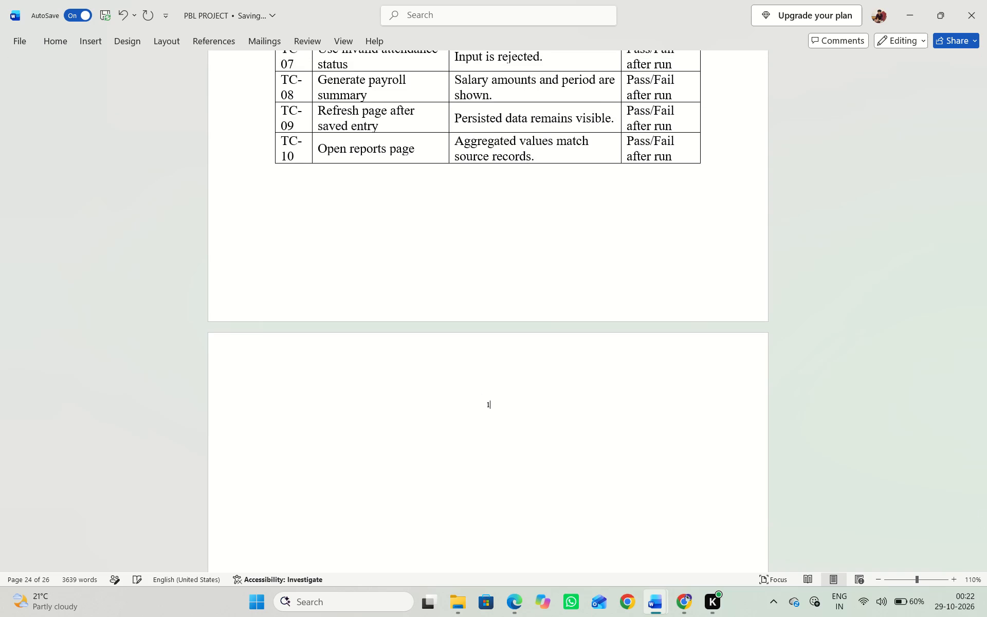
key(9)
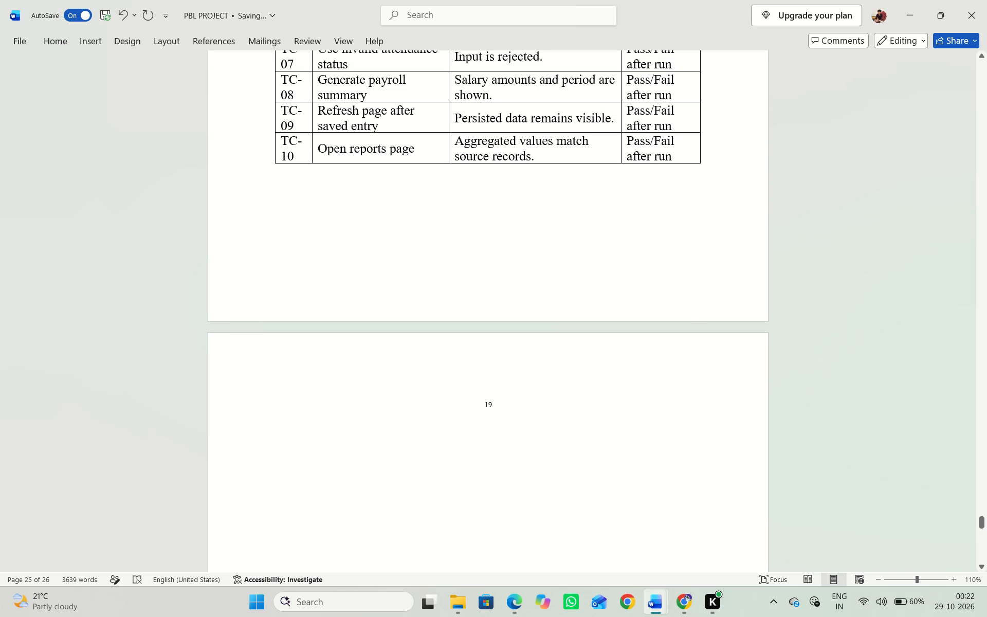
Bring the page number 19 back onto the test case table's page and centre it beneath the table.
click(485, 405)
key(BackSpace)
key(BackSpace)
key(BackSpace)
drag(266, 224, 270, 224)
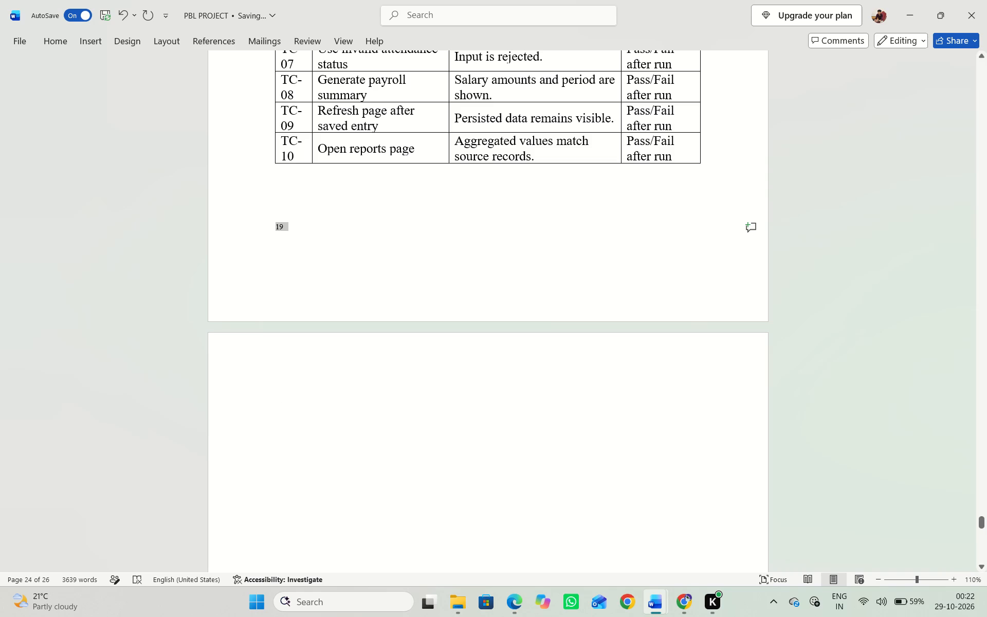
drag(270, 224, 291, 227)
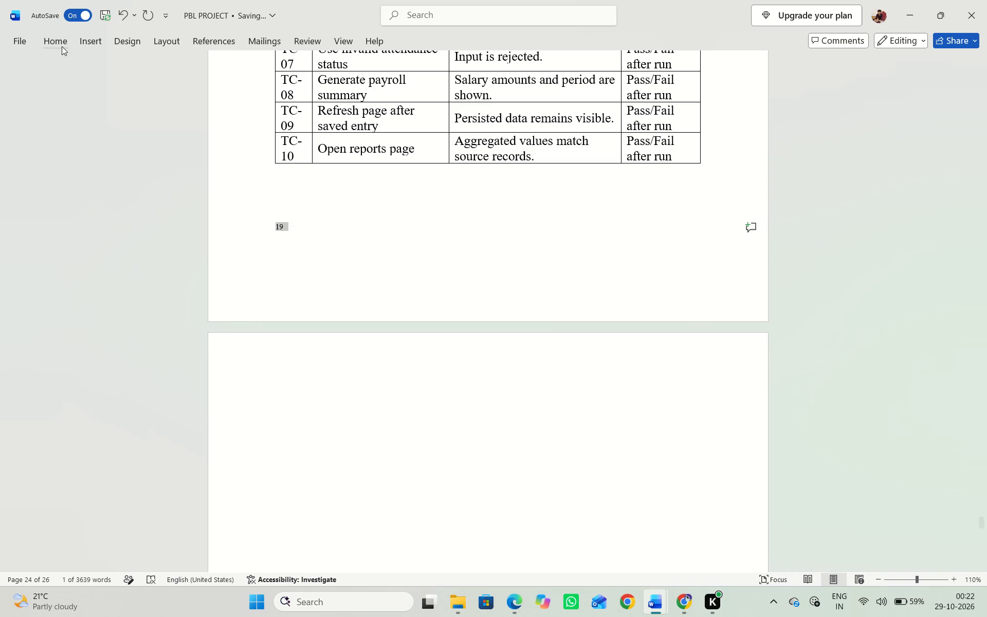
click(62, 46)
click(341, 77)
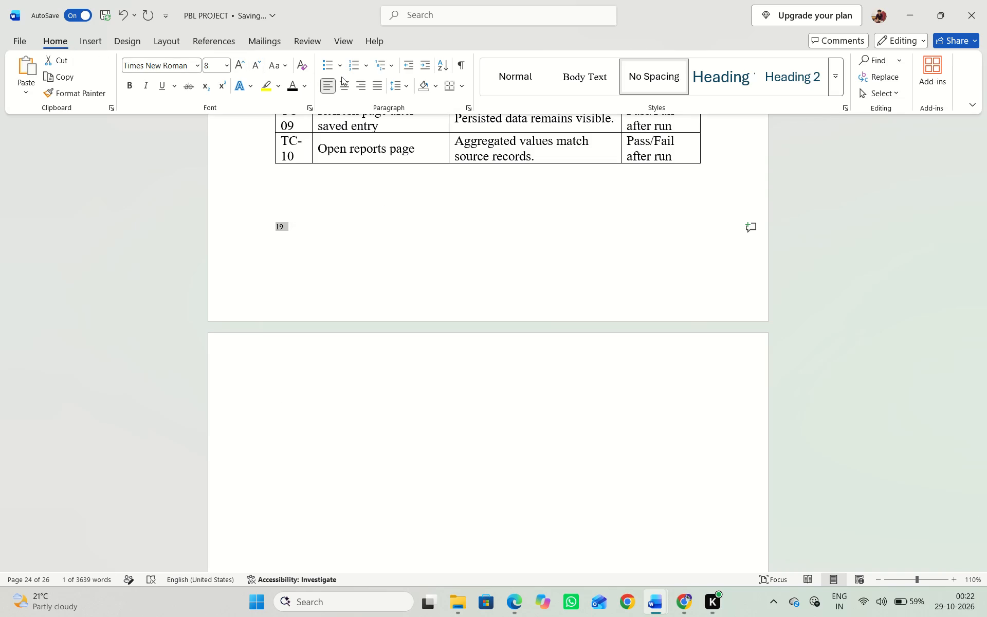
click(344, 82)
Insert two blank lines above the page number 19 to push it further down the page.
click(483, 223)
click(487, 224)
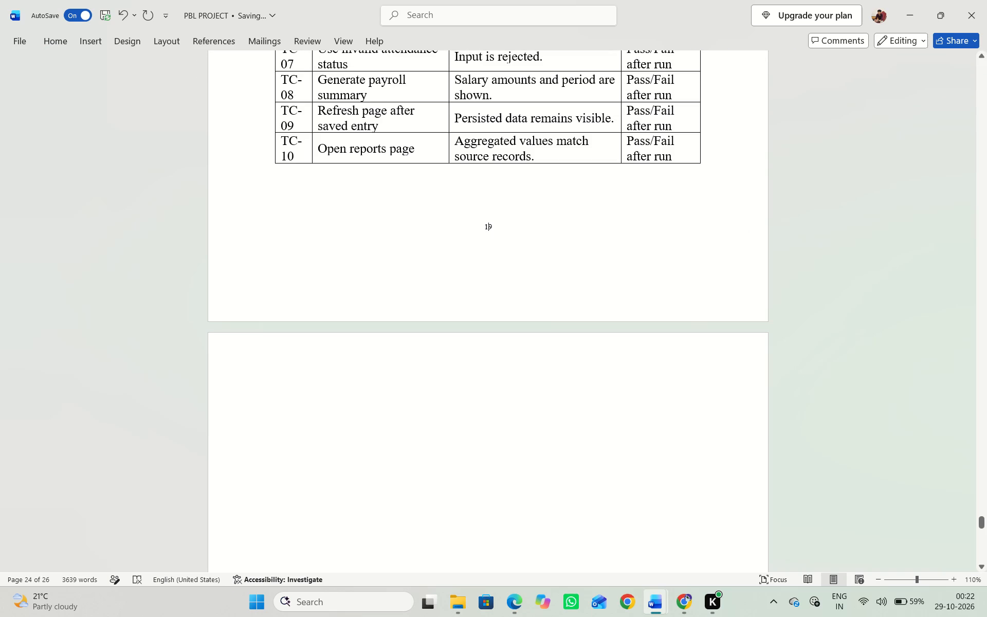
click(484, 229)
key(Return)
key(Return)
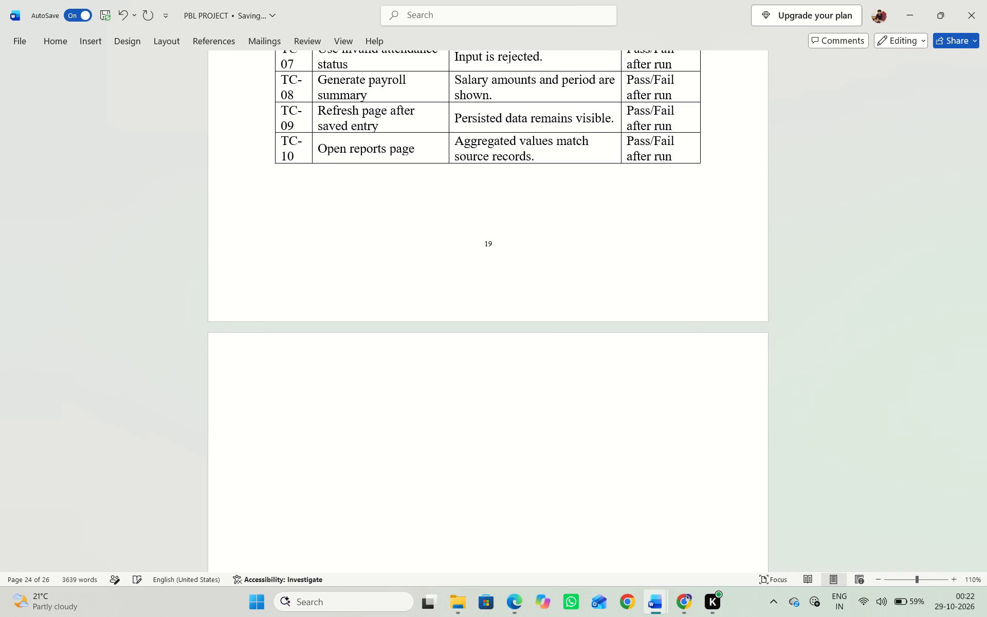
key(Return)
key(BackSpace)
click(277, 347)
key(BackSpace)
Review the pages from section 3.5 through the end of the 4.2 table, checking their layout and page numbers.
scroll(283, 297, up, 6)
scroll(265, 256, up, 7)
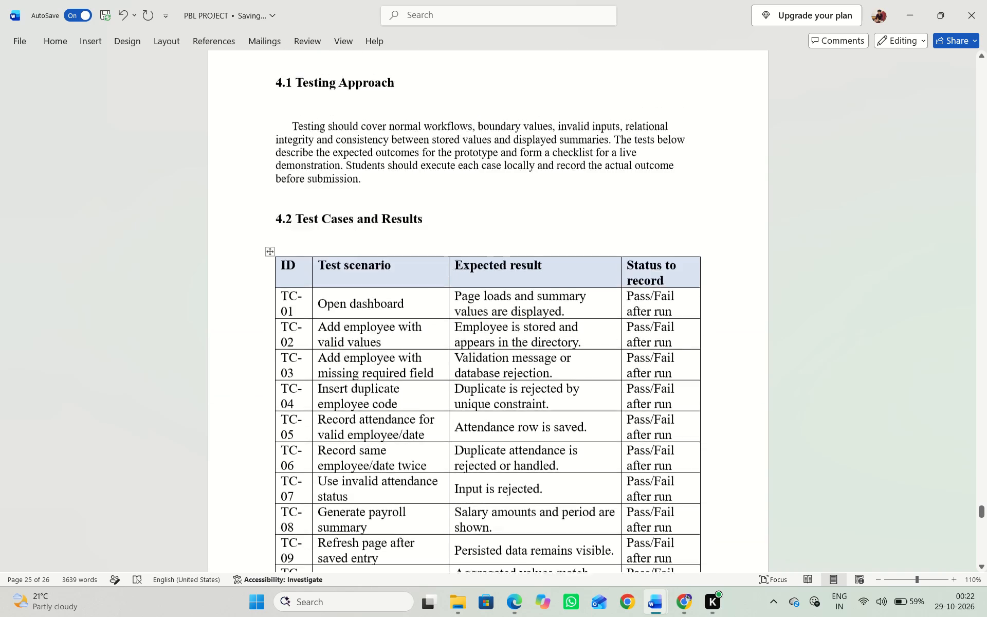
scroll(251, 252, up, 16)
scroll(248, 252, up, 5)
scroll(248, 252, up, 20)
scroll(248, 252, up, 3)
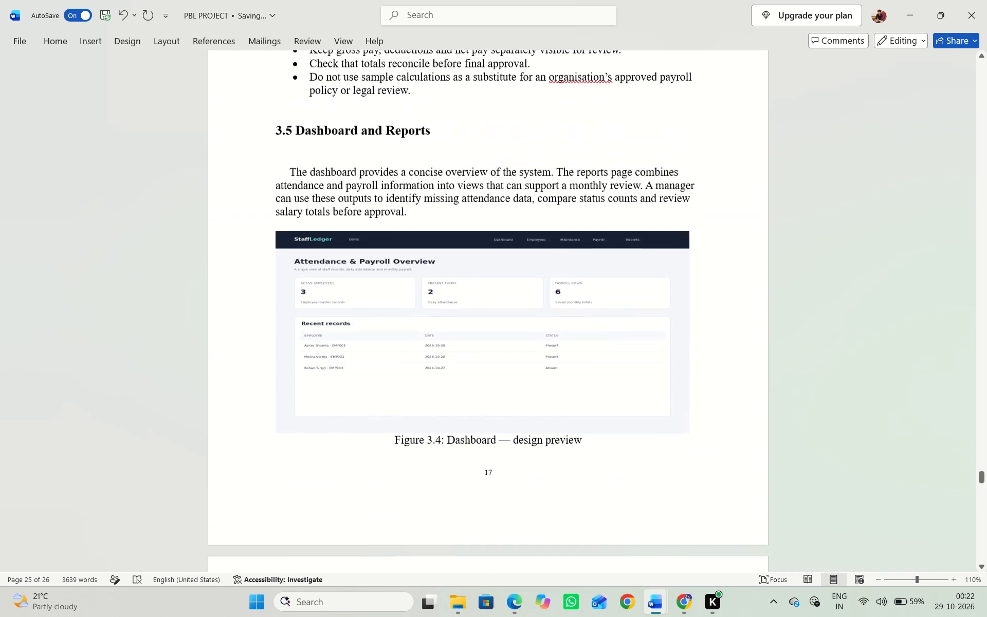
scroll(246, 252, up, 10)
scroll(240, 249, down, 16)
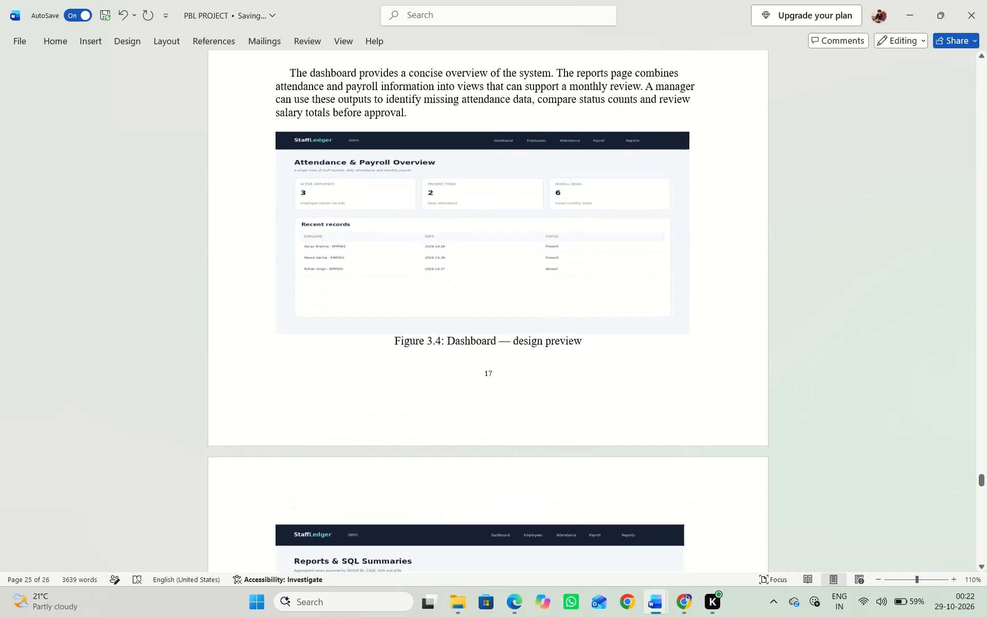
scroll(230, 229, down, 16)
scroll(230, 229, down, 15)
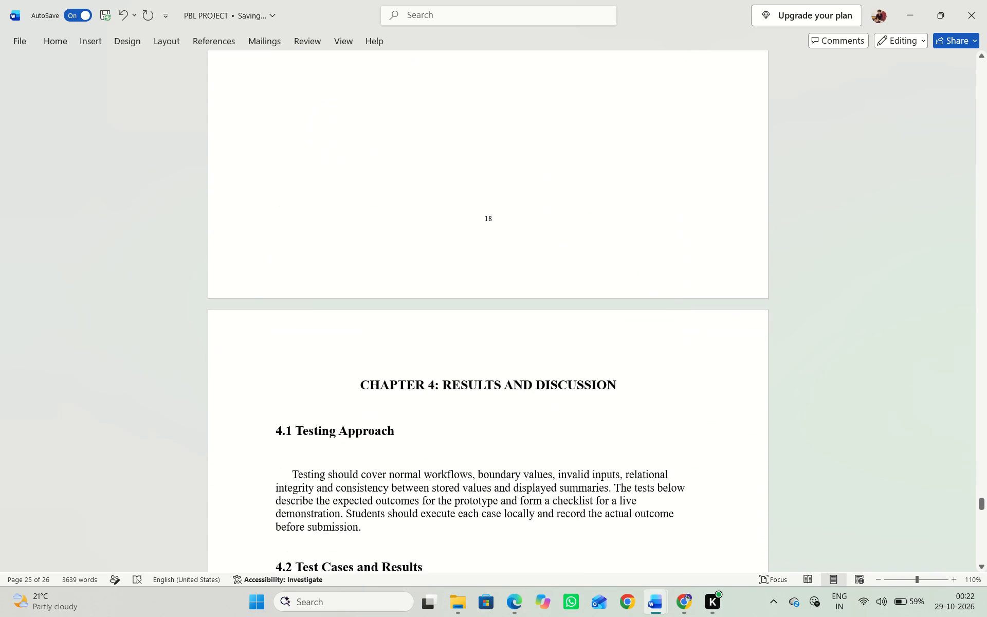
scroll(230, 231, down, 19)
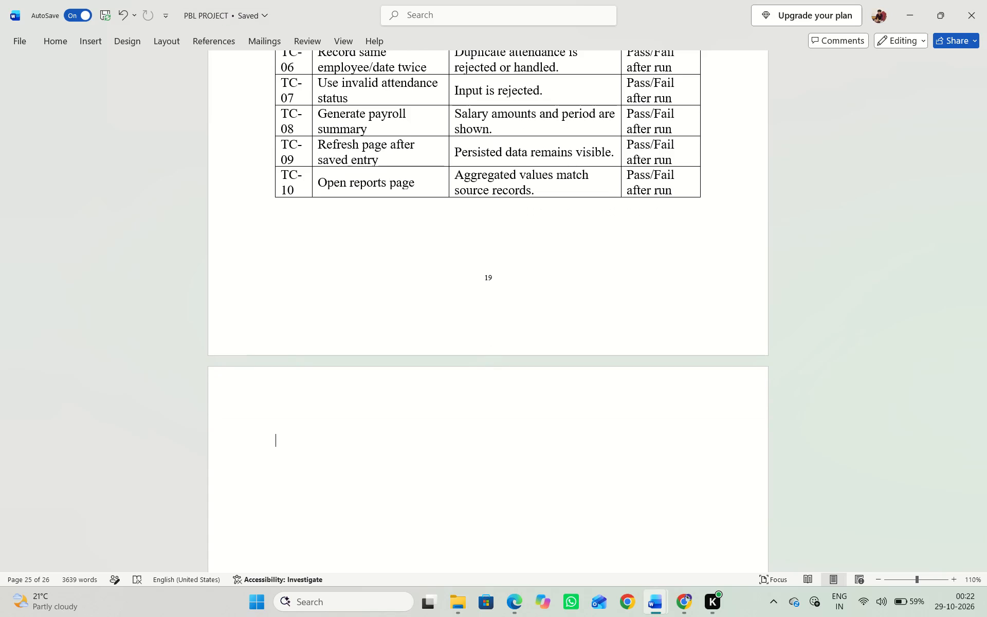
Switch to the reference report and read sections 4.3 to 4.5 and the start of Chapter 5.
scroll(229, 231, right, 1)
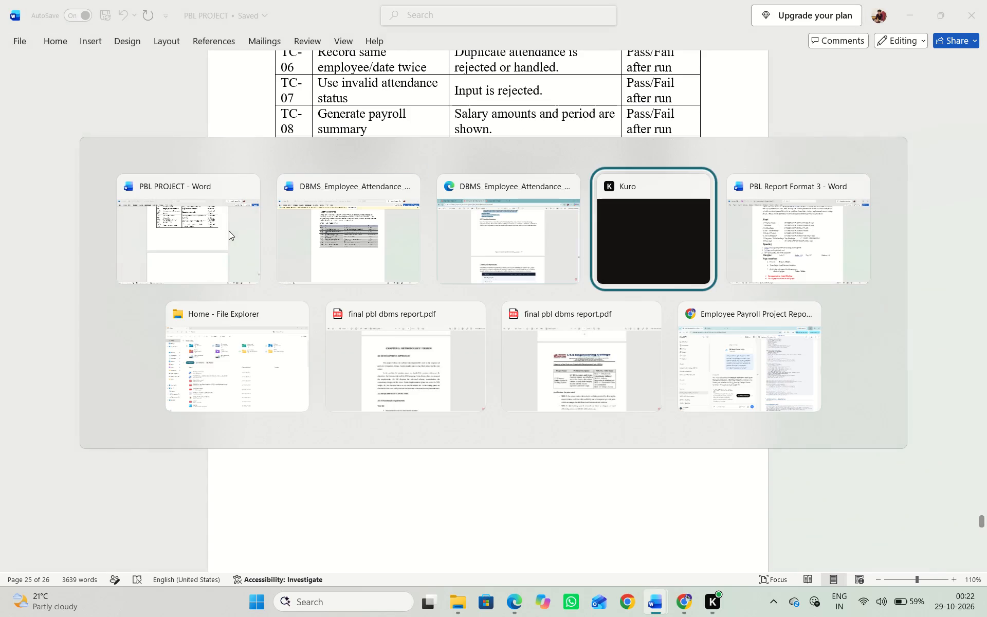
scroll(229, 231, right, 1)
scroll(223, 230, down, 6)
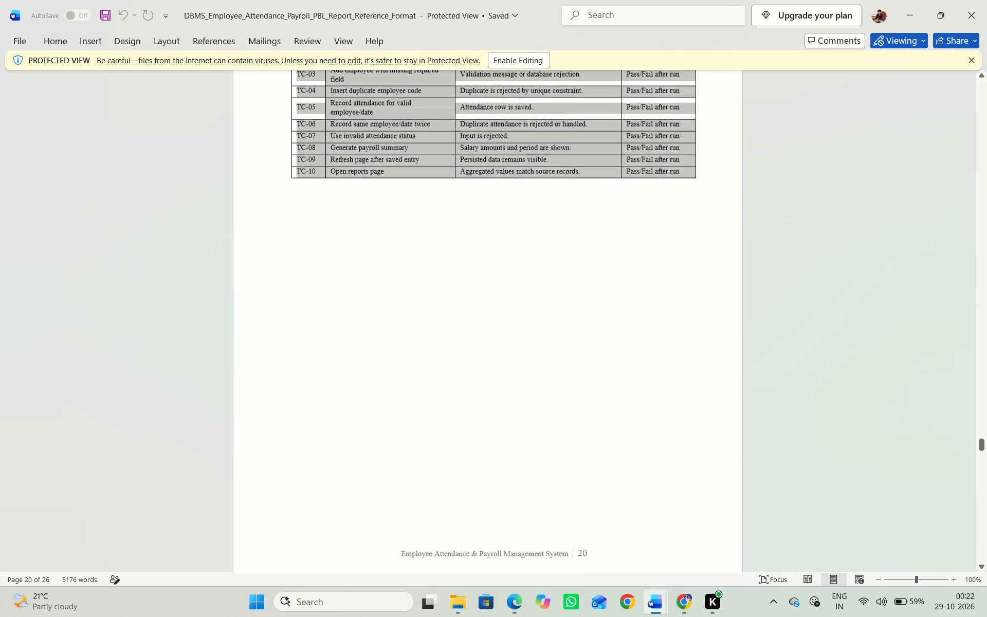
scroll(227, 226, down, 13)
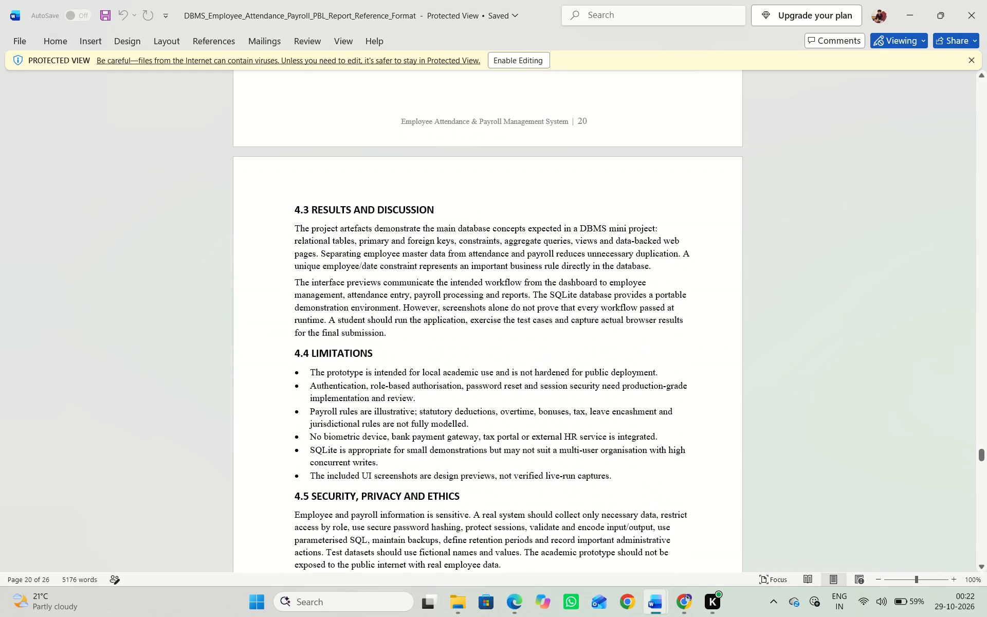
scroll(293, 207, down, 5)
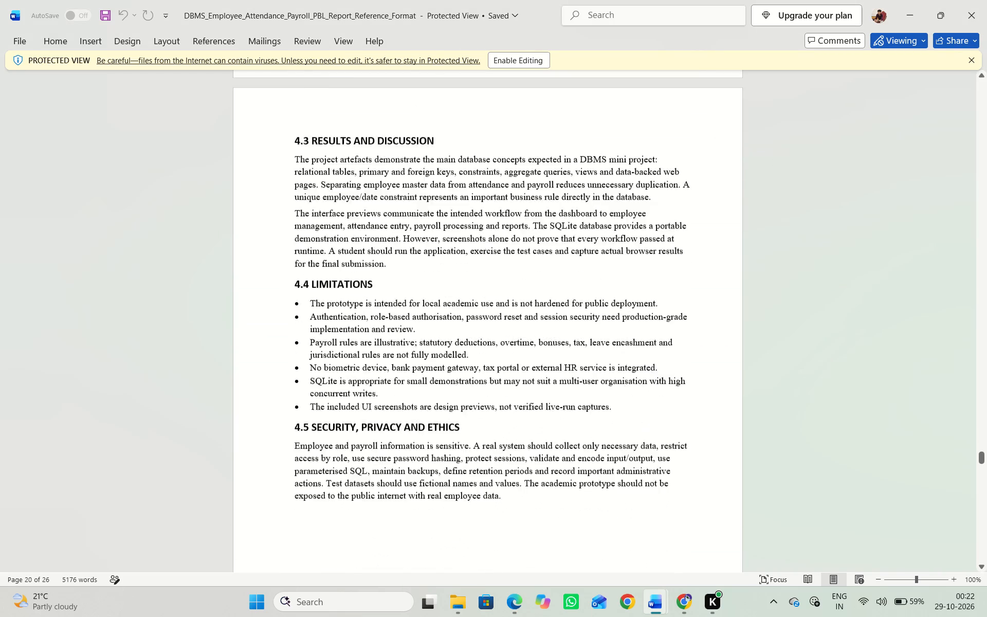
scroll(293, 207, down, 14)
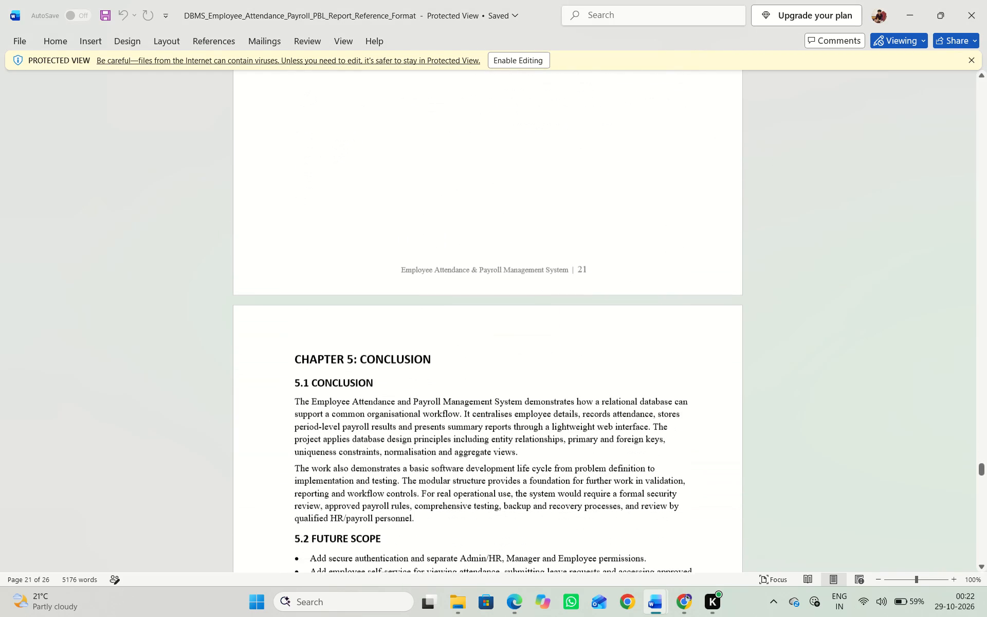
scroll(293, 207, up, 13)
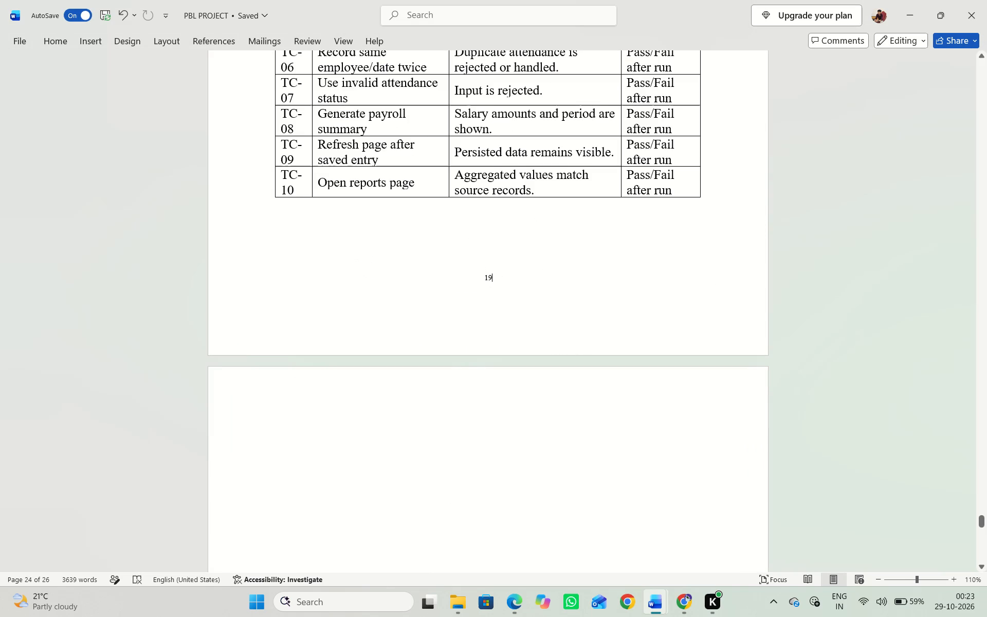
Begin the section 4.3 heading with the text "4.3 R" at the top of the blank page following page 19.
key(Return)
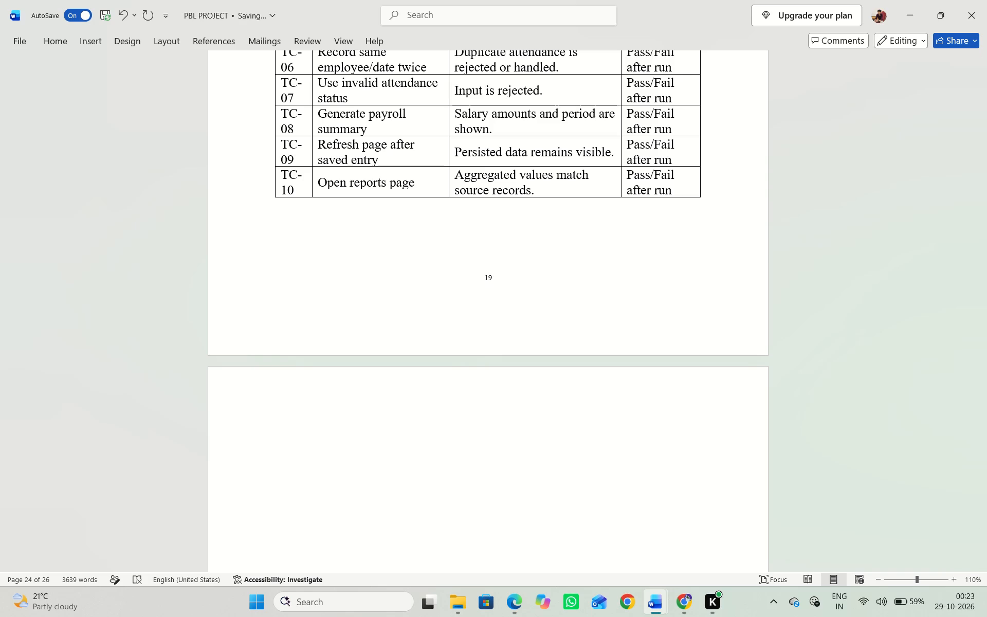
key(BackSpace)
key(4)
text(.3)
scroll(156, 207, up, 5)
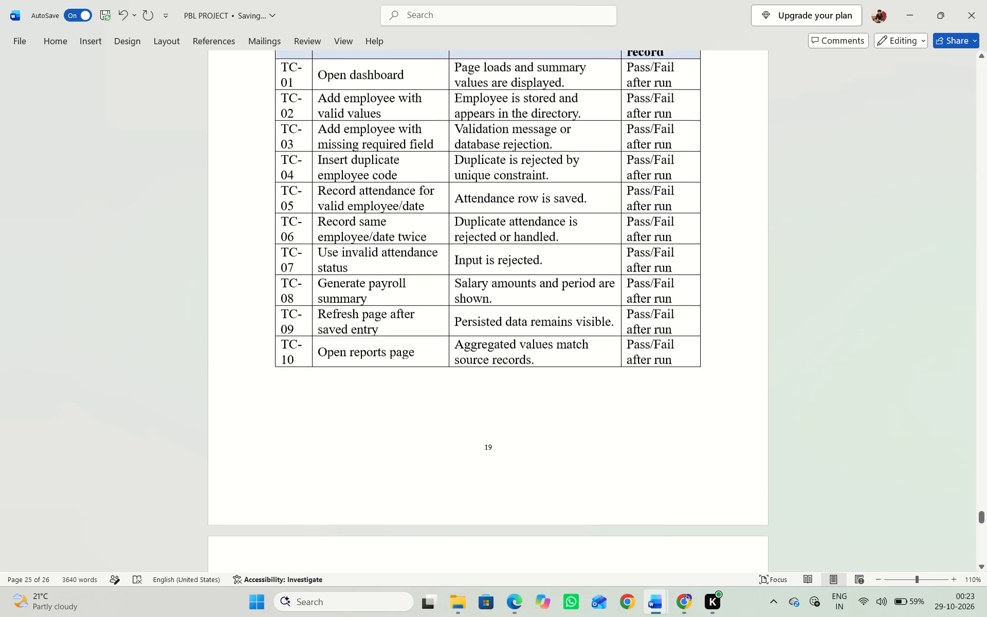
scroll(154, 207, up, 5)
scroll(153, 205, down, 11)
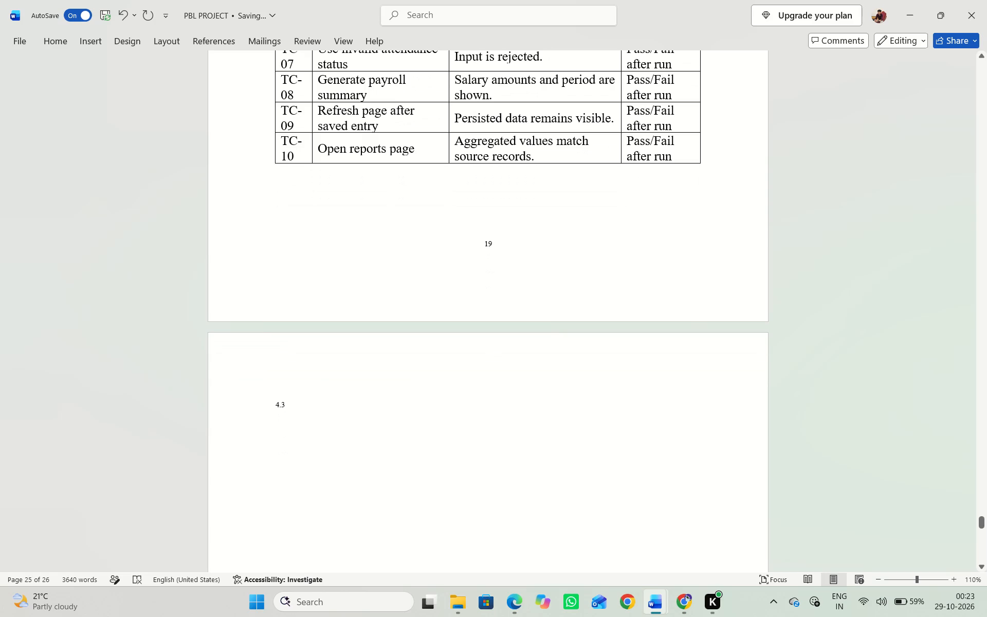
key(x)
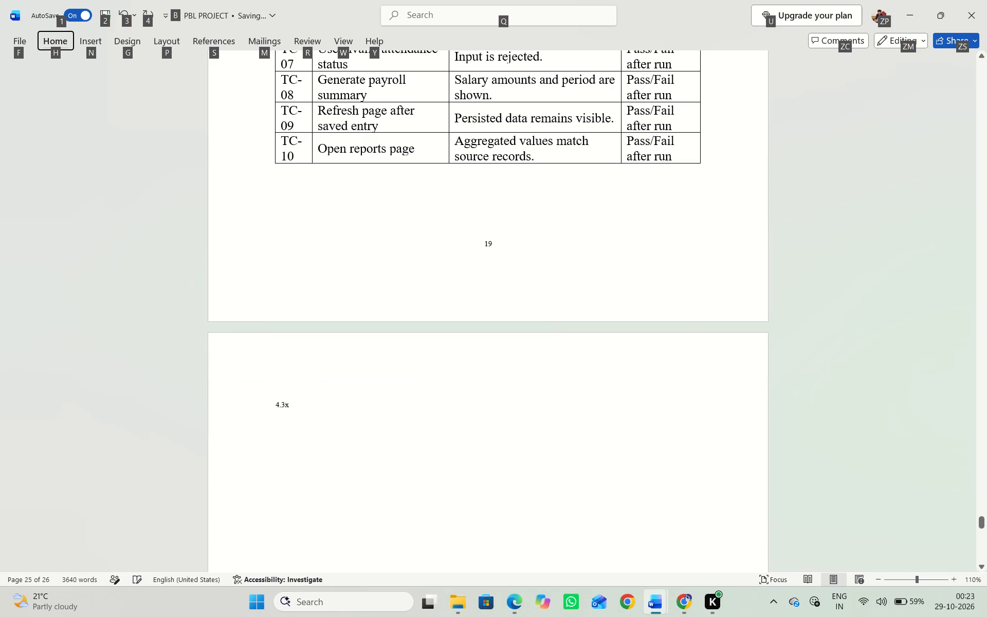
click(289, 403)
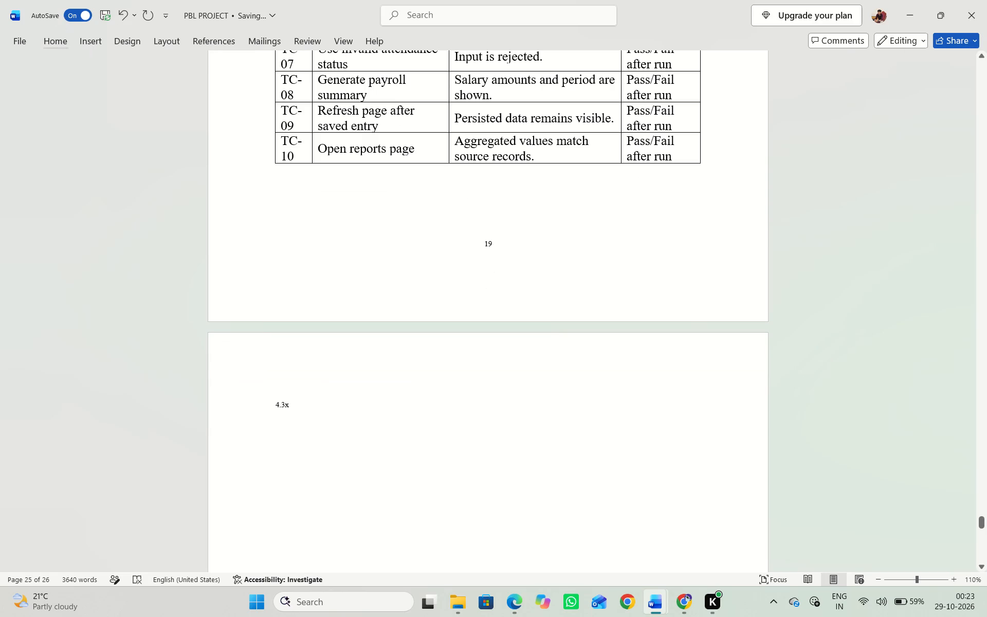
key(BackSpace)
key(space)
key(shift+r)
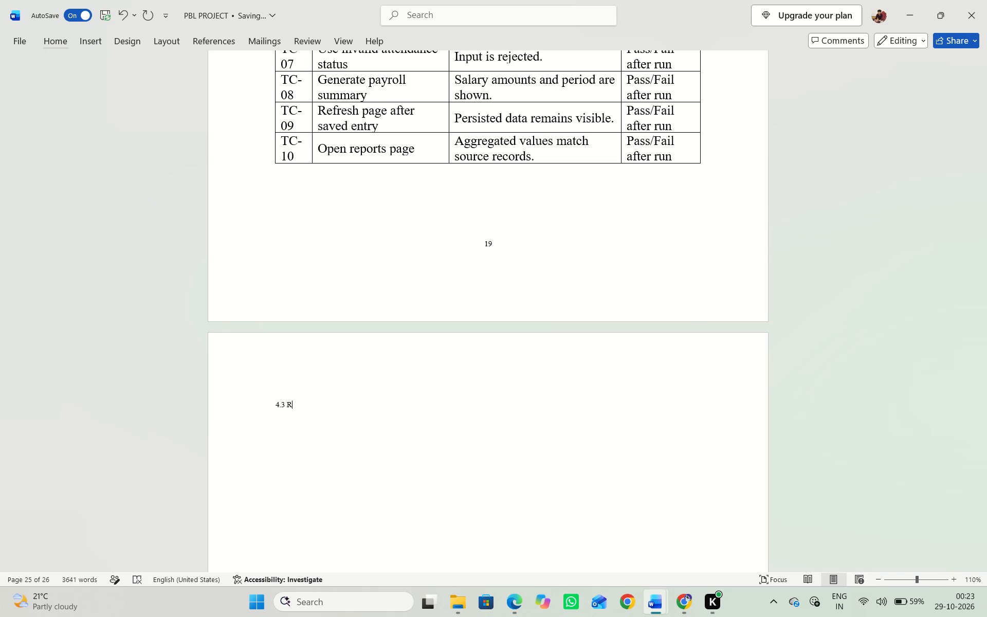
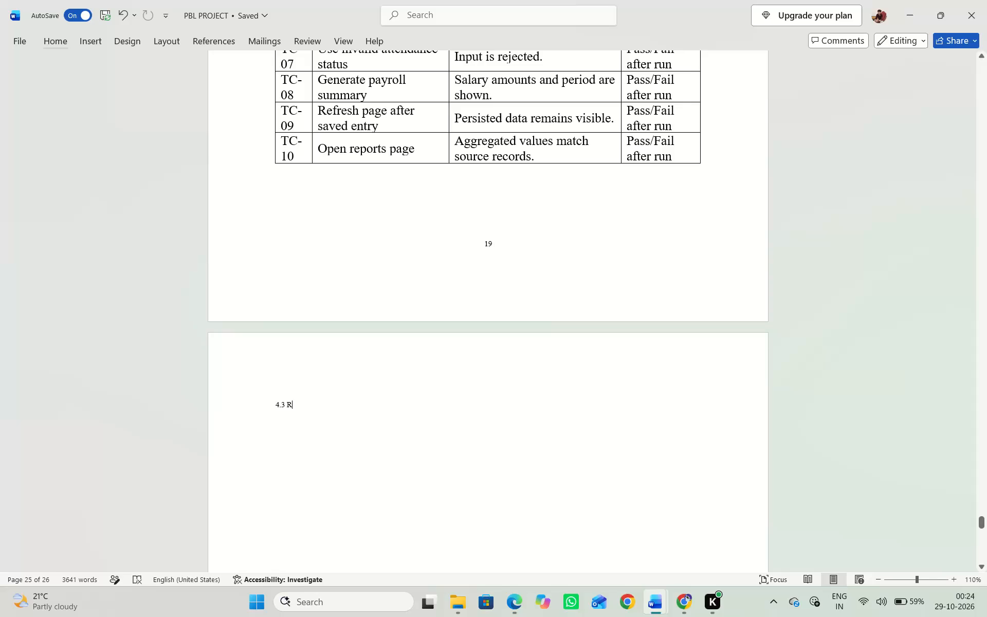
Complete the section heading on the page after page 19 so it reads "4.3 Results and Discussion", checking the wording against the reference report.
key(e)
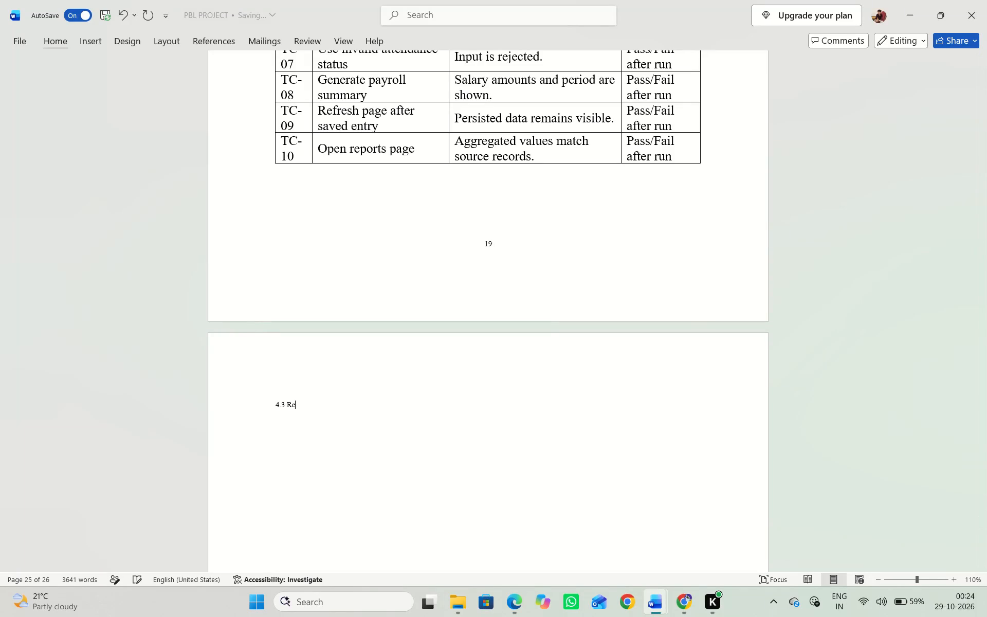
text(sult)
key(space)
text(ad)
key(BackSpace)
text(nd)
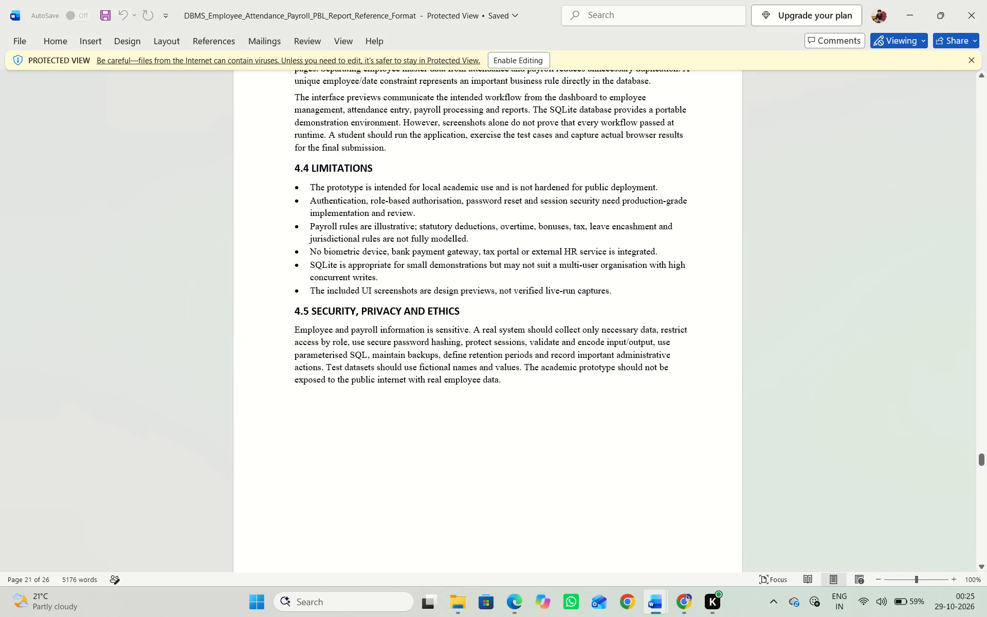
scroll(266, 392, up, 1)
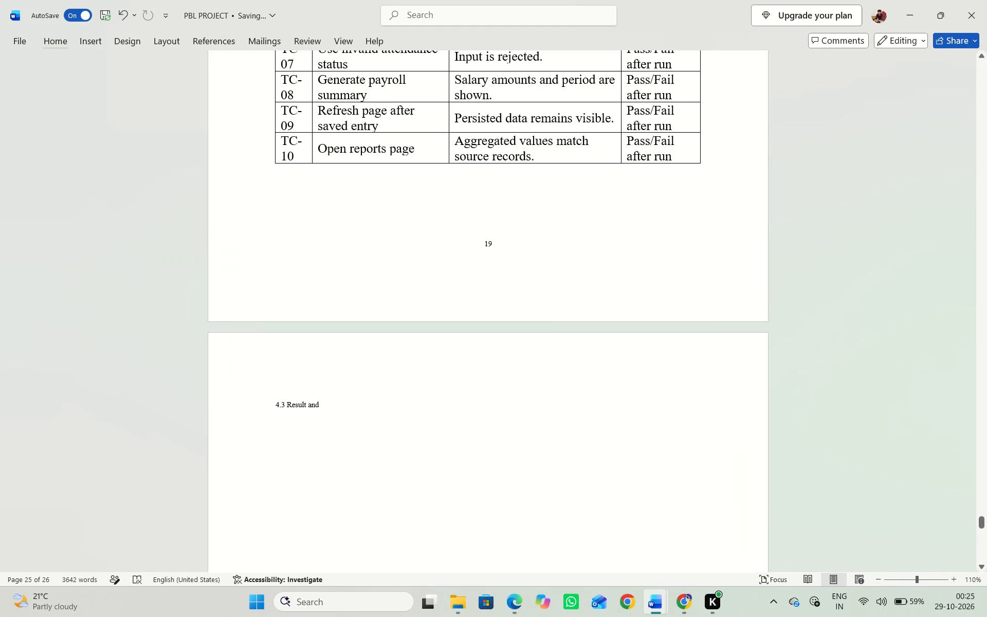
click(304, 404)
key(Right)
key(d)
key(BackSpace)
key(s)
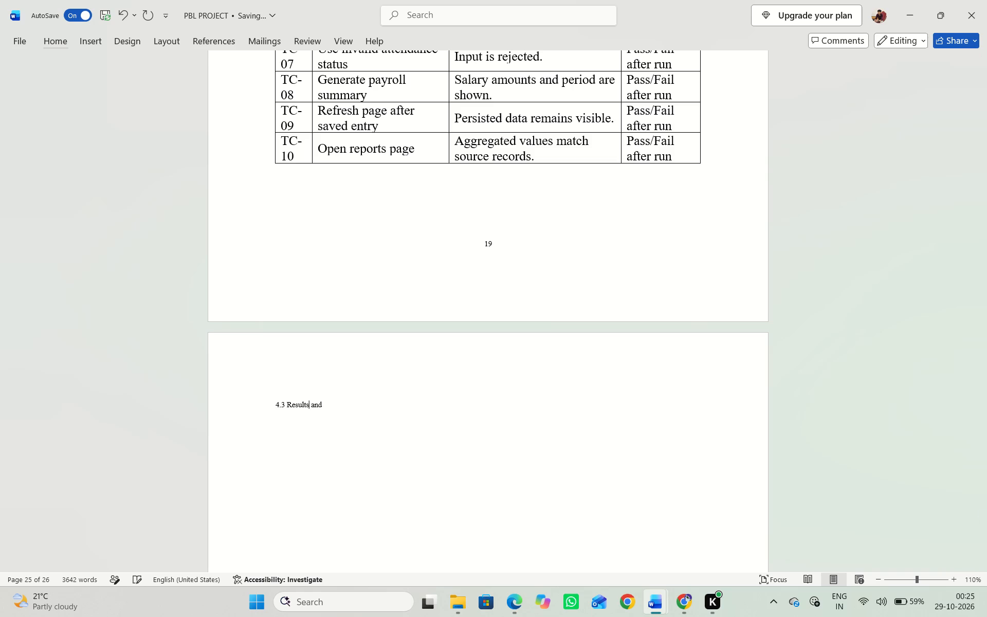
key(Right)
key(Right)
key(Right)
key(Right)
key(Right)
key(space)
text(Diss)
key(BackSpace)
text(cui)
key(BackSpace)
text(ssion)
drag(367, 404, 277, 403)
right_drag(308, 404, 277, 403)
click(285, 382)
click(367, 365)
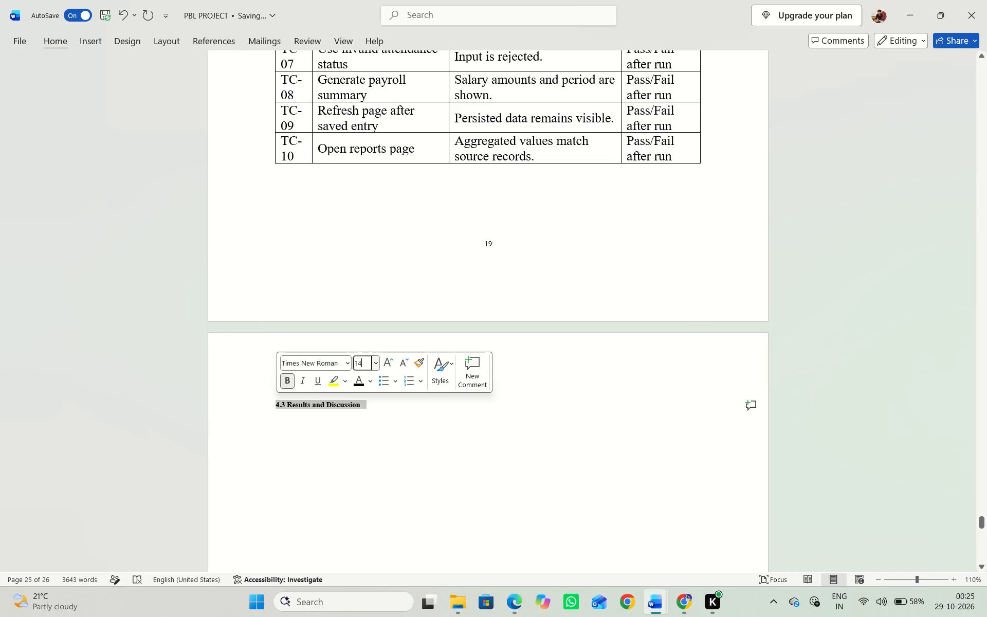
click(377, 410)
click(424, 411)
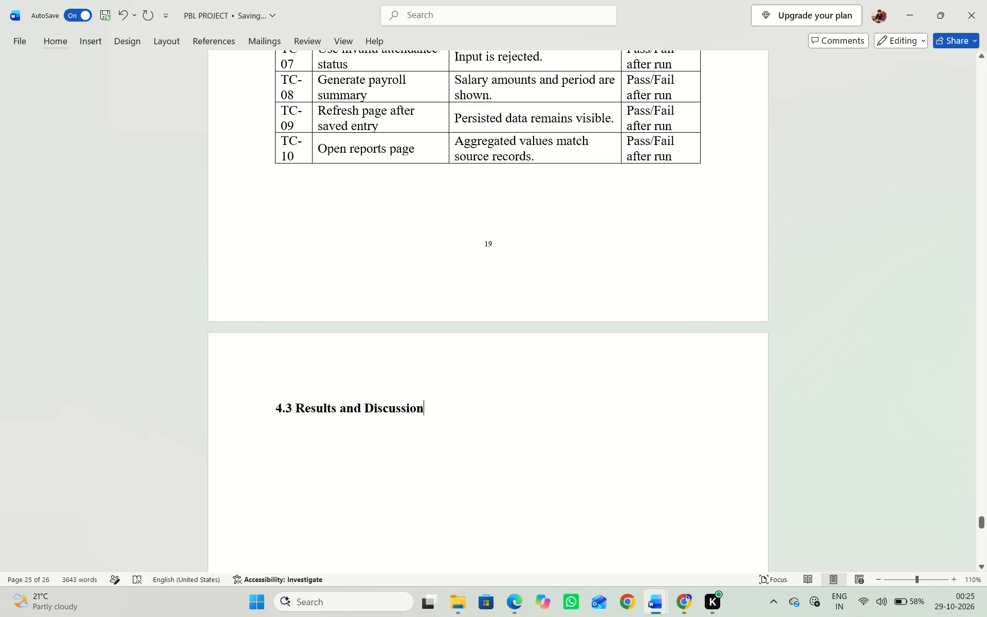
Copy both section 4.3 body paragraphs from the reference report and paste them below the 4.3 heading, leaving blank space between.
key(Return)
key(Return)
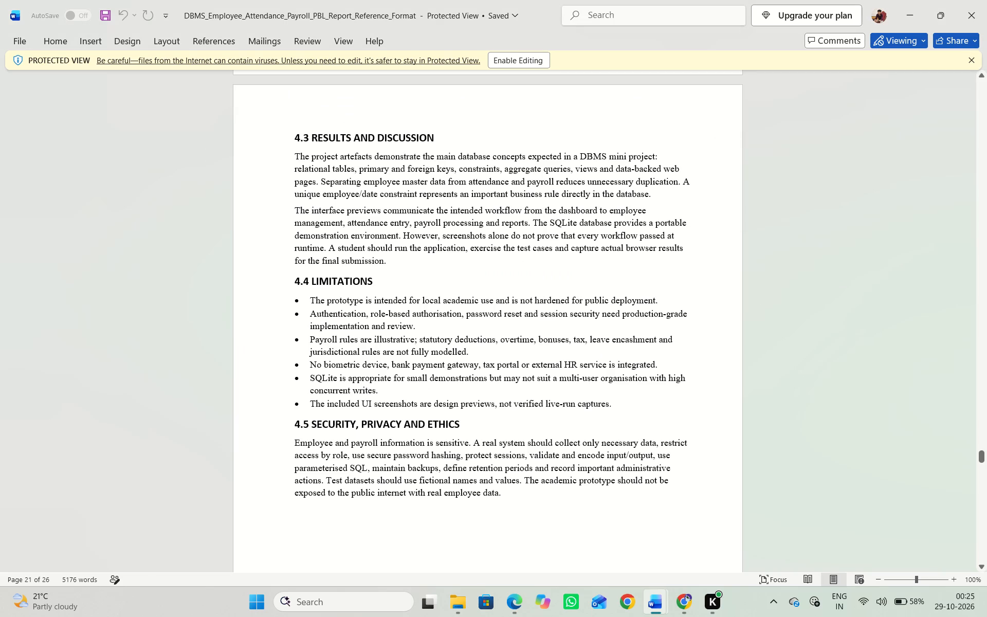
drag(293, 154, 387, 261)
key(ctrl+c)
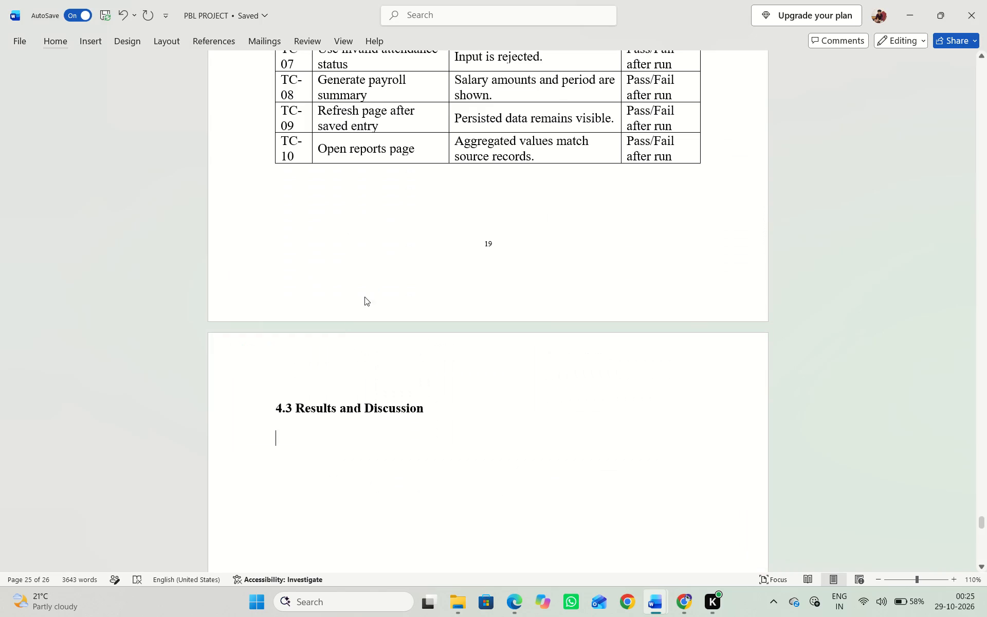
click(428, 411)
key(Return)
key(Return)
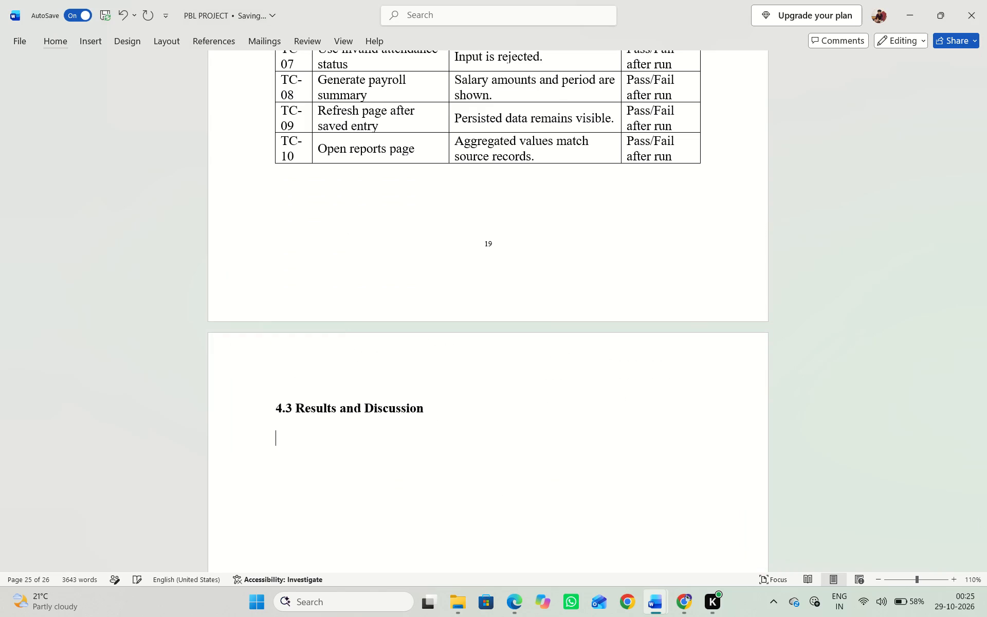
key(Return)
key(ctrl+v)
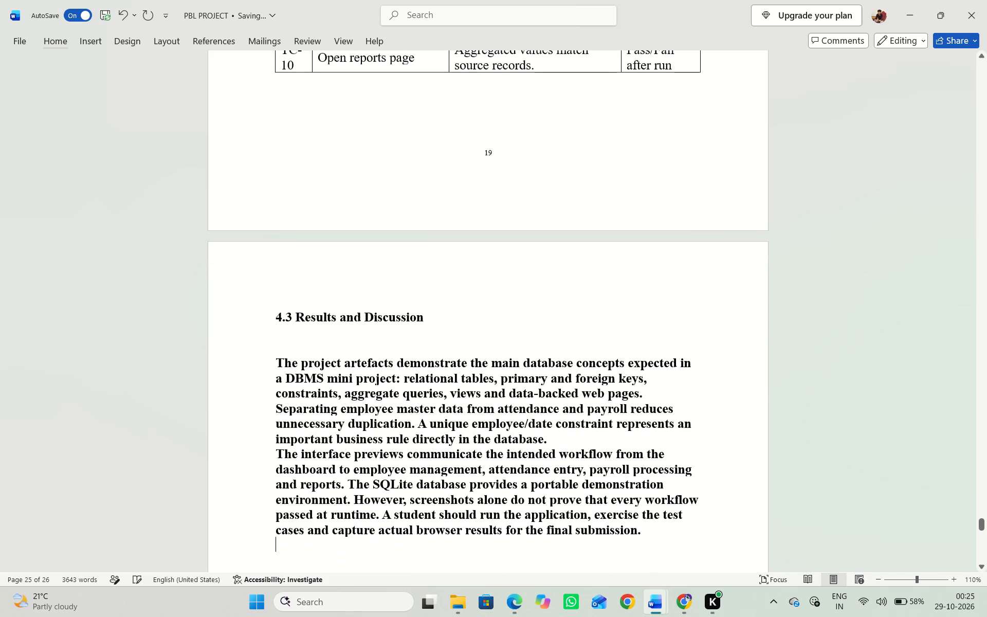
Remove the bold from the pasted 4.3 paragraphs and set their font size to 12.
drag(277, 361, 579, 564)
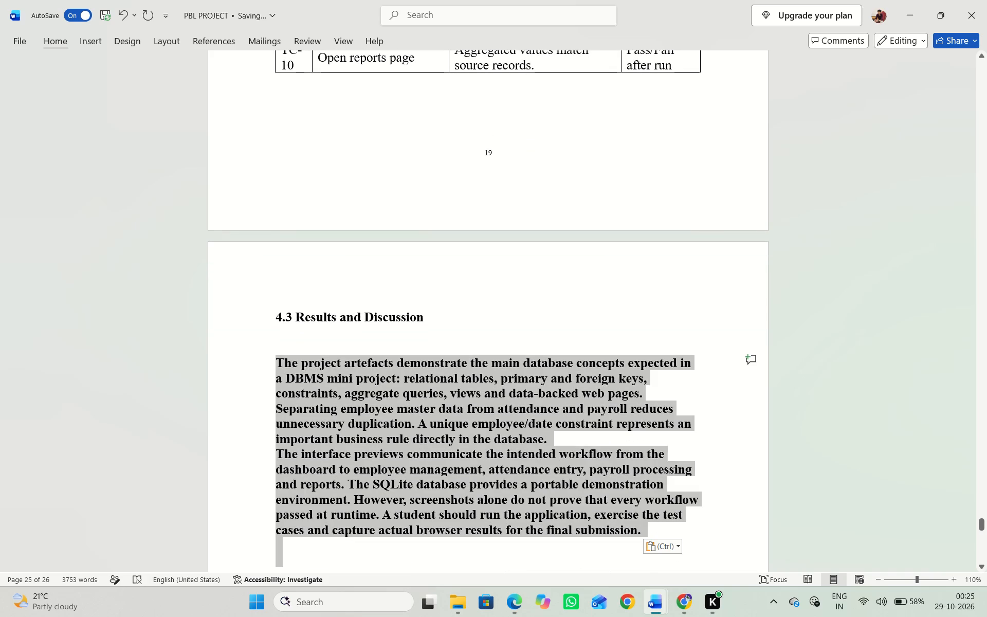
drag(579, 564, 645, 550)
click(656, 523)
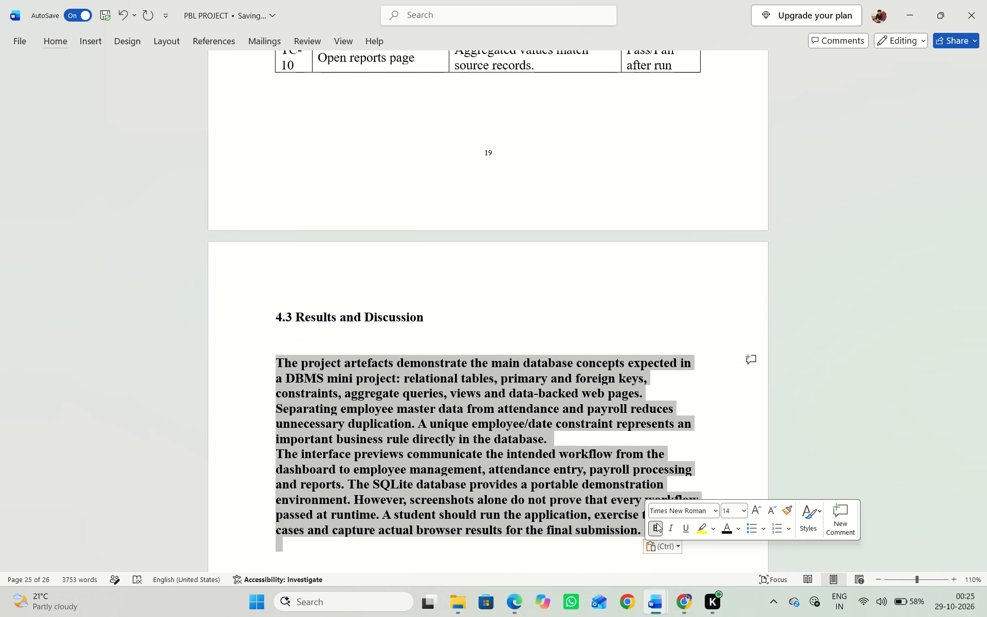
click(737, 511)
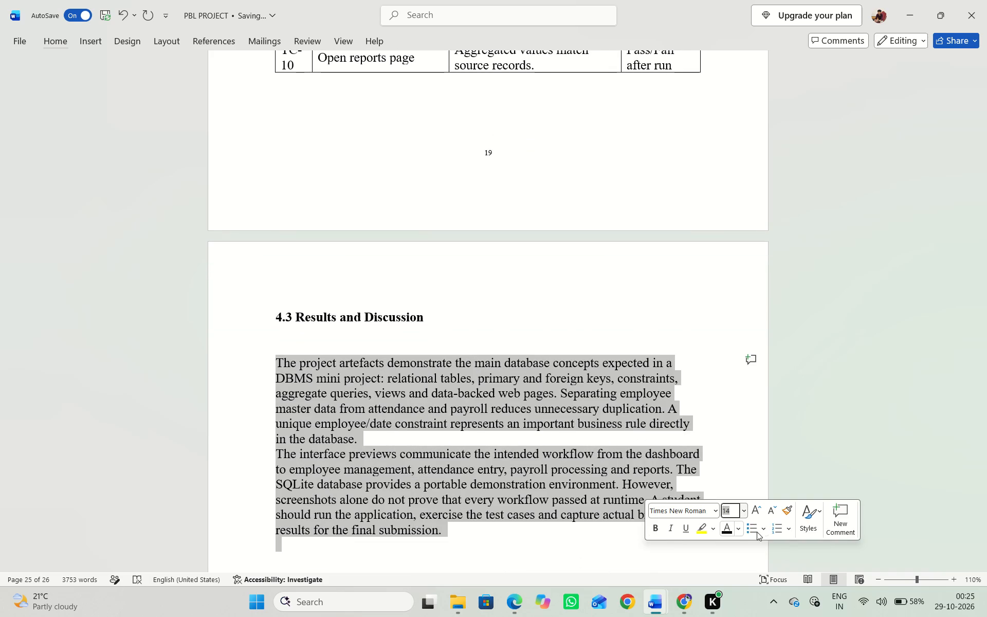
text(12)
key(Return)
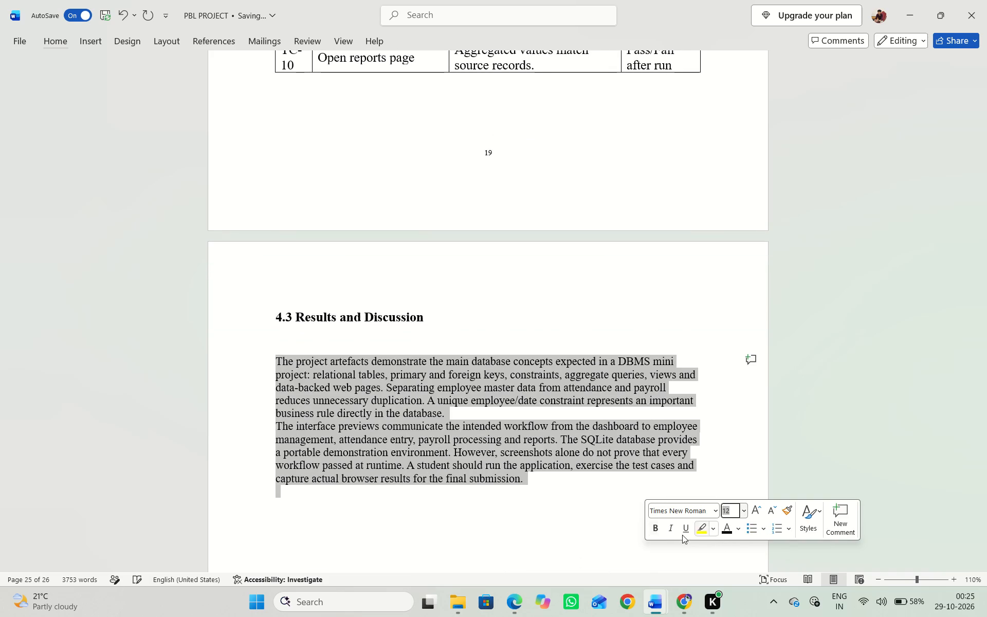
Indent the first line of the opening 4.3 paragraph by five spaces and separate the two paragraphs with a blank line.
click(277, 360)
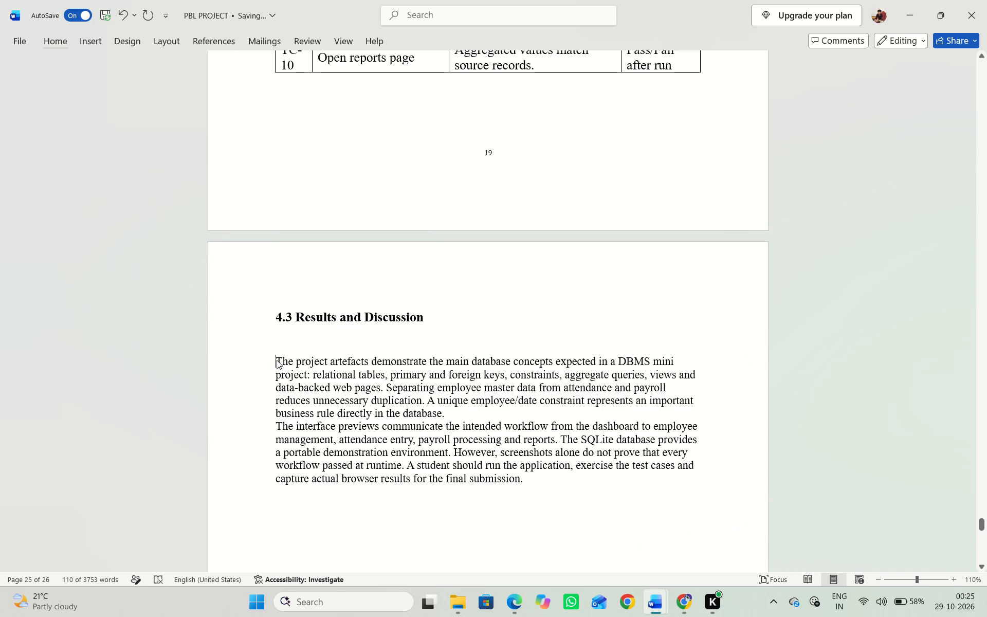
key(space)
key(space)
key(space)
key(space)
key(space)
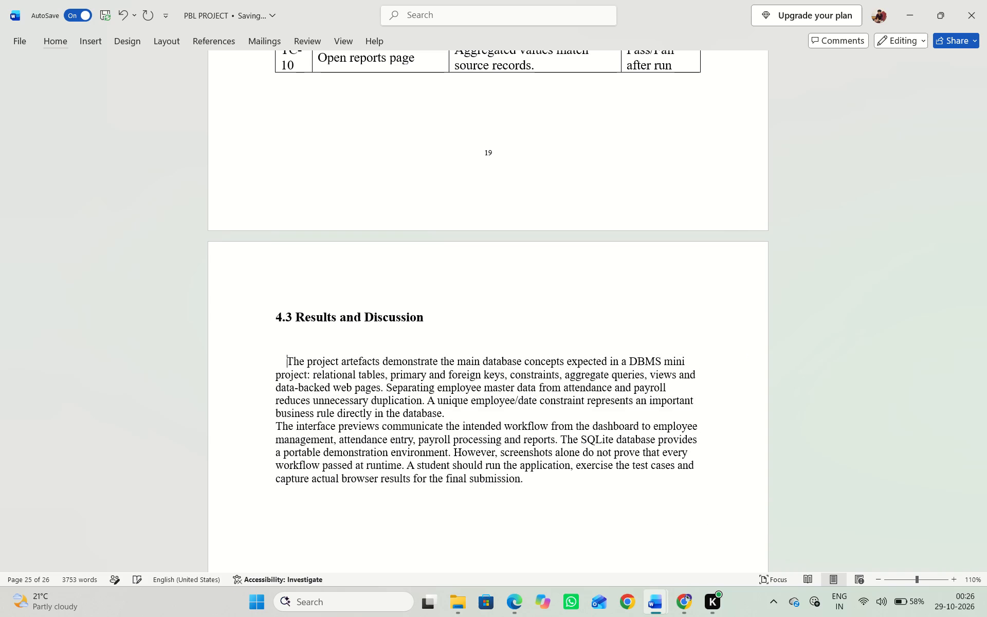
click(444, 413)
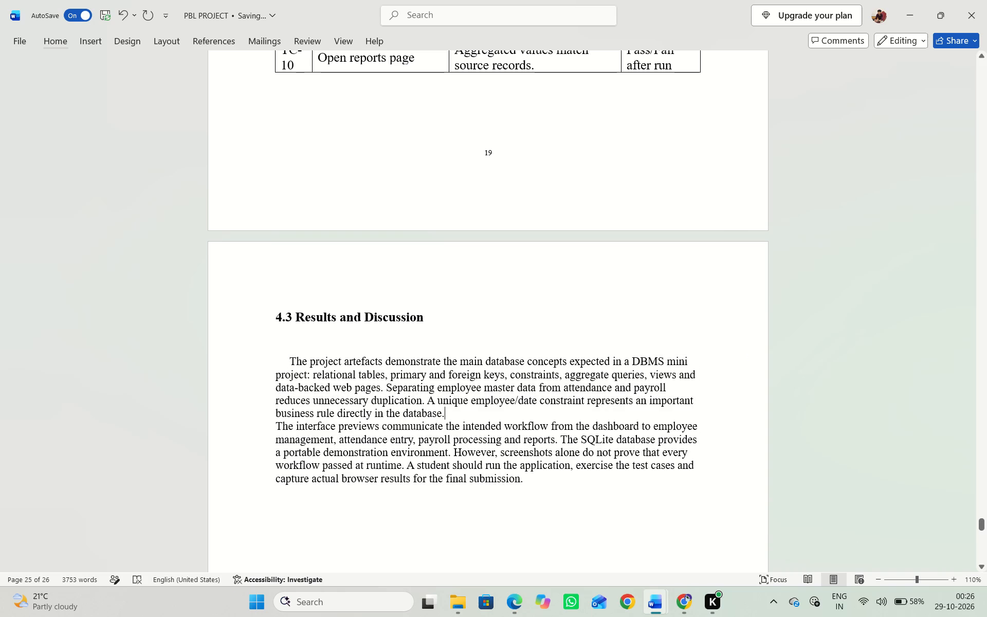
key(Return)
Copy the "4.4 LIMITATIONS" heading from the reference report and paste it a few lines below the last 4.3 paragraph.
scroll(513, 434, down, 5)
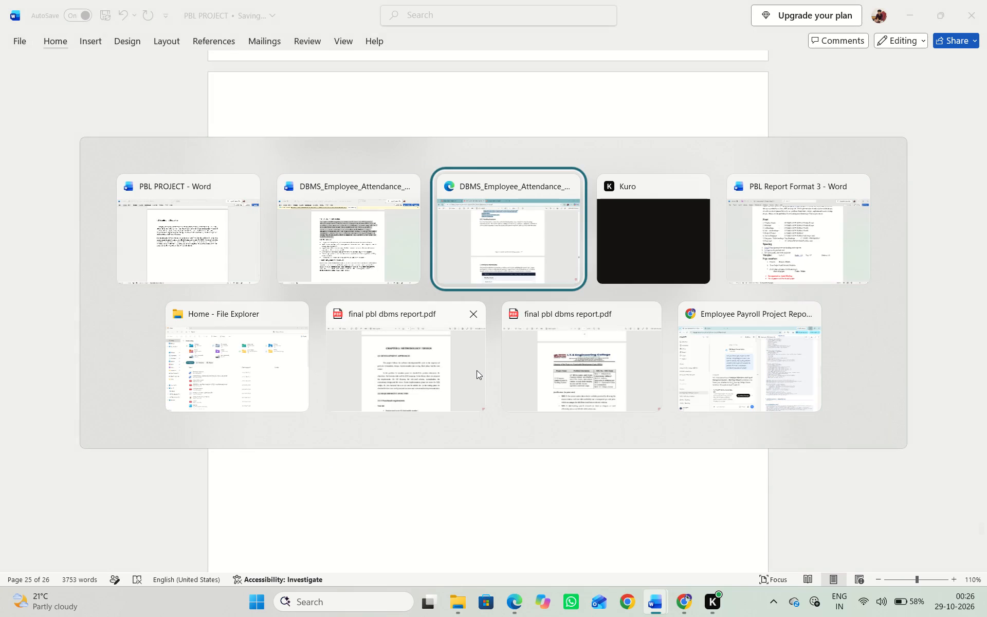
scroll(458, 349, down, 4)
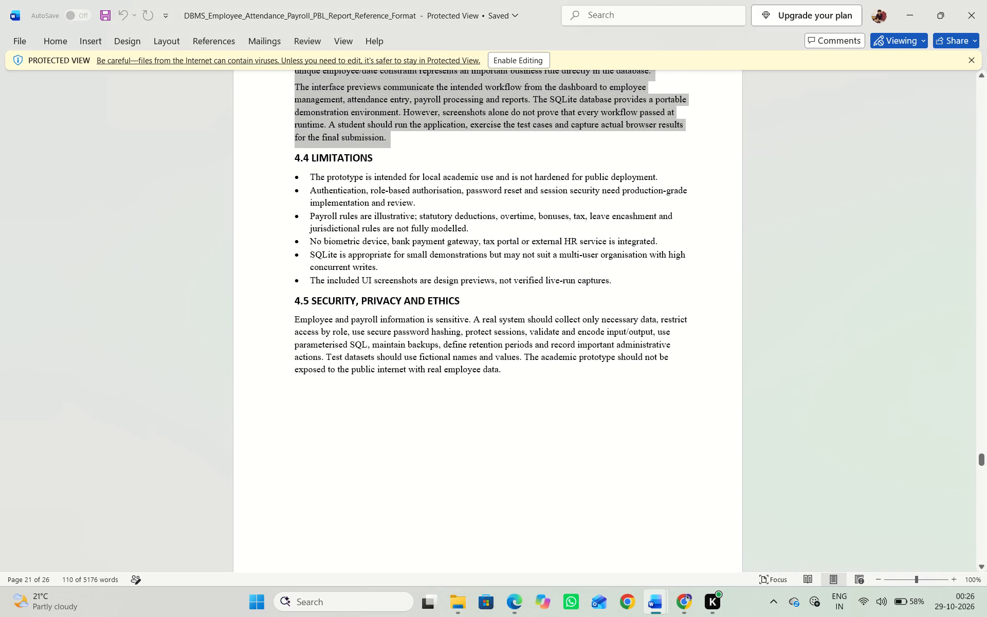
drag(295, 157, 386, 164)
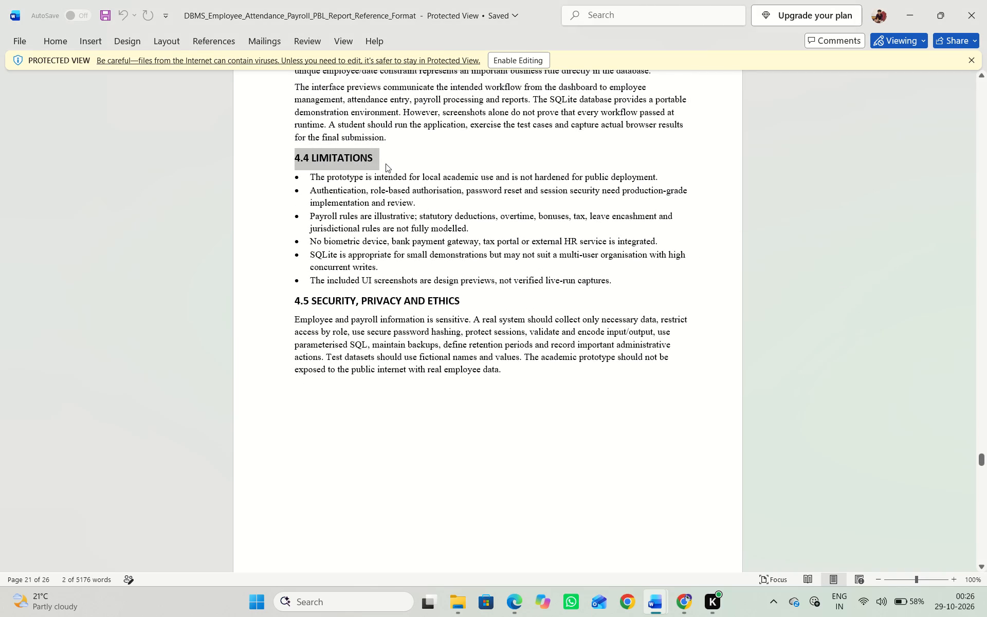
key(ctrl+c)
scroll(377, 169, right, 1)
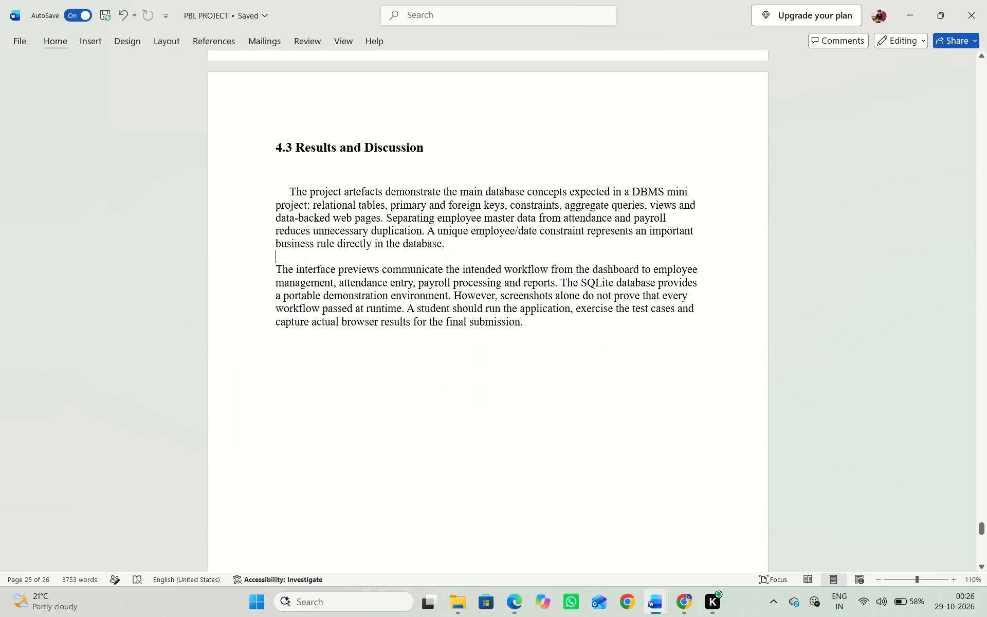
click(525, 324)
key(Return)
key(Return)
key(Return)
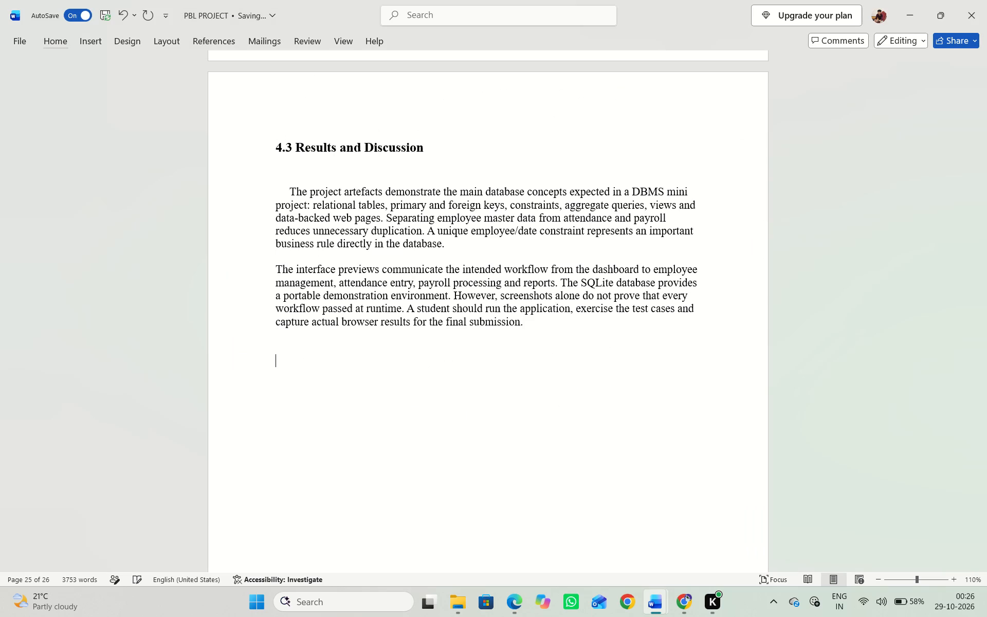
key(ctrl+v)
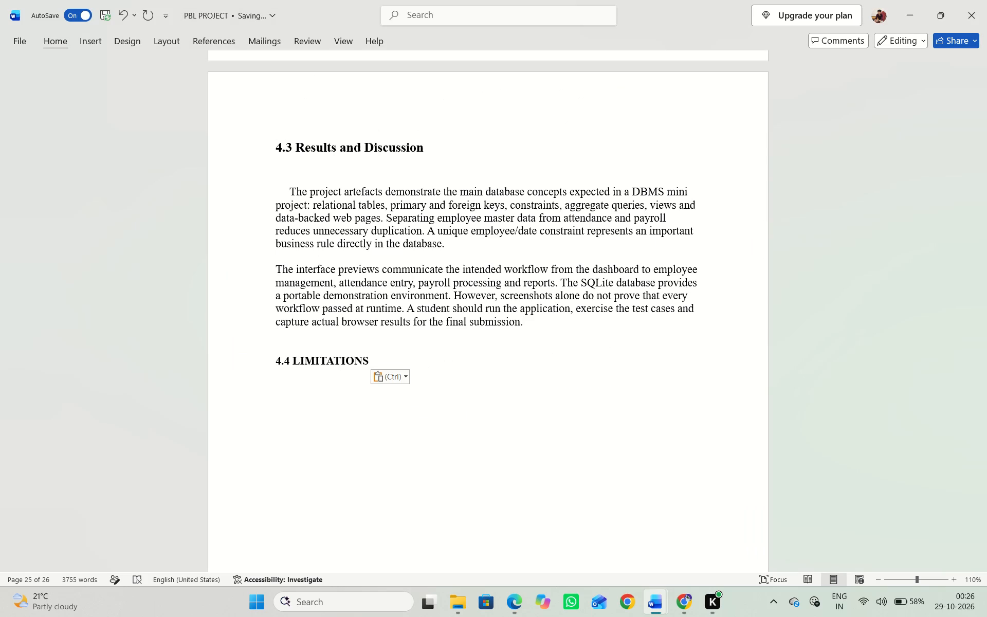
Change the pasted 4.4 heading from capitals to title case so it reads "4.4 Limitations".
click(386, 362)
key(BackSpace)
key(BackSpace)
key(BackSpace)
key(BackSpace)
key(BackSpace)
key(BackSpace)
key(BackSpace)
key(BackSpace)
key(BackSpace)
key(BackSpace)
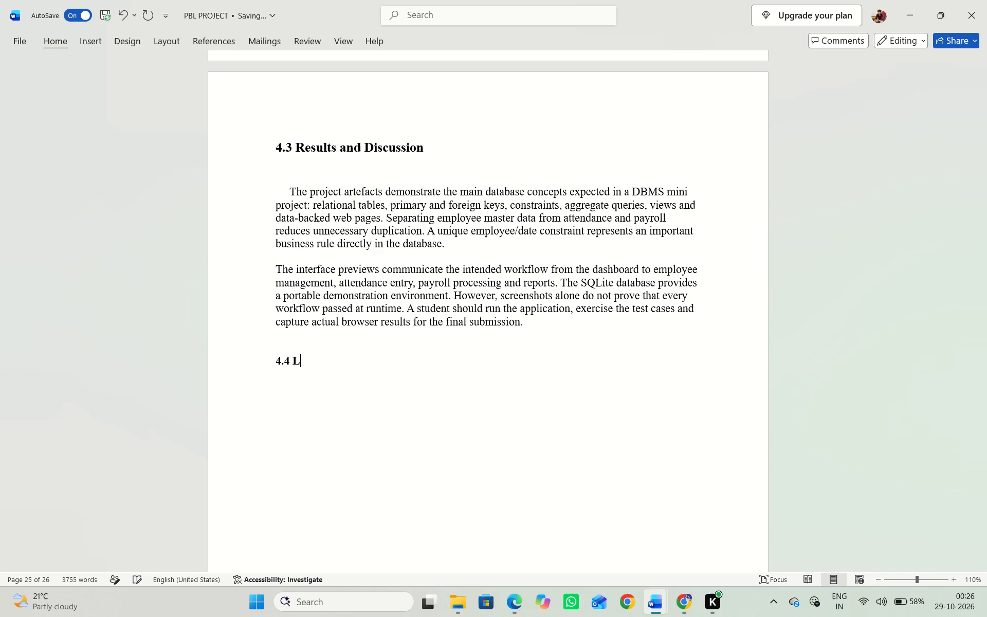
text(imitations)
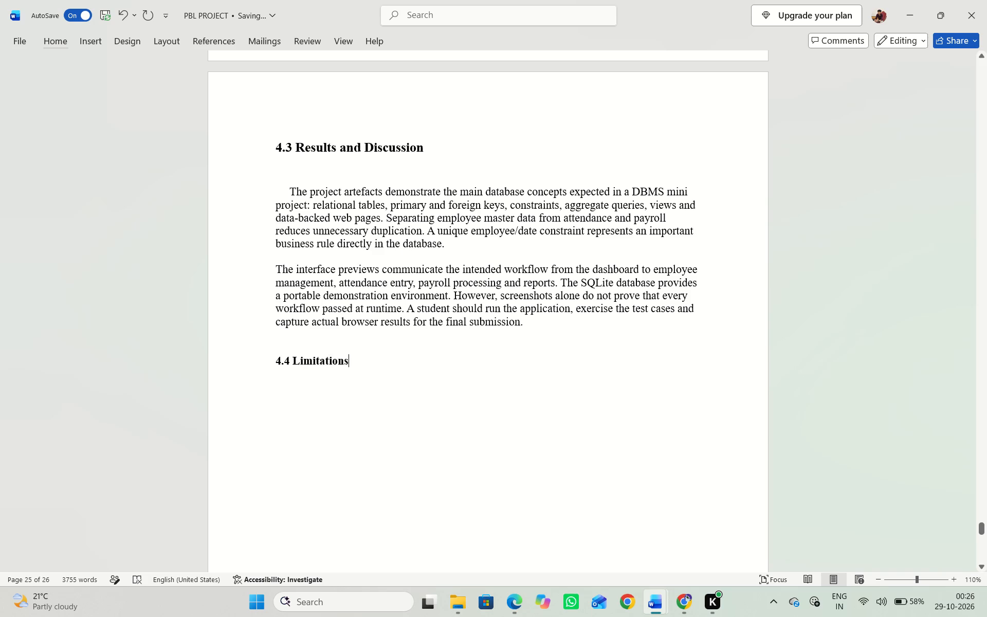
Set the font size of the "4.4 Limitations" heading to 14.
drag(368, 355, 324, 362)
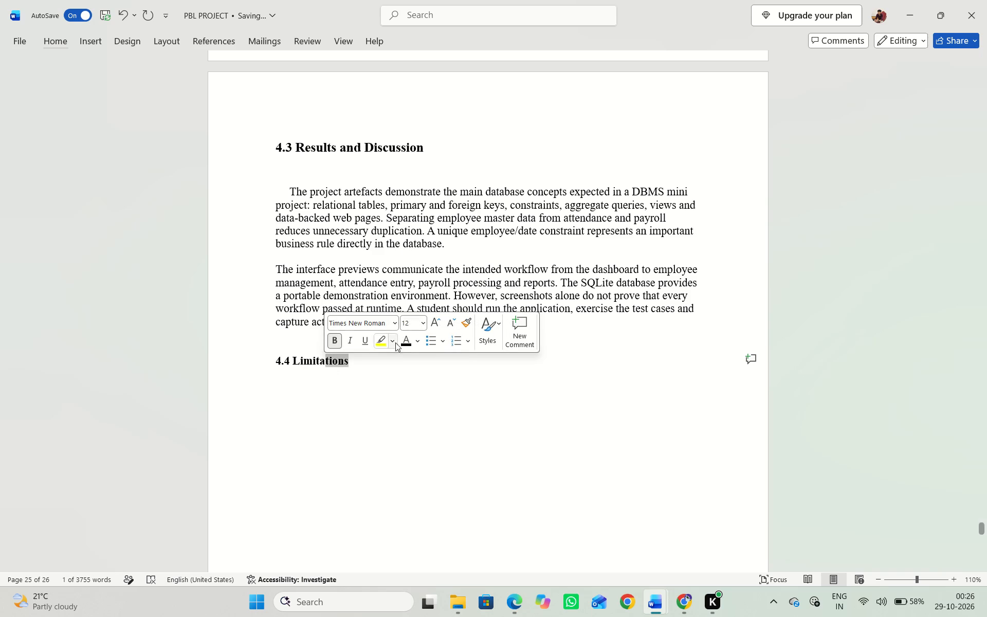
click(410, 326)
click(357, 367)
drag(348, 366, 255, 360)
click(342, 319)
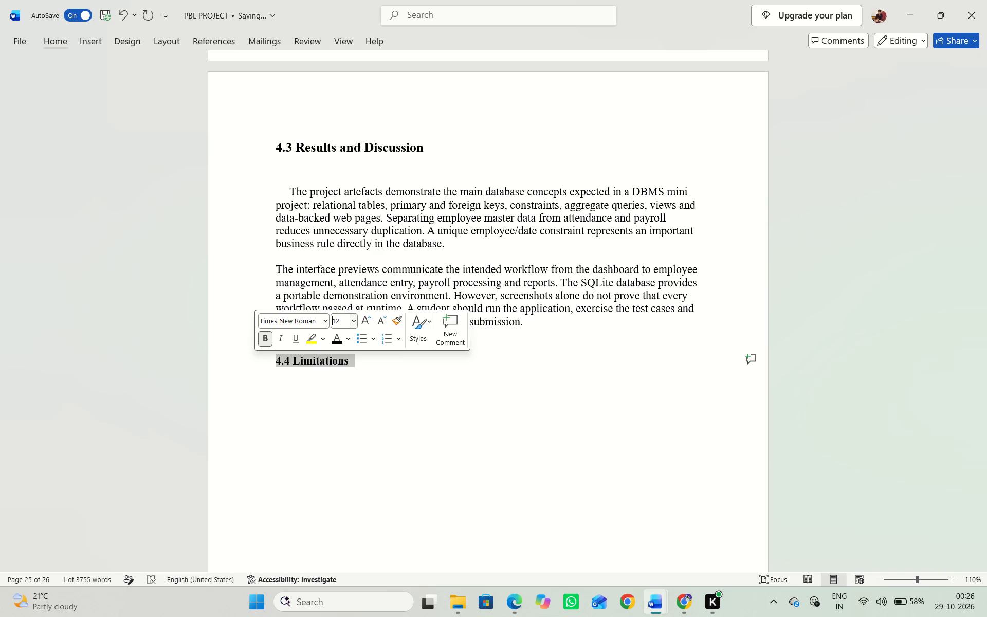
text(14)
key(Return)
Copy the first limitation, about local academic use, from the reference report and paste it as a bullet a few lines below the 4.4 heading.
click(359, 367)
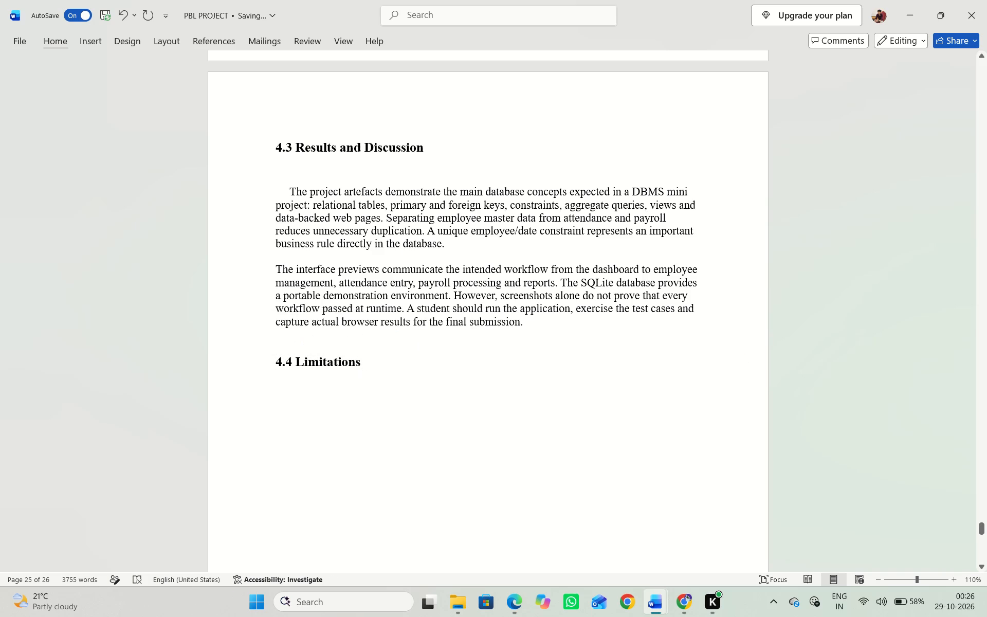
key(Return)
key(Return)
key(Return)
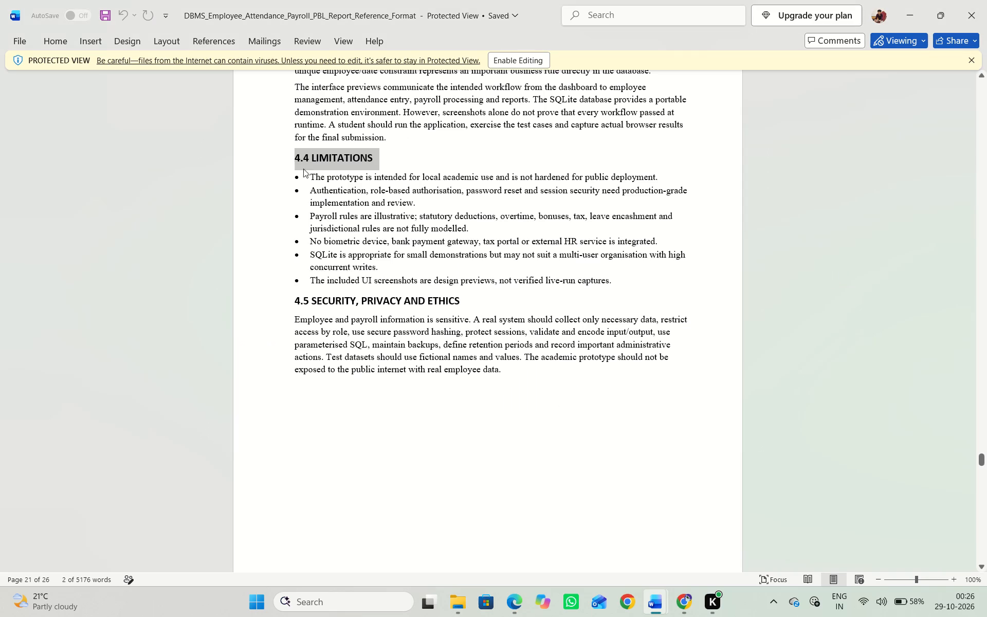
click(289, 176)
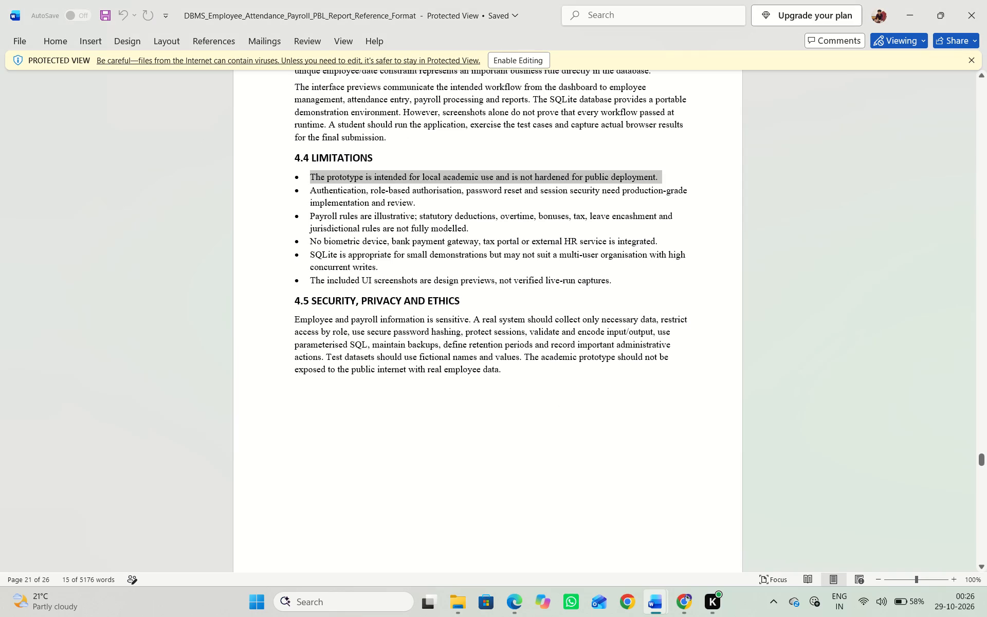
click(289, 174)
click(288, 174)
click(342, 164)
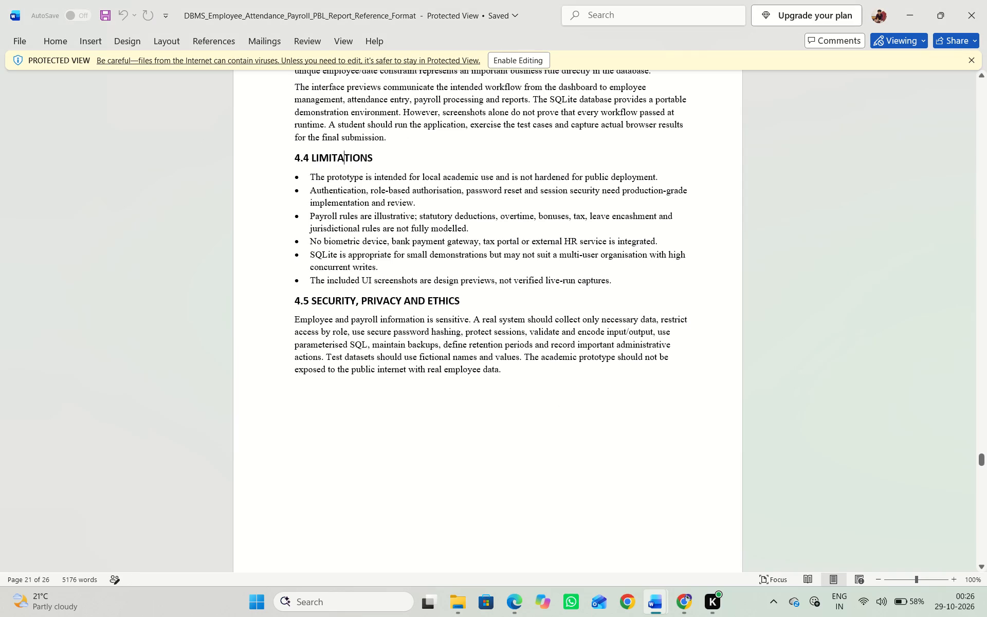
click(268, 172)
click(278, 172)
drag(293, 174, 293, 174)
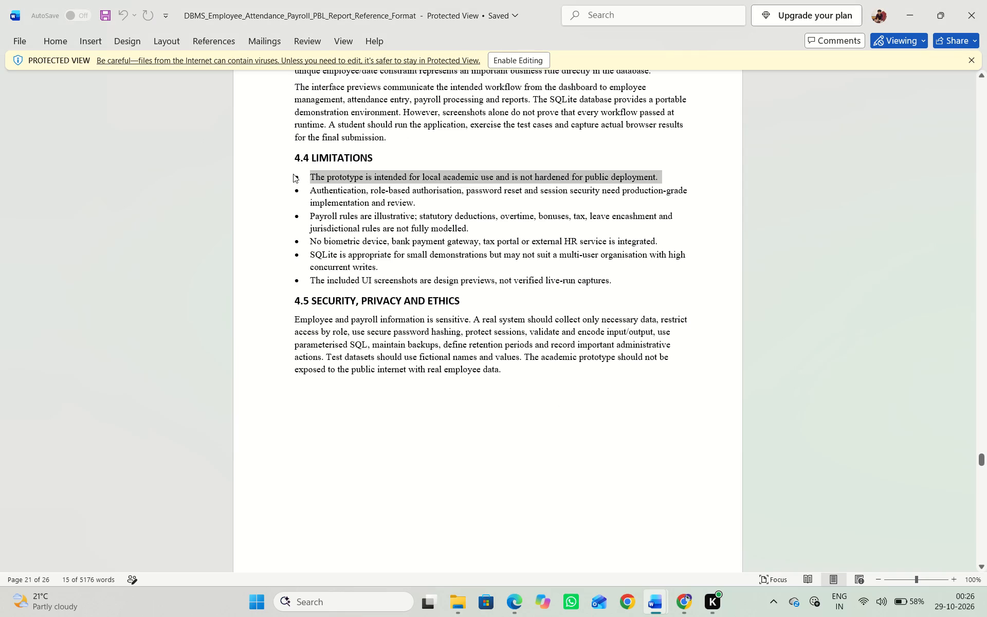
drag(293, 174, 337, 207)
key(ctrl+c)
scroll(364, 227, right, 1)
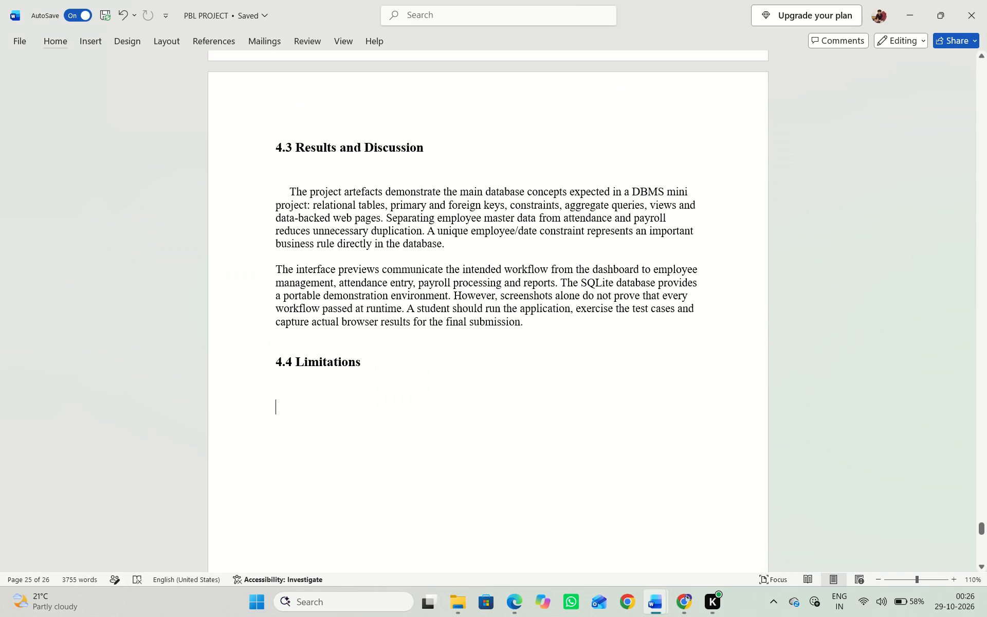
drag(65, 42, 64, 47)
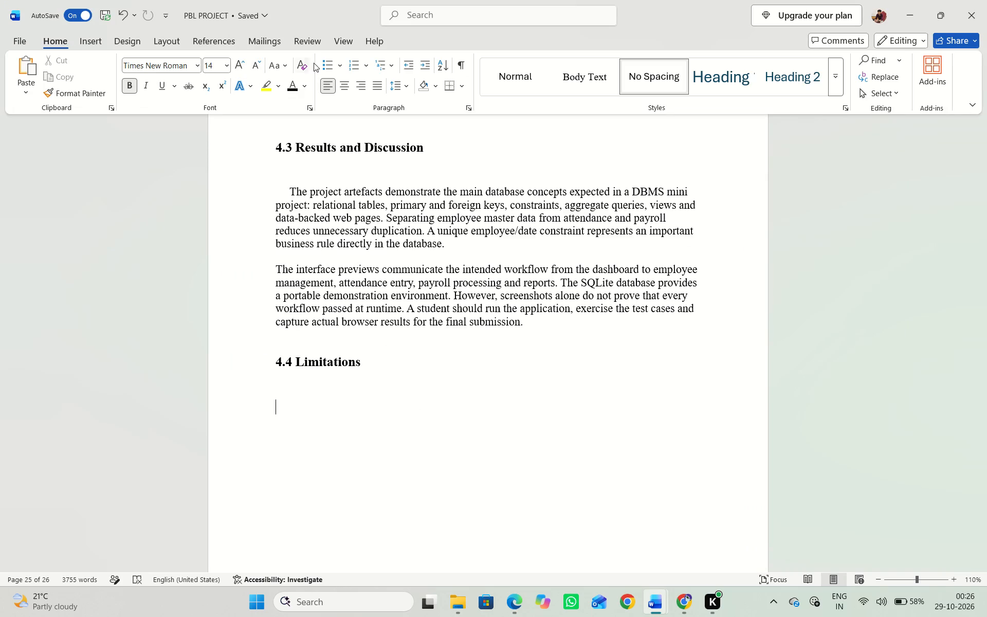
click(320, 64)
key(ctrl+v)
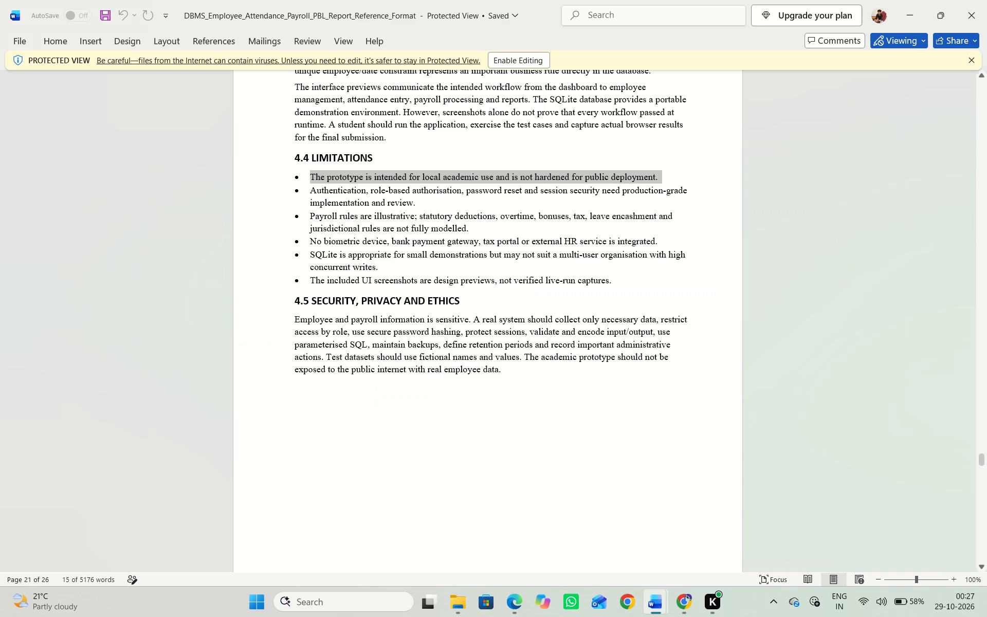
Copy the authentication and payroll-rules limitations from the reference report and paste them as the second and third bullets under 4.4.
drag(307, 188, 365, 219)
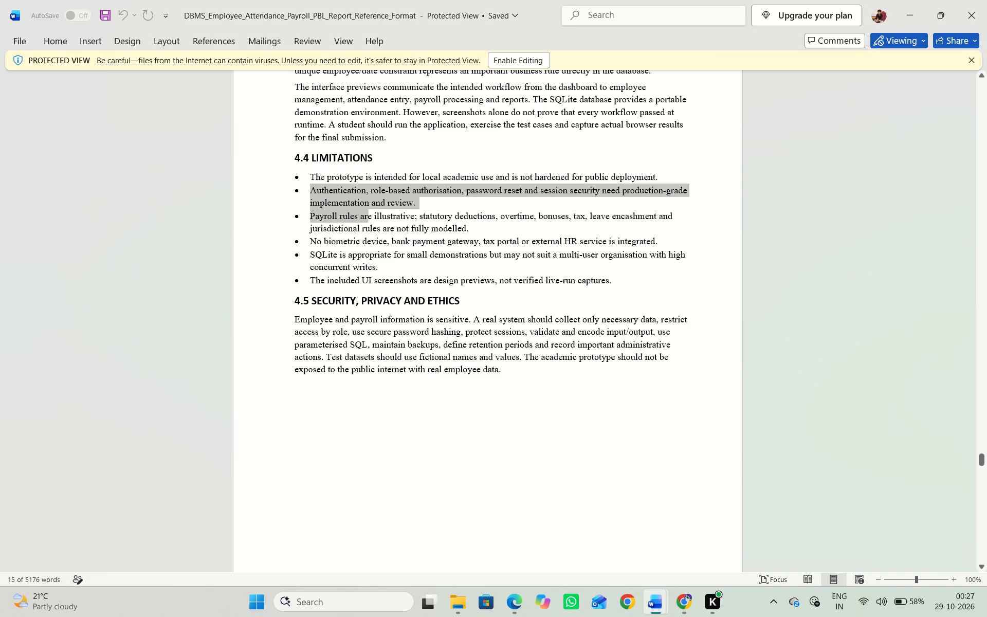
drag(365, 219, 421, 201)
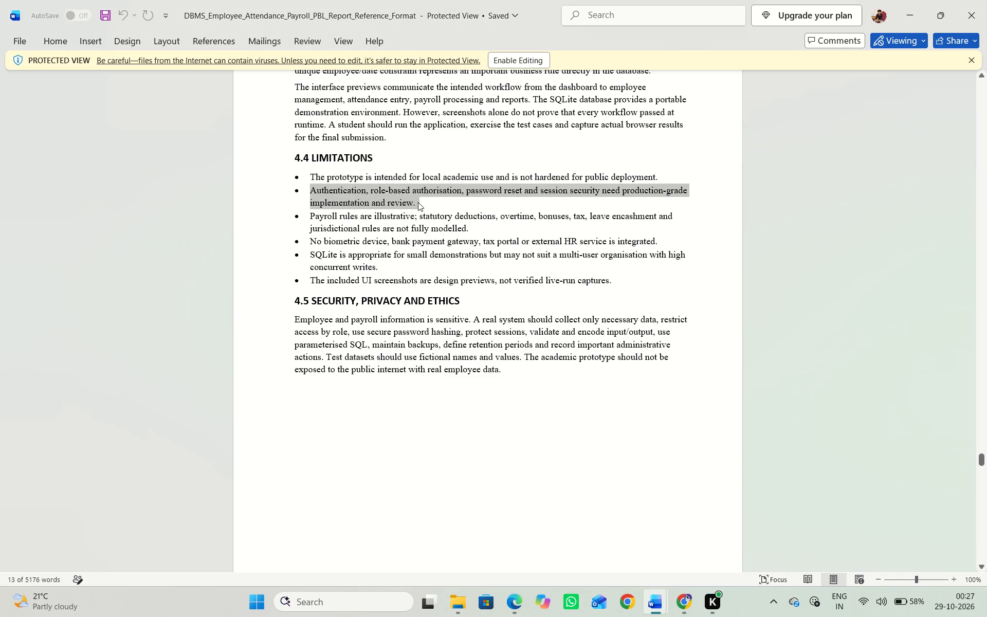
key(ctrl+c)
key(ctrl+c)
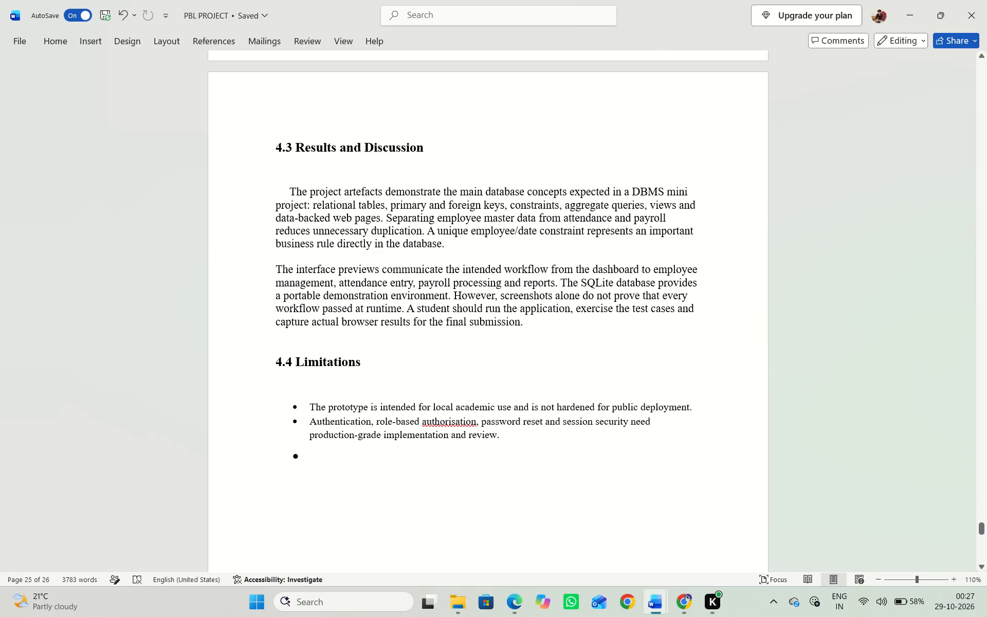
key(ctrl+v)
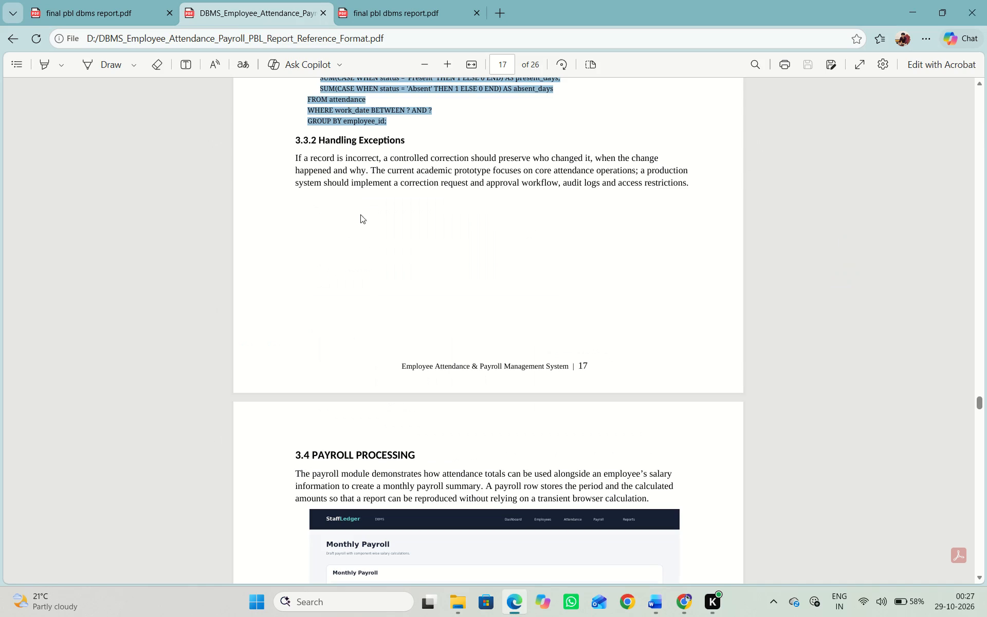
Copy the biometric-device and SQLite limitations from the reference report and paste them as the fourth and fifth bullets under 4.4.
click(922, 7)
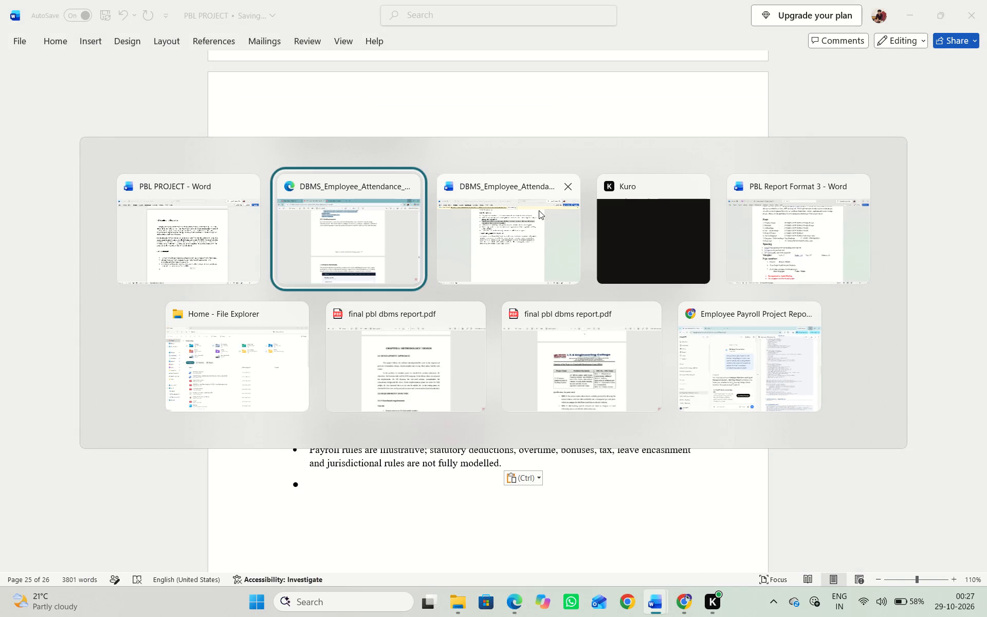
drag(307, 179, 436, 184)
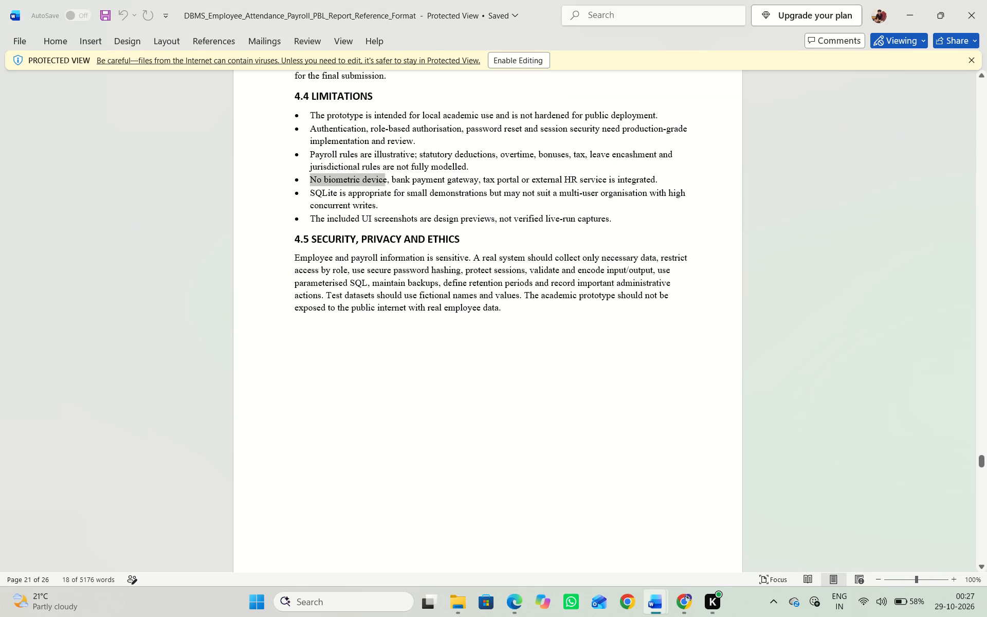
drag(436, 184, 669, 180)
key(ctrl+c)
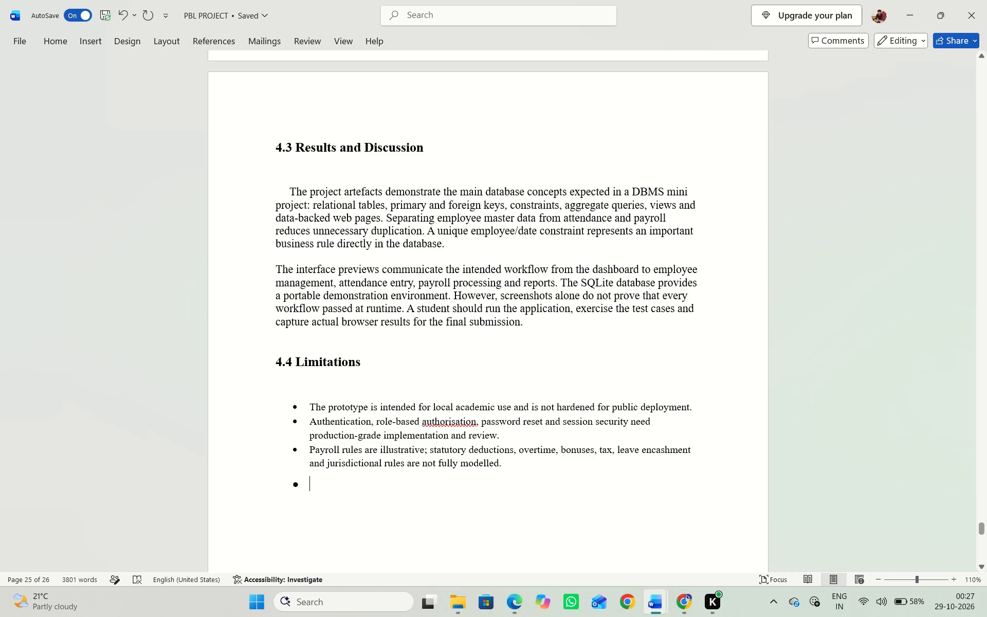
key(ctrl+v)
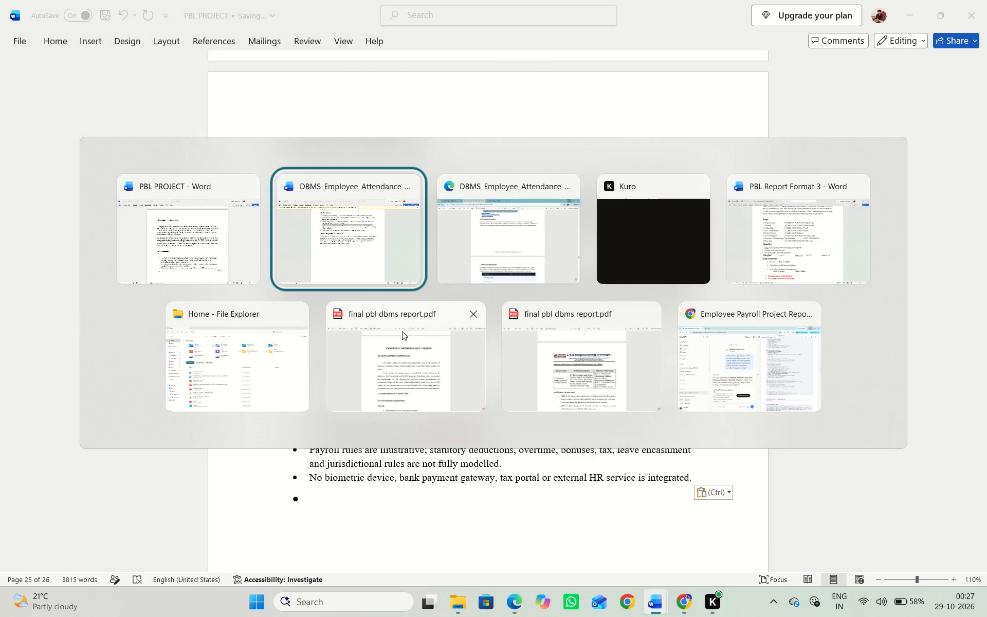
scroll(400, 305, down, 1)
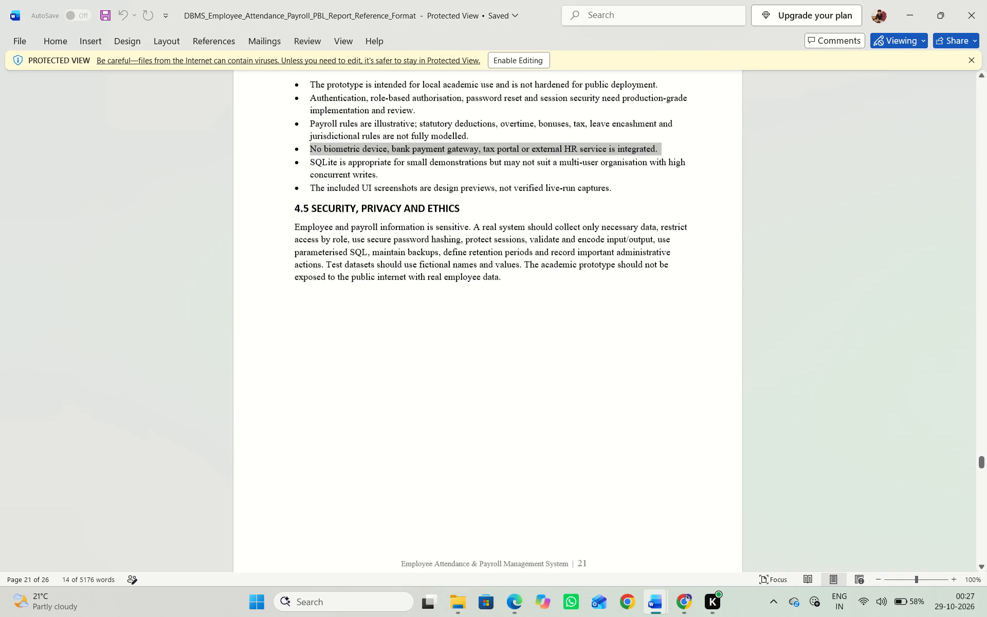
drag(309, 160, 679, 173)
key(ctrl+c)
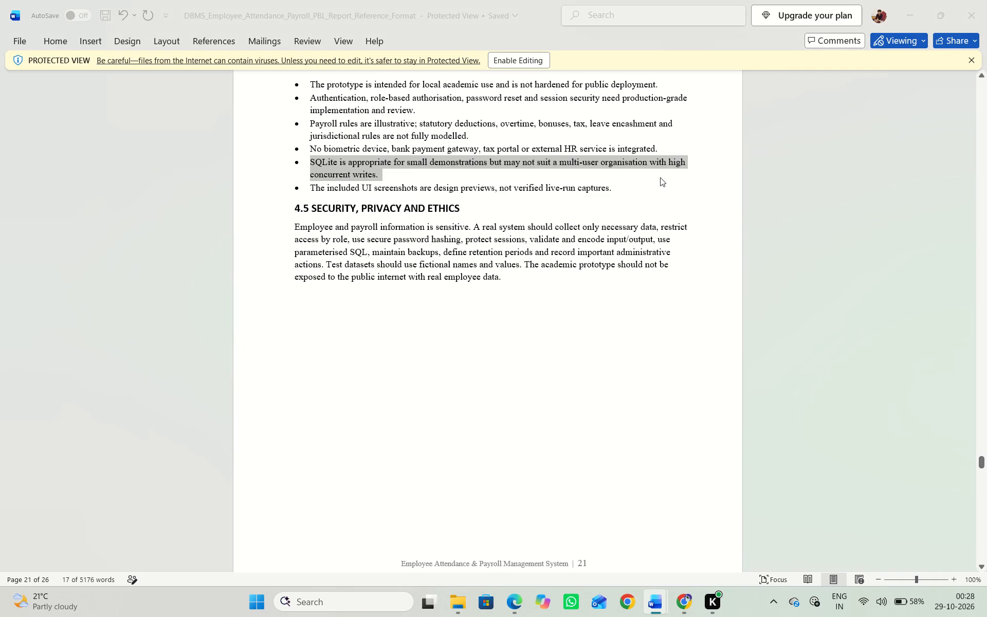
key(ctrl+v)
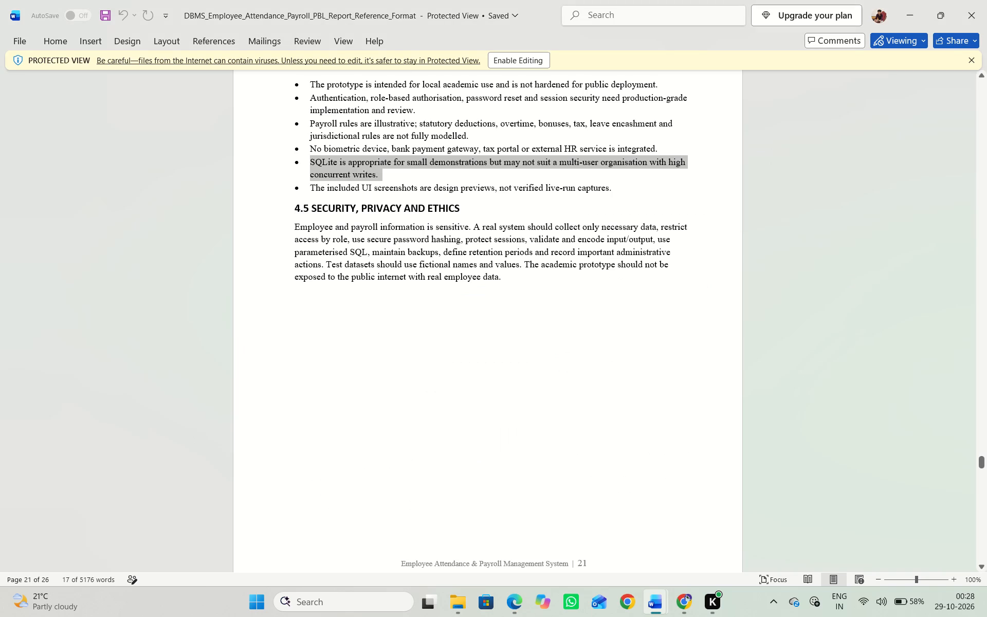
Copy the limitation about the included UI screenshots, paste it as the sixth bullet, and end the bulleted list.
drag(308, 187, 617, 197)
key(ctrl+c)
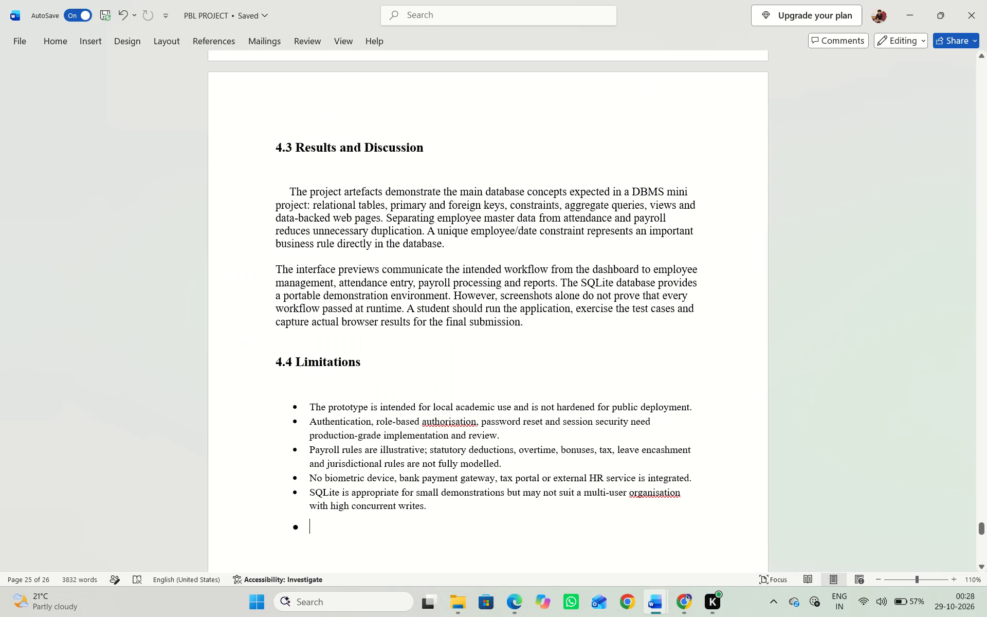
key(ctrl+v)
scroll(503, 224, down, 3)
key(BackSpace)
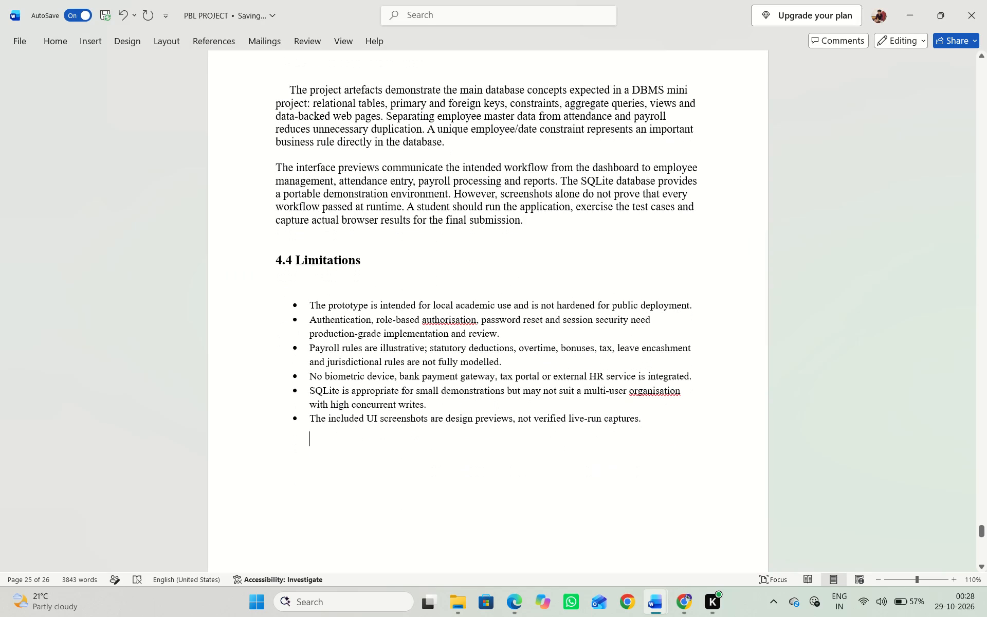
Copy the "4.5 SECURITY, PRIVACY AND ETHICS" heading from the reference report, paste it a few lines below the limitations list, and remove its indent.
key(Return)
key(Return)
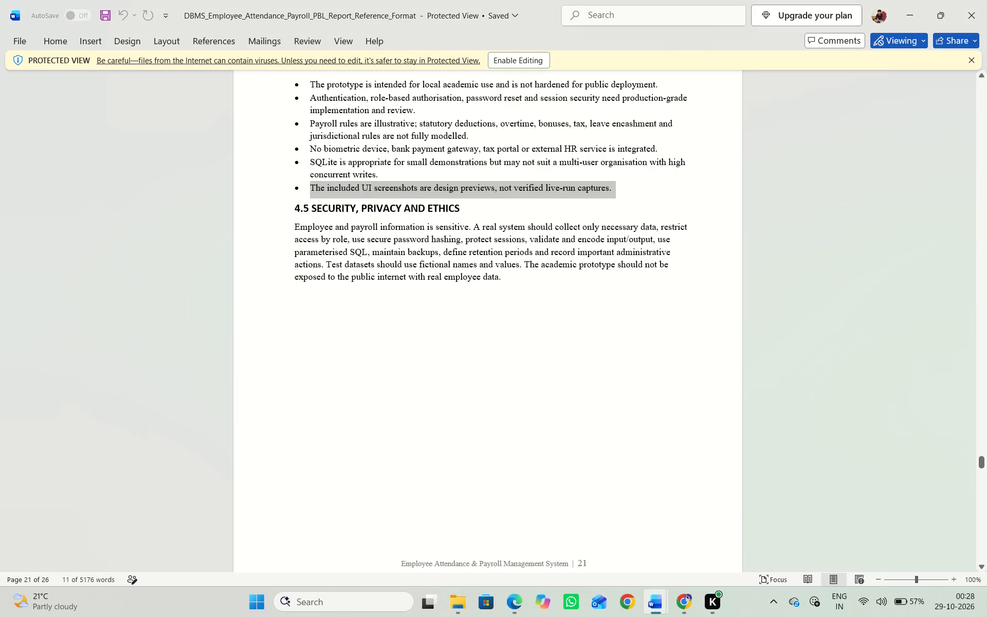
drag(294, 206, 456, 212)
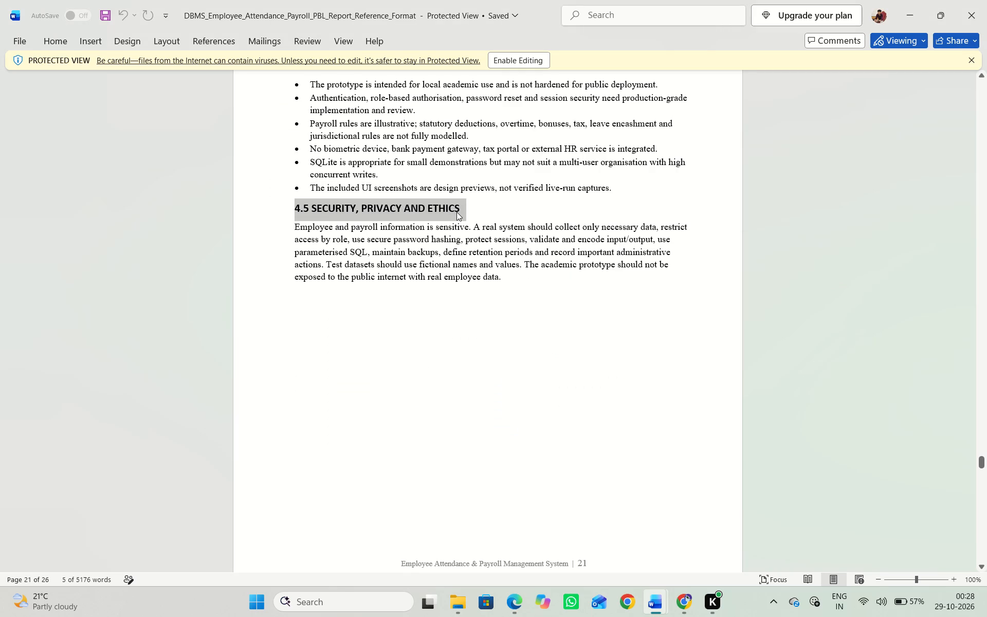
key(ctrl+c)
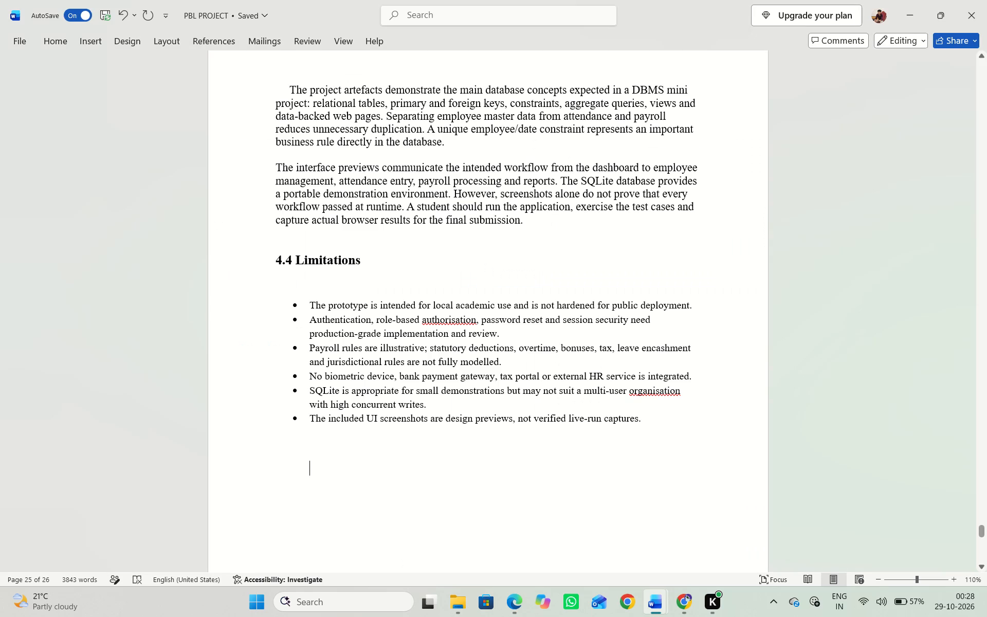
key(ctrl+v)
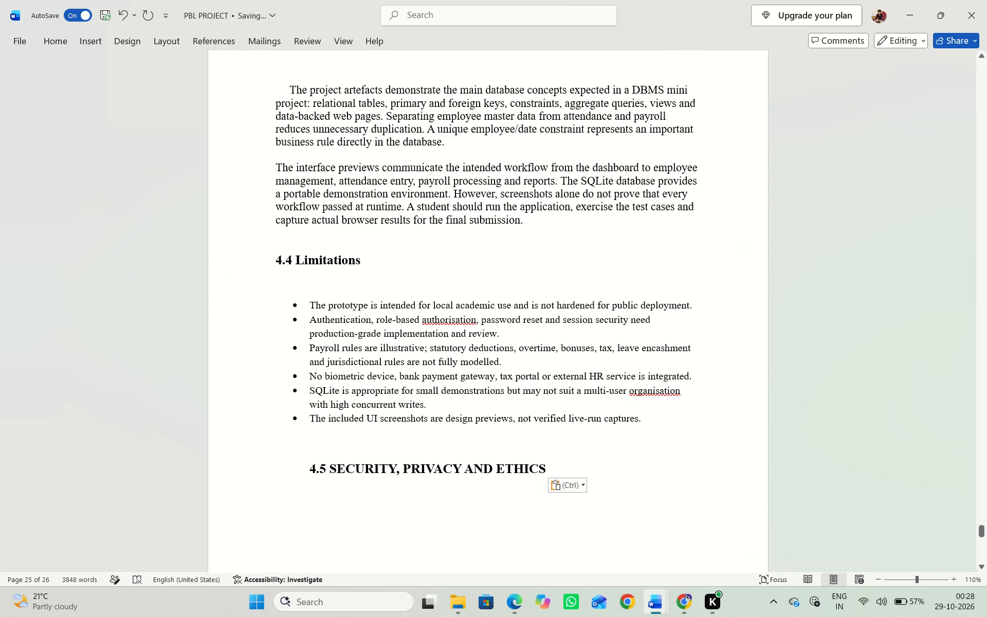
click(308, 469)
key(BackSpace)
Retype the word "SECURITY" in the 4.5 heading as "Security".
key(Right)
key(Right)
key(Right)
key(Right)
key(Right)
key(Right)
key(Right)
key(Right)
key(Right)
key(Right)
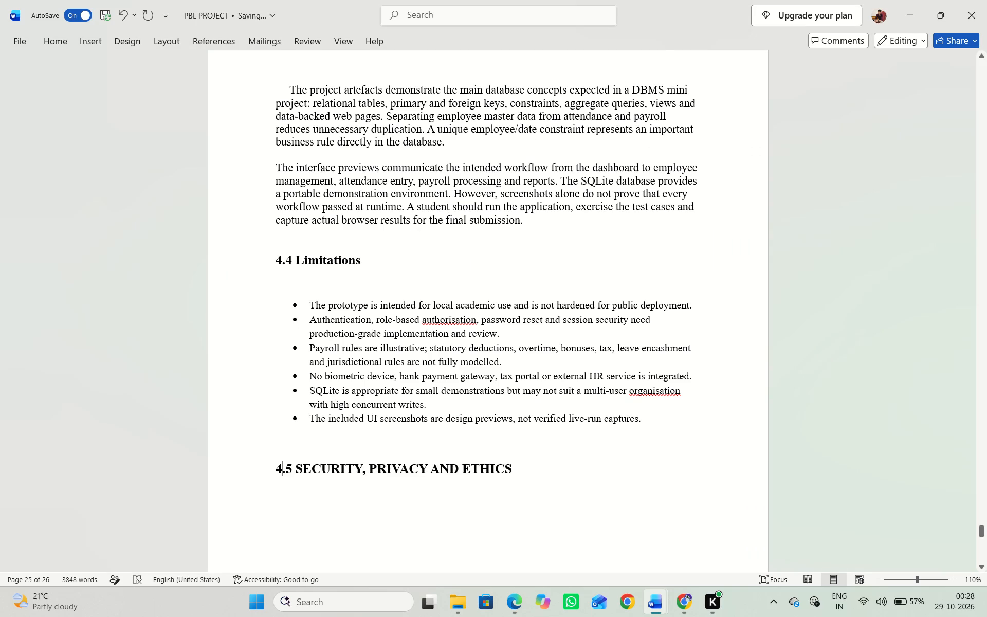
key(Right)
key(Right)
key(BackSpace)
key(BackSpace)
key(BackSpace)
key(BackSpace)
key(BackSpace)
key(BackSpace)
key(BackSpace)
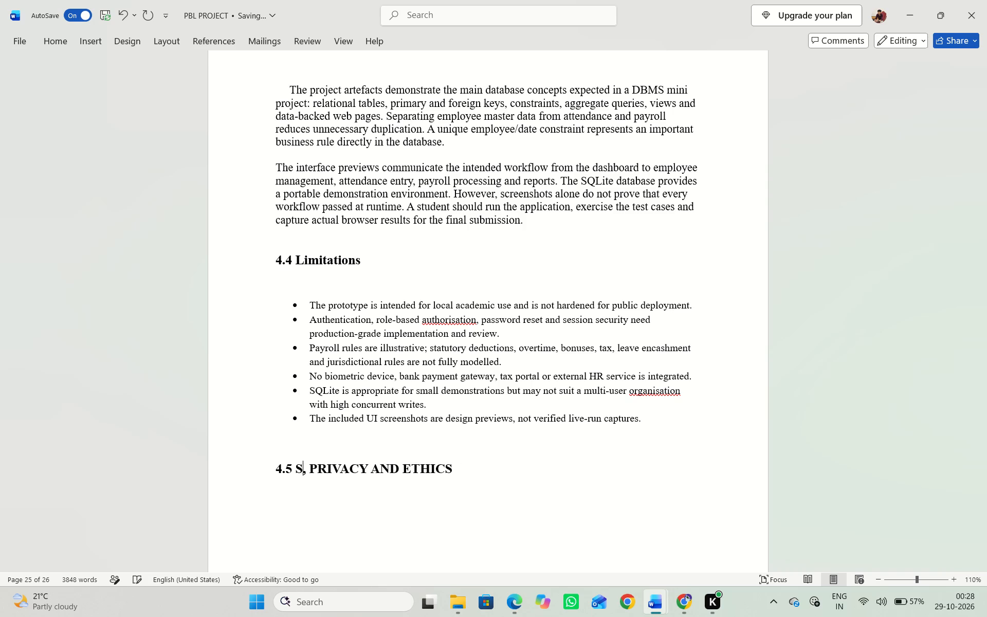
text(ecut)
key(BackSpace)
text(rity)
Retype the word "PRIVACY" in the 4.5 heading as "Privacy".
key(Right)
key(Right)
key(Right)
key(Right)
key(Right)
key(Right)
key(Right)
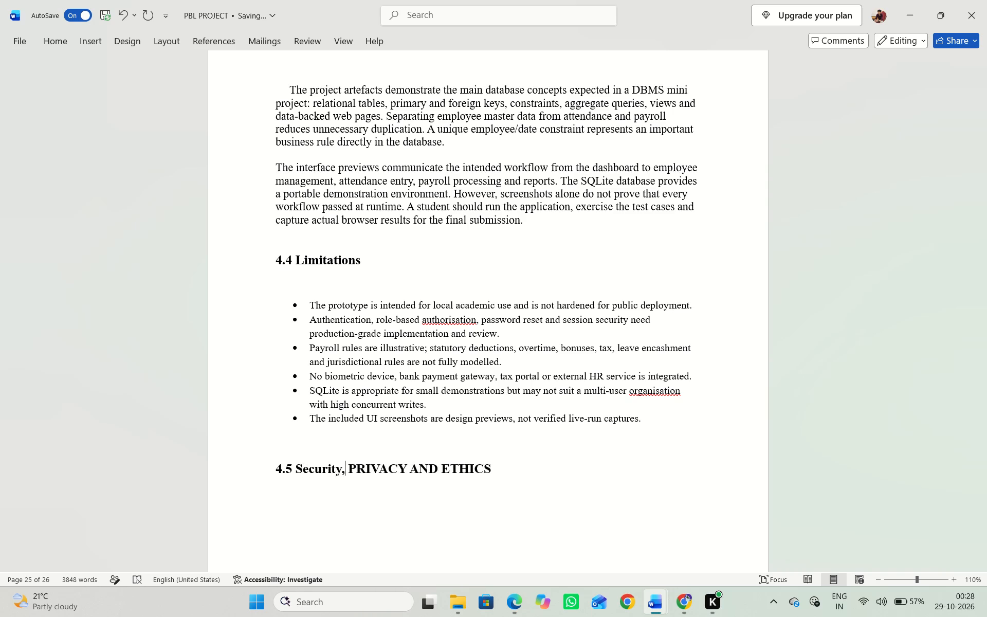
key(Right)
key(Right)
key(BackSpace)
key(BackSpace)
key(BackSpace)
key(BackSpace)
key(BackSpace)
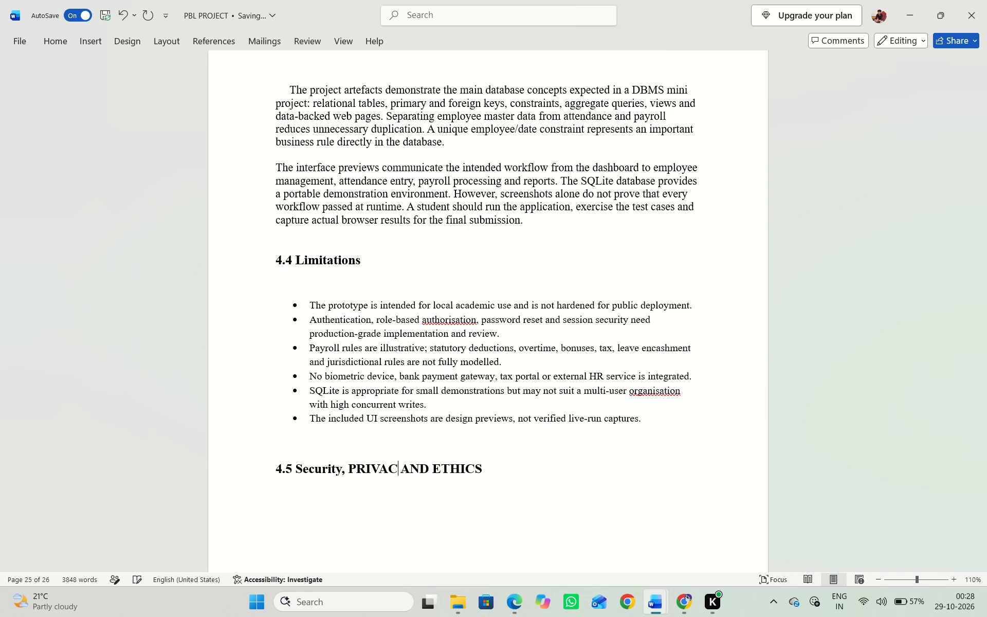
key(BackSpace)
text(rivacy)
Retype the word "AND" in the 4.5 heading in lowercase as "and", keeping a single space after it.
key(Right)
key(Right)
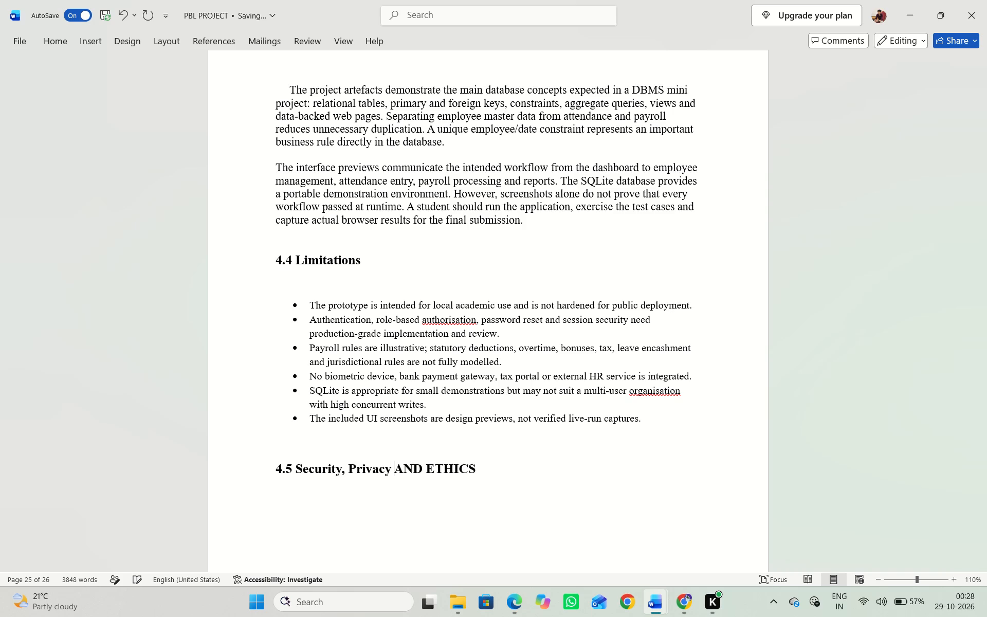
key(Right)
key(Right)
text(==)
key(BackSpace)
key(BackSpace)
key(BackSpace)
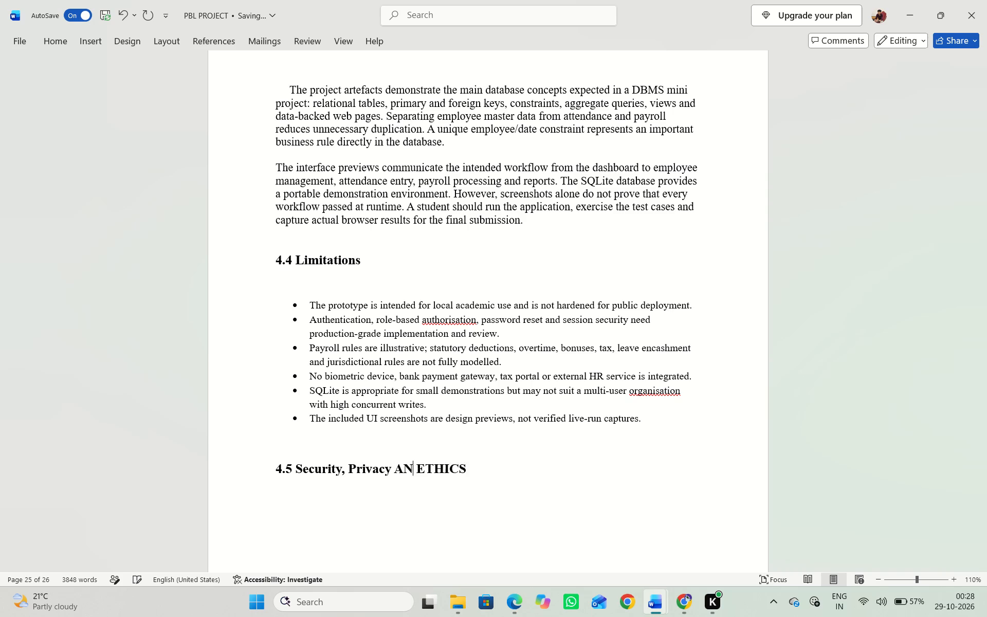
key(BackSpace)
key(BackSpace)
text(and)
key(space)
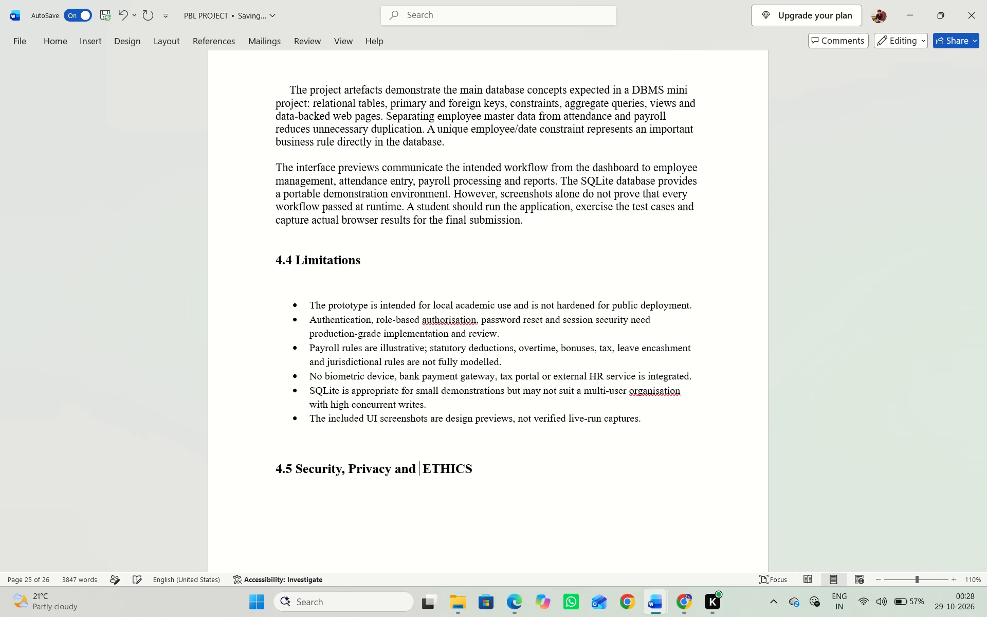
key(BackSpace)
Retype the word "ETHICS" at the end of the 4.5 heading as "Ethics".
key(Right)
key(Right)
key(Right)
key(Right)
key(Right)
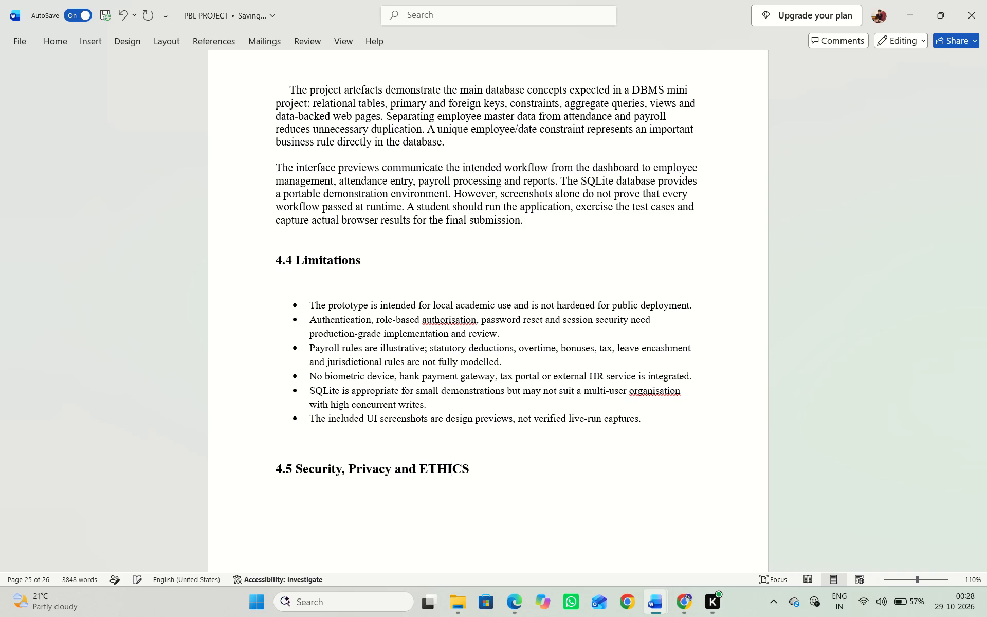
key(Right)
key(Right)
key(BackSpace)
key(BackSpace)
key(BackSpace)
key(BackSpace)
key(BackSpace)
text(thics)
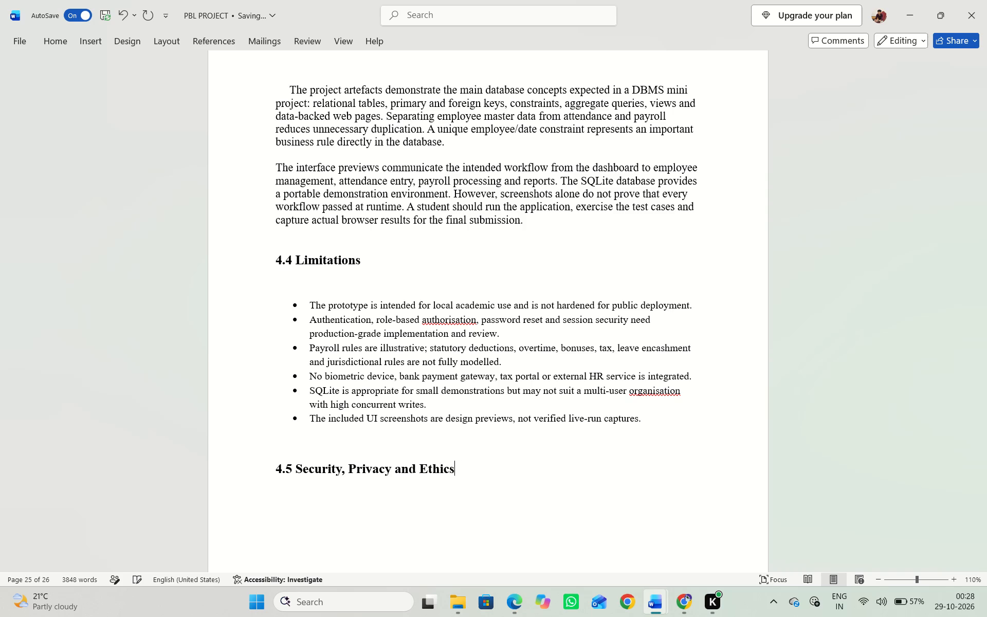
Add three new lines below the "4.5 Security, Privacy and Ethics" heading.
key(Return)
key(Return)
key(backslash)
key(BackSpace)
key(Return)
Correct "authorisation" to "authorization" in the second limitations bullet under 4.4.
click(455, 322)
key(BackSpace)
key(z)
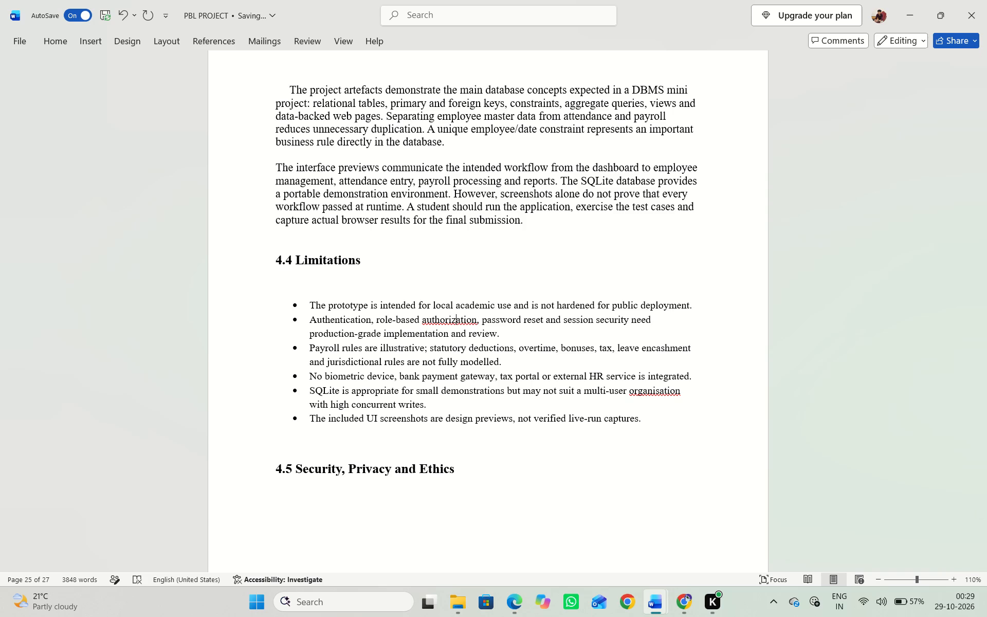
scroll(471, 349, down, 1)
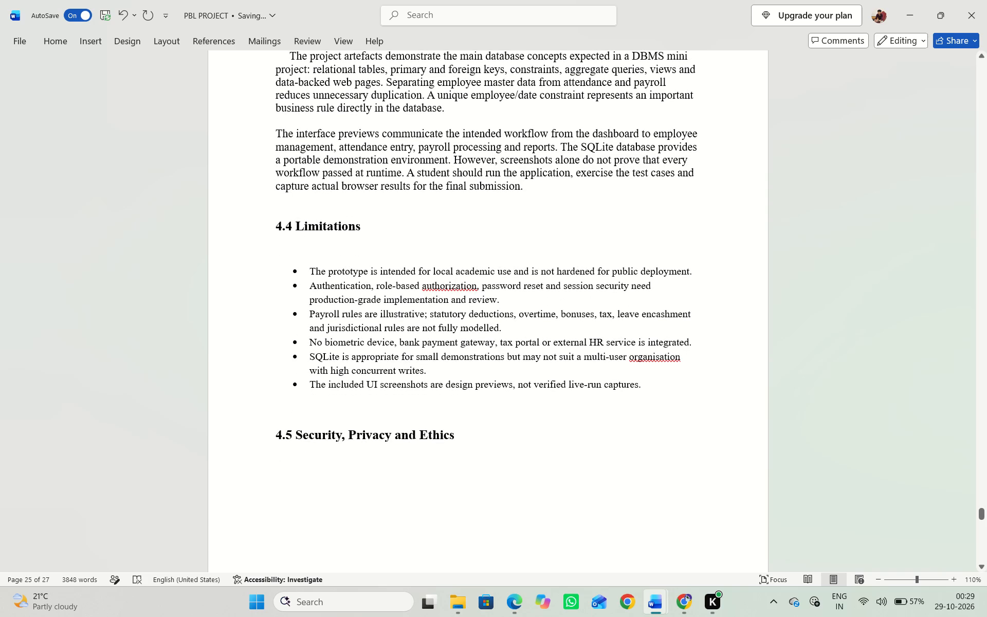
scroll(499, 344, down, 2)
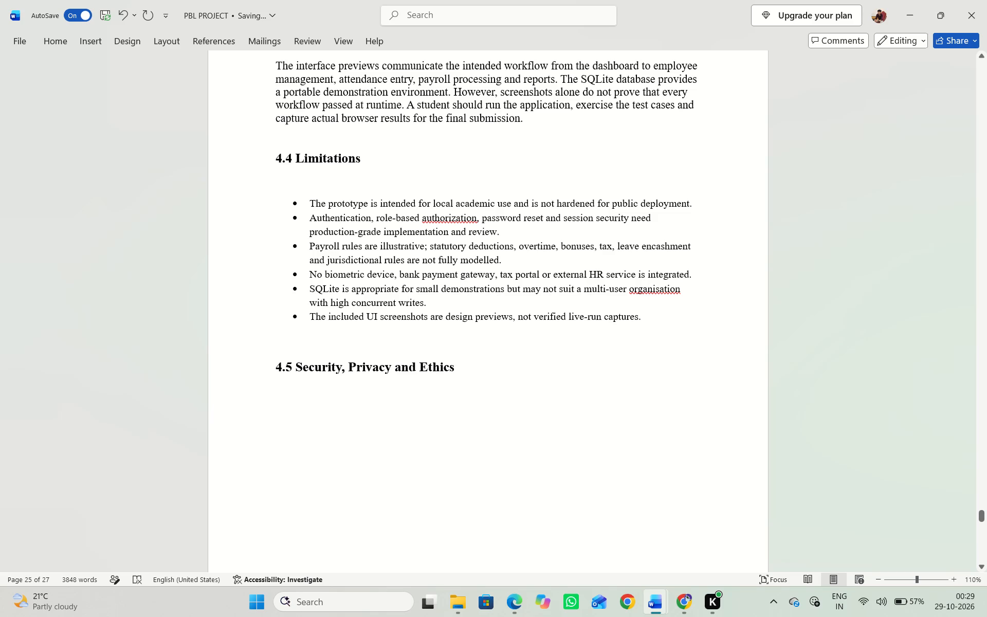
click(460, 366)
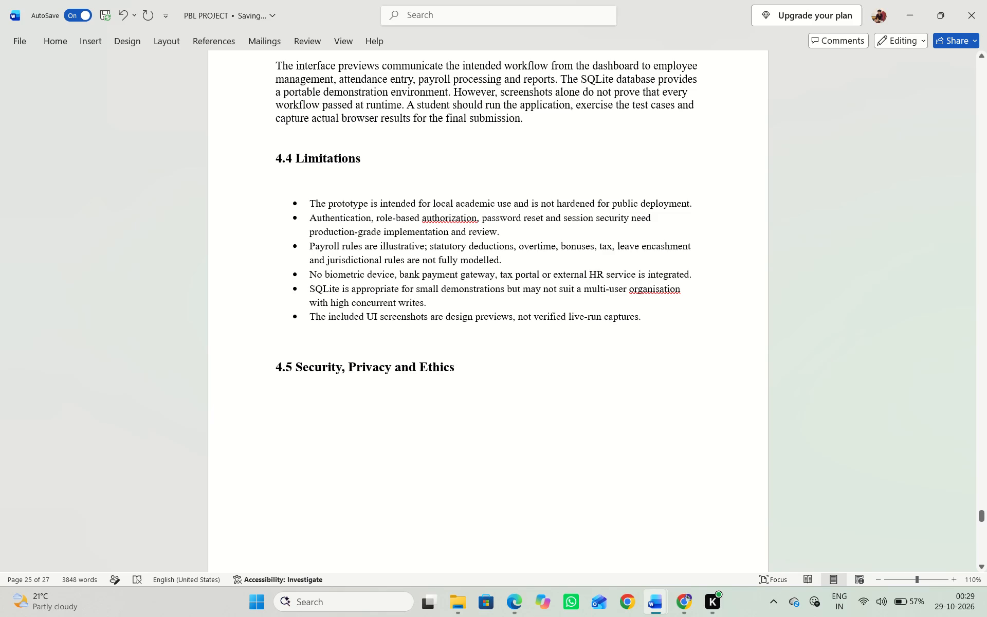
click(474, 219)
key(space)
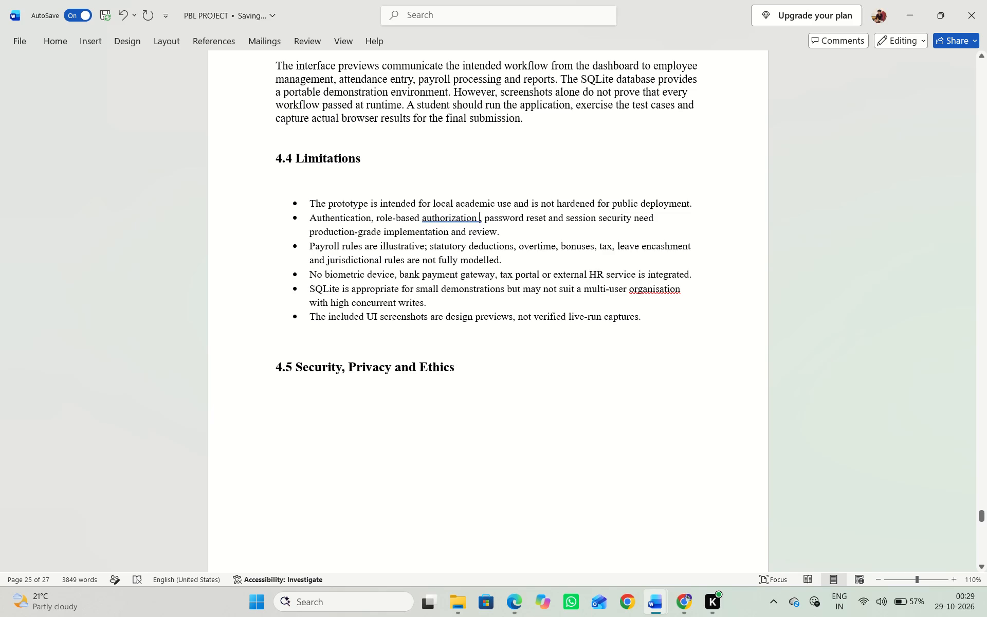
key(BackSpace)
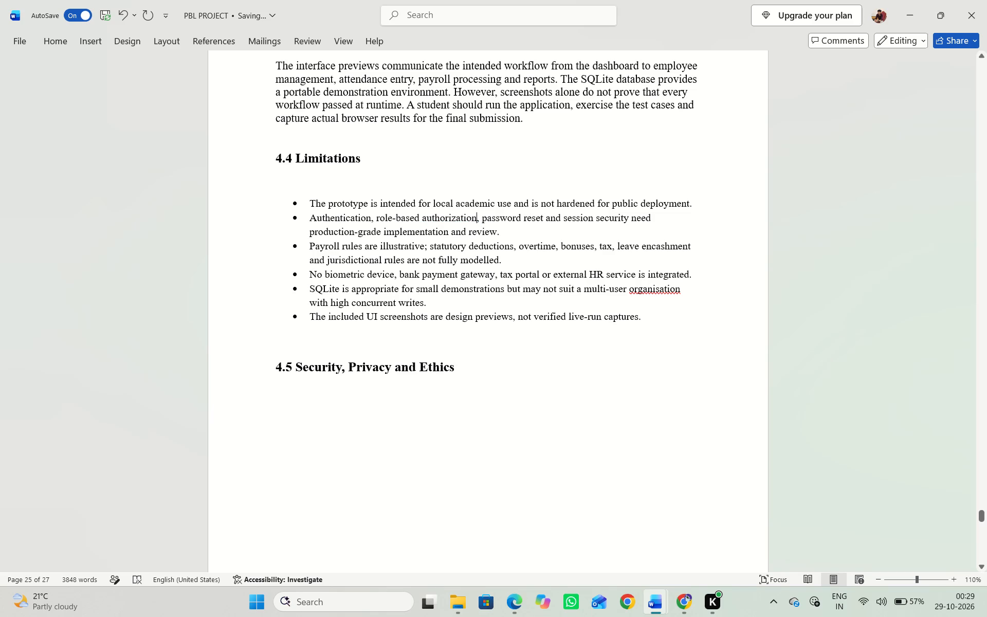
click(463, 365)
Correct "organisation" to "organization" in the SQLite bullet under 4.4.
click(661, 292)
key(BackSpace)
key(z)
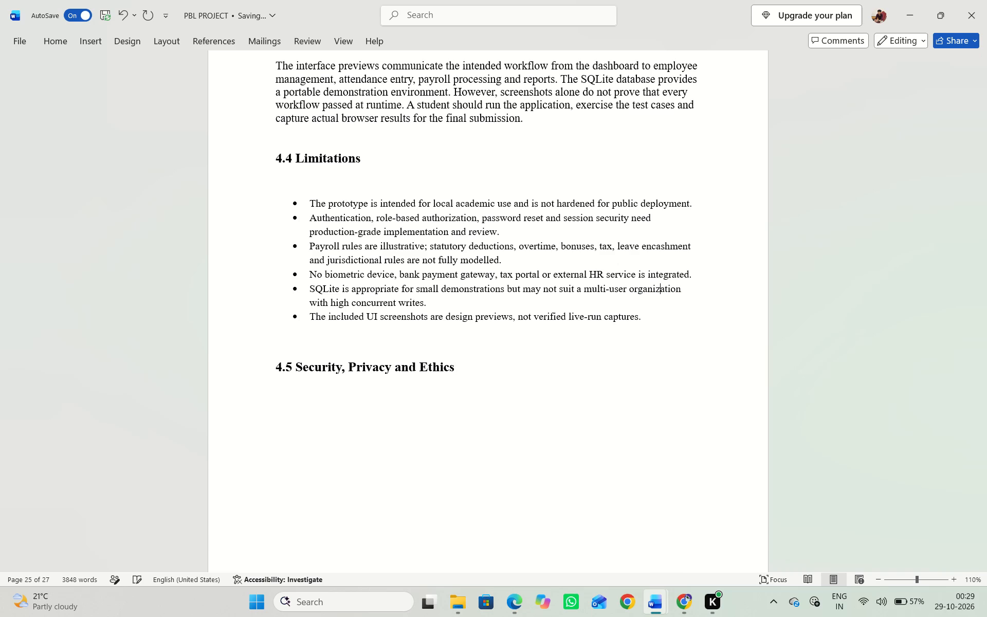
Add two more lines below the 4.5 heading, copy the reference report's 4.5 paragraph on employee and payroll information, and paste it there.
click(501, 378)
key(Return)
key(Return)
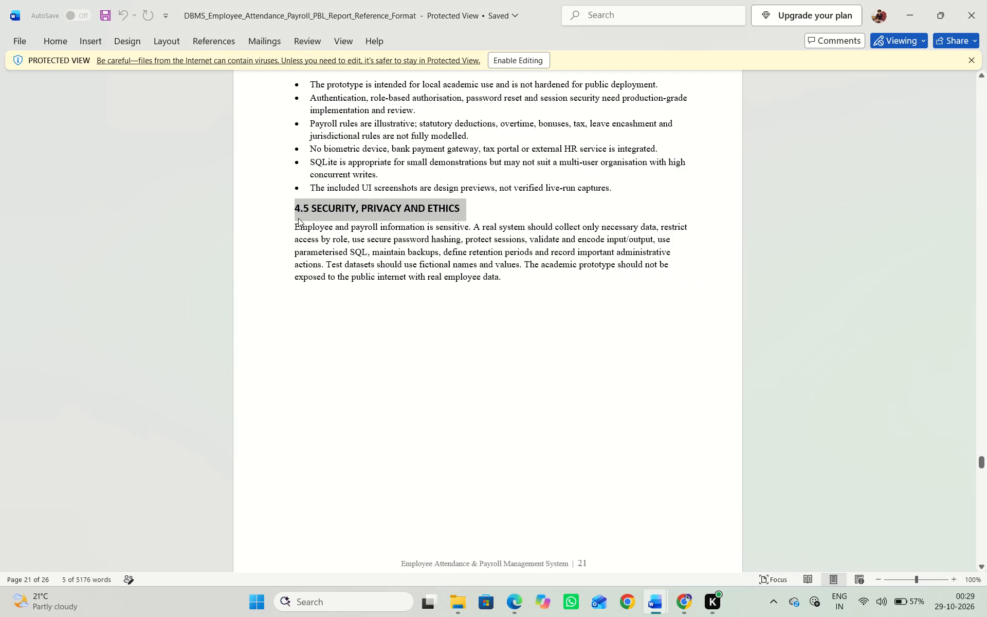
drag(295, 227, 479, 293)
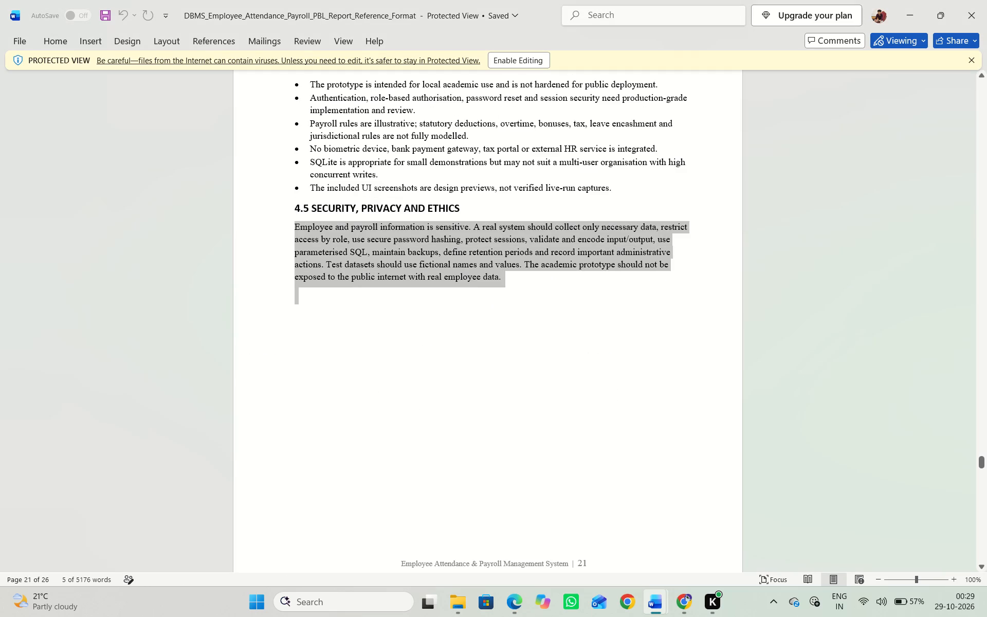
drag(479, 293, 516, 285)
key(ctrl+c)
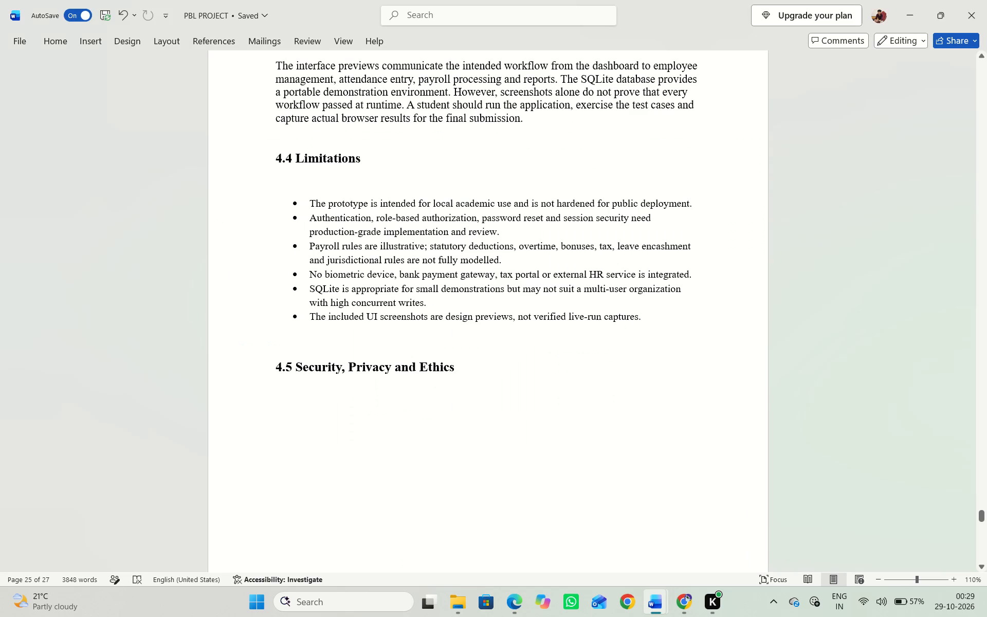
key(ctrl+v)
Remove the bold from the pasted 4.5 paragraph and set its font size to 12.
drag(277, 410, 313, 458)
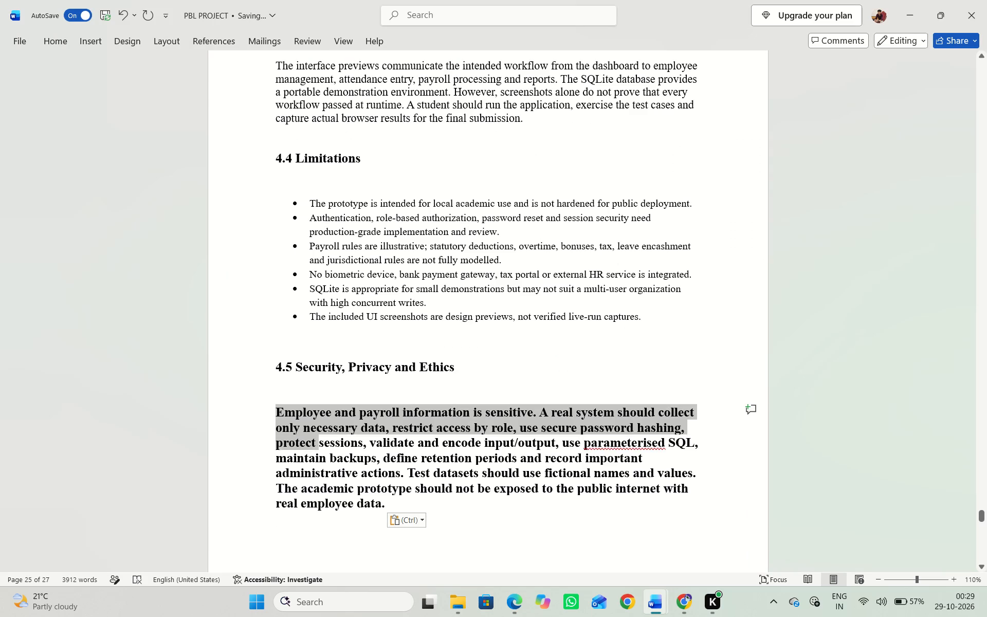
drag(313, 458, 383, 507)
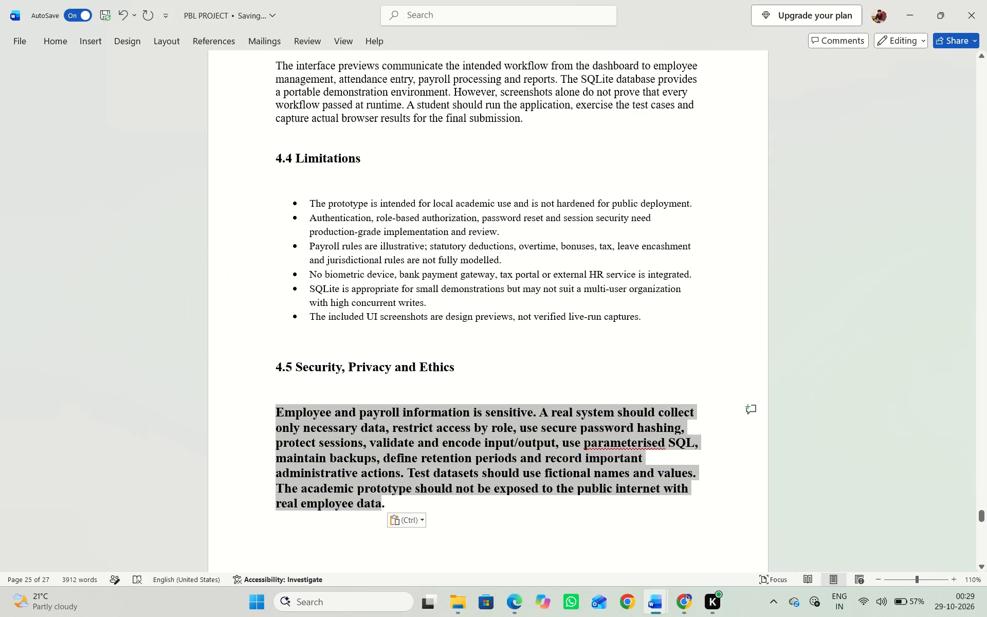
drag(383, 507, 385, 506)
click(394, 489)
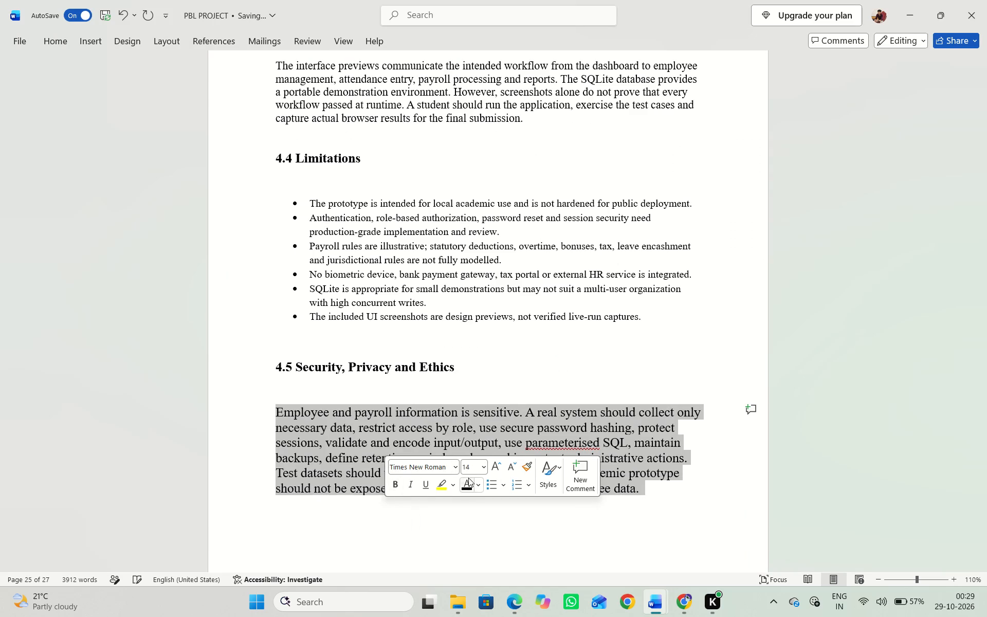
click(472, 467)
key(1)
key(2)
key(Return)
Indent the first line of the 4.5 paragraph with five spaces before "Employee".
click(278, 411)
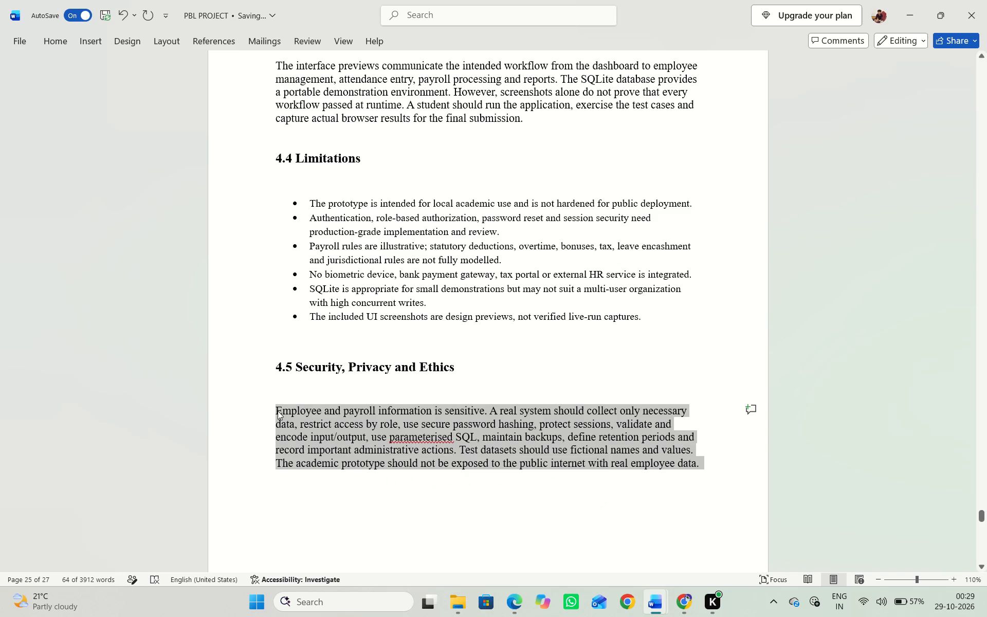
key(space)
key(space)
key(space)
key(space)
key(space)
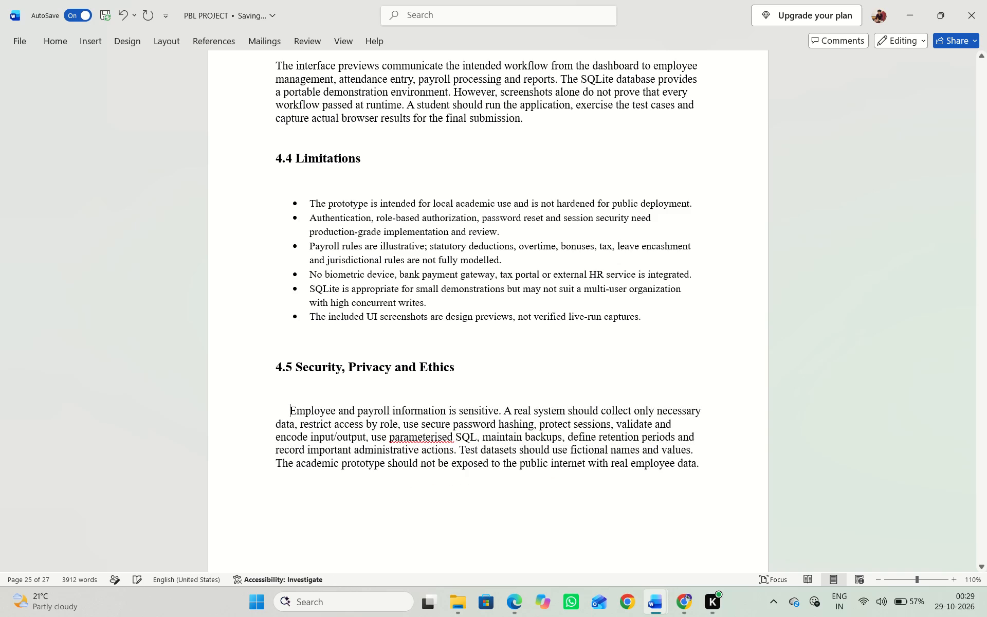
Add nine blank lines below the 4.5 paragraph to reach the foot of its page.
scroll(418, 373, down, 5)
scroll(415, 310, down, 1)
scroll(415, 302, up, 1)
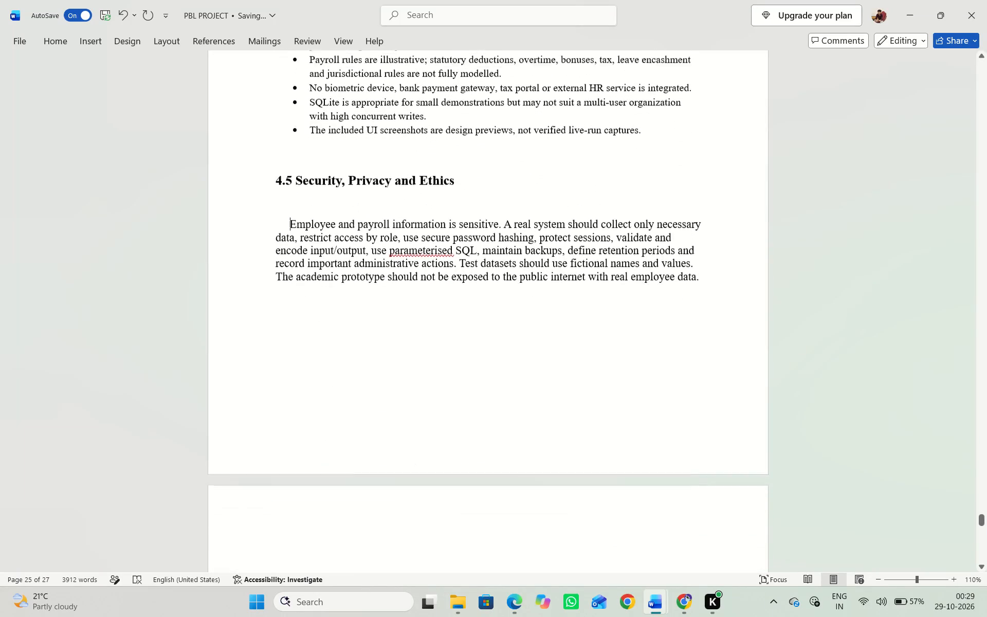
scroll(415, 299, up, 16)
scroll(422, 267, down, 13)
scroll(435, 214, down, 7)
click(701, 156)
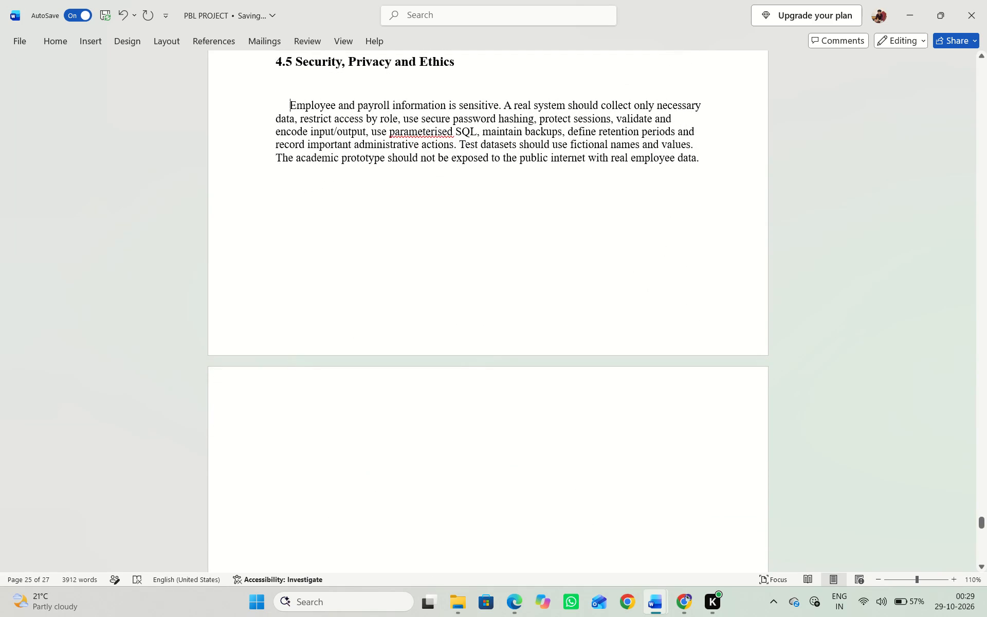
key(Return)
key(Return)
key(Return)
key(Return)
key(Return)
key(Return)
key(Return)
key(Return)
key(Return)
key(Return)
key(BackSpace)
key(Return)
key(BackSpace)
Enter the page number 20 at the foot of the 4.5 page, centred at font size 8, and lower it by one line.
click(66, 44)
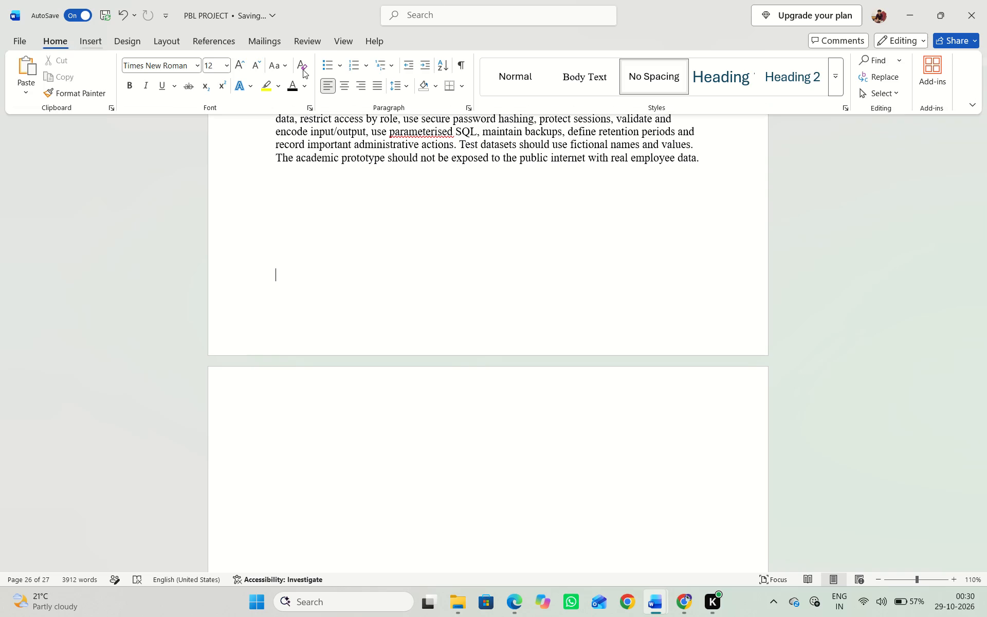
click(214, 59)
click(218, 65)
key(8)
key(Return)
click(347, 86)
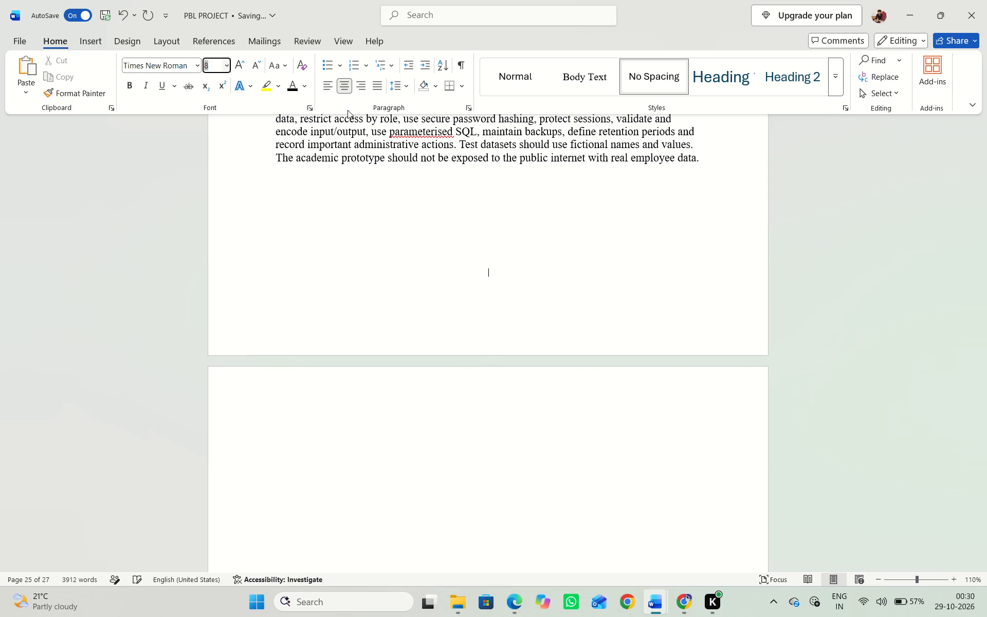
click(493, 273)
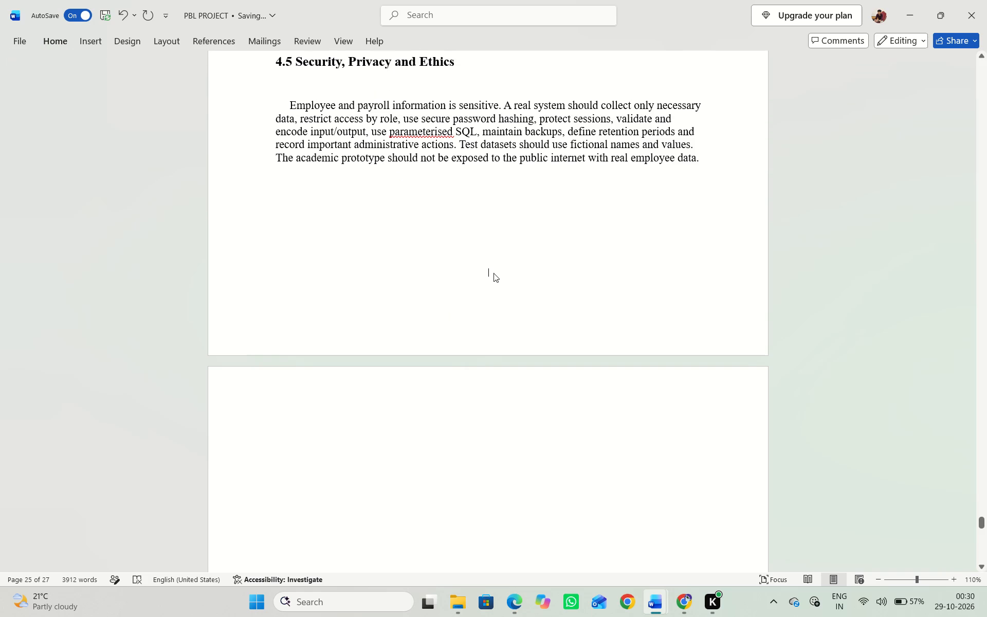
key(2)
key(0)
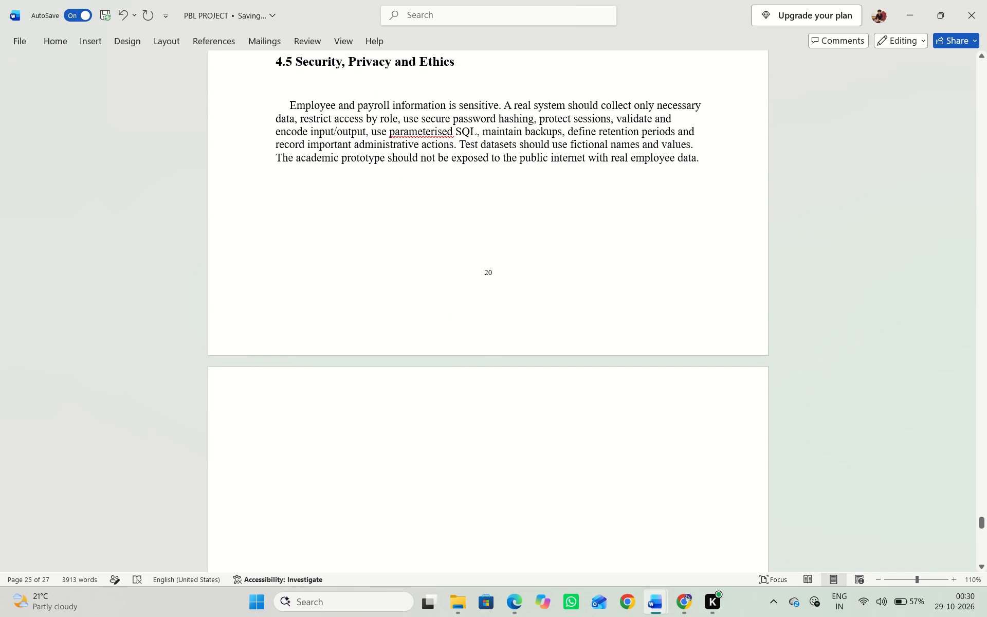
click(484, 274)
key(Return)
key(Return)
key(BackSpace)
Start a new left-aligned line on the page following page number 20.
scroll(471, 248, up, 4)
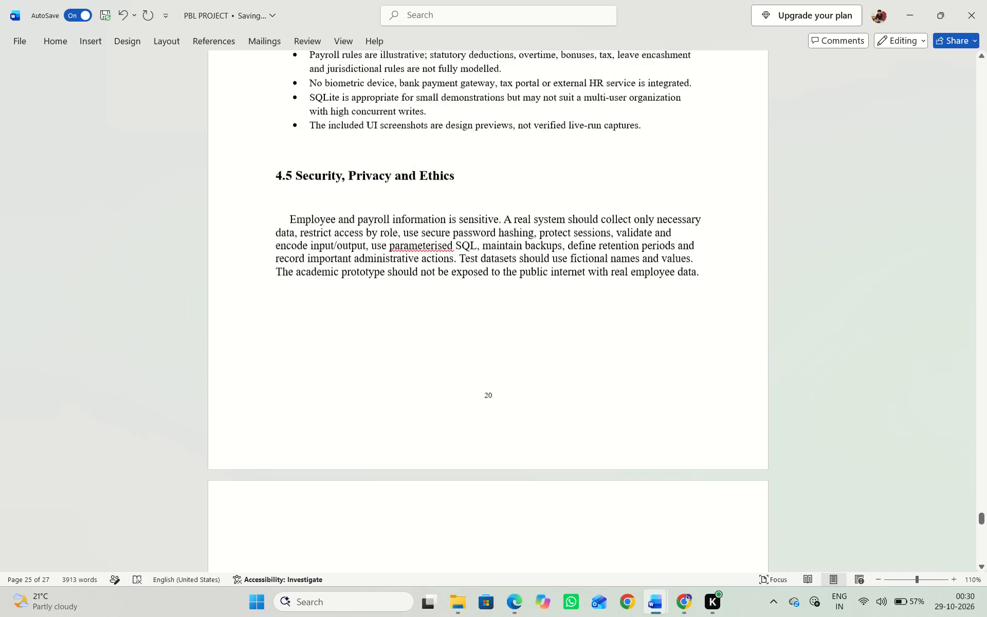
scroll(472, 235, up, 17)
scroll(470, 219, down, 11)
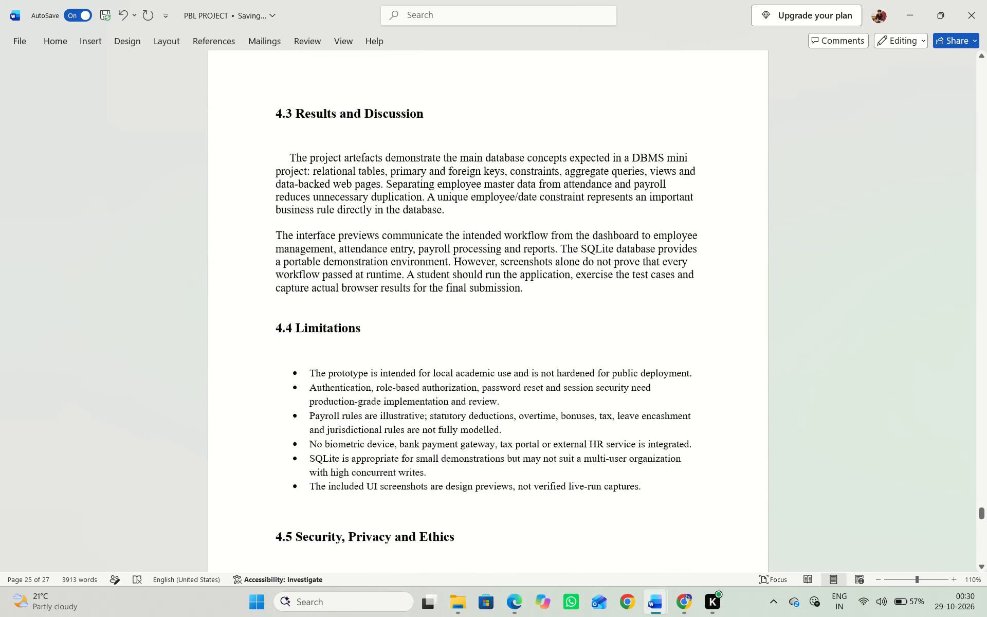
scroll(470, 215, down, 13)
click(505, 175)
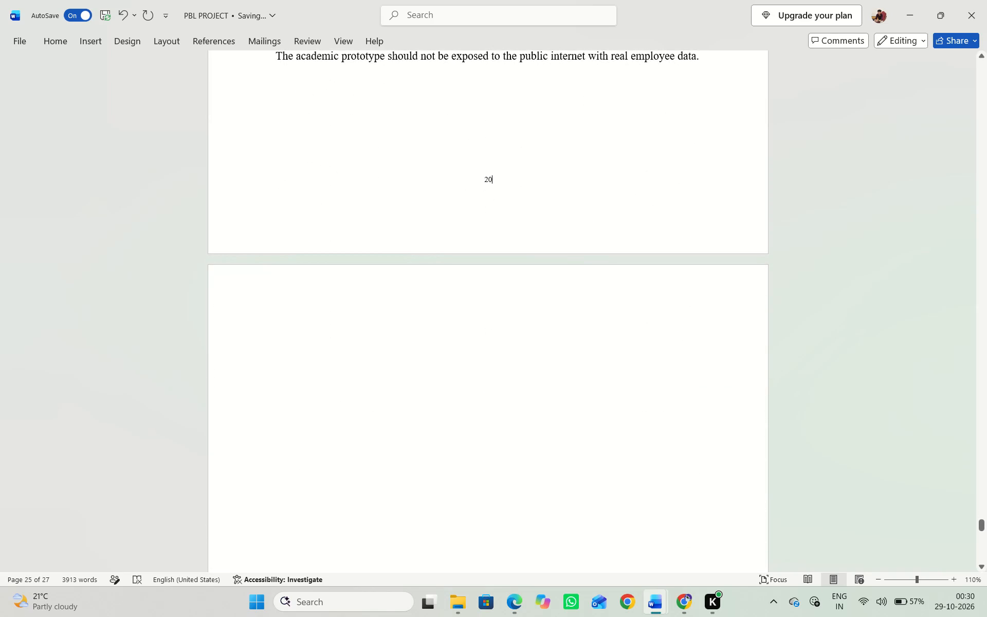
key(Return)
key(BackSpace)
scroll(531, 201, up, 6)
scroll(531, 201, down, 6)
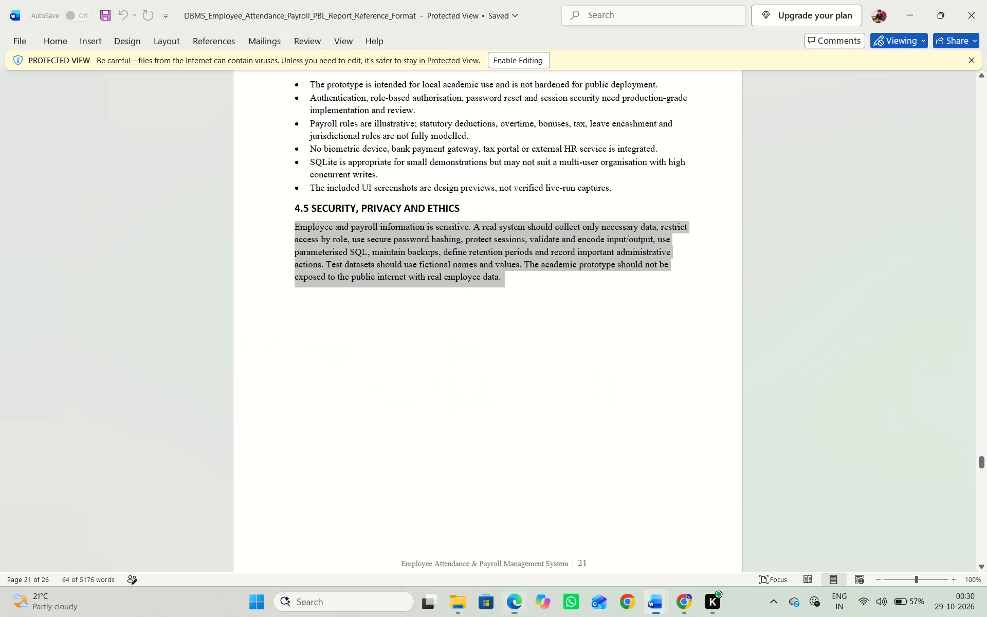
Copy the "CHAPTER 5: CONCLUSION" heading from the reference report and paste it at the top of the new page in PBL PROJECT.
scroll(530, 201, down, 18)
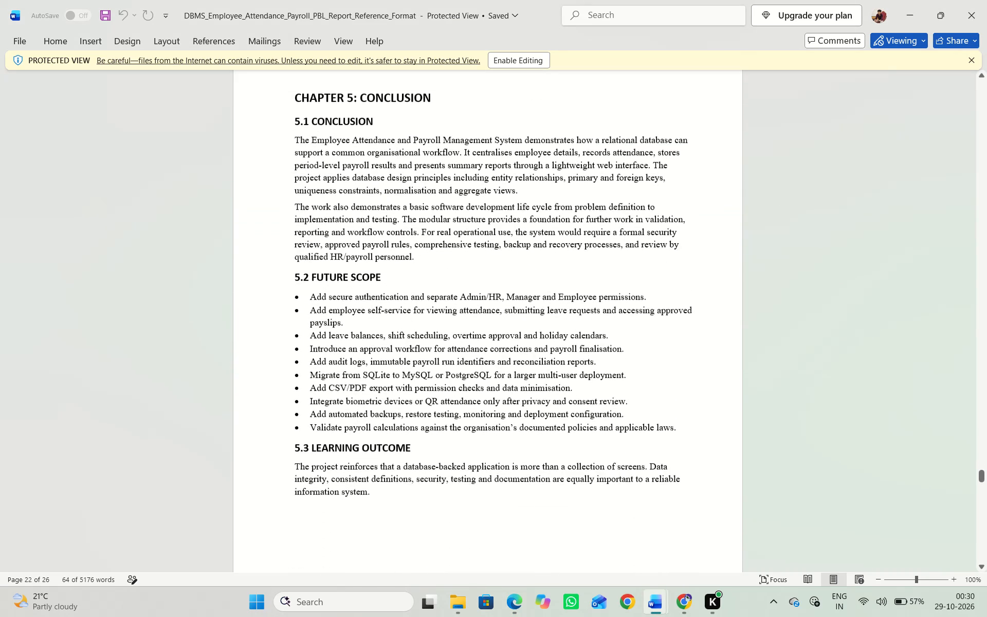
scroll(527, 180, down, 20)
scroll(525, 163, down, 7)
scroll(525, 163, up, 6)
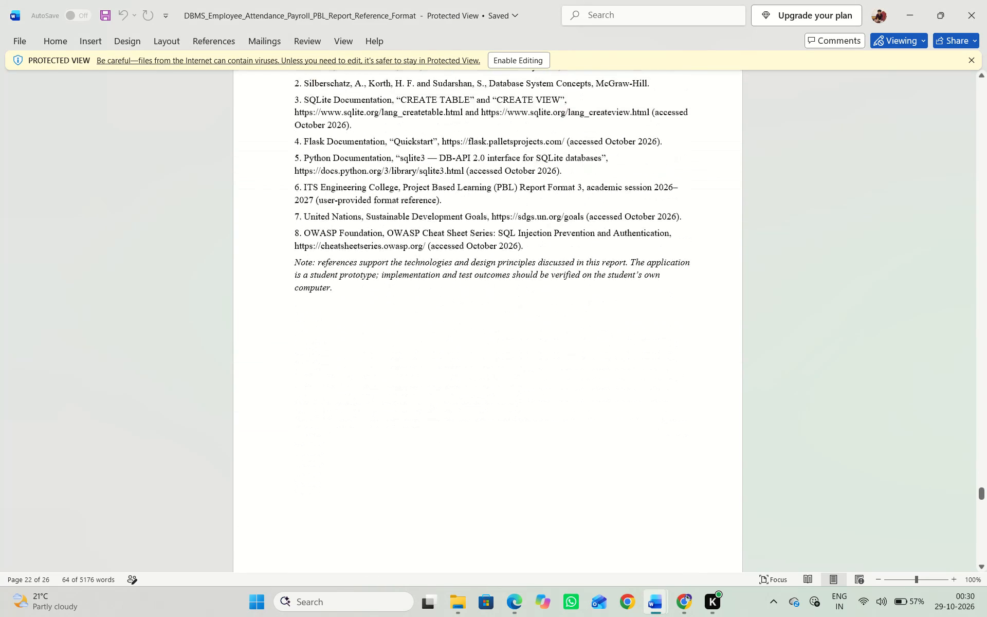
scroll(518, 152, up, 20)
scroll(518, 152, up, 3)
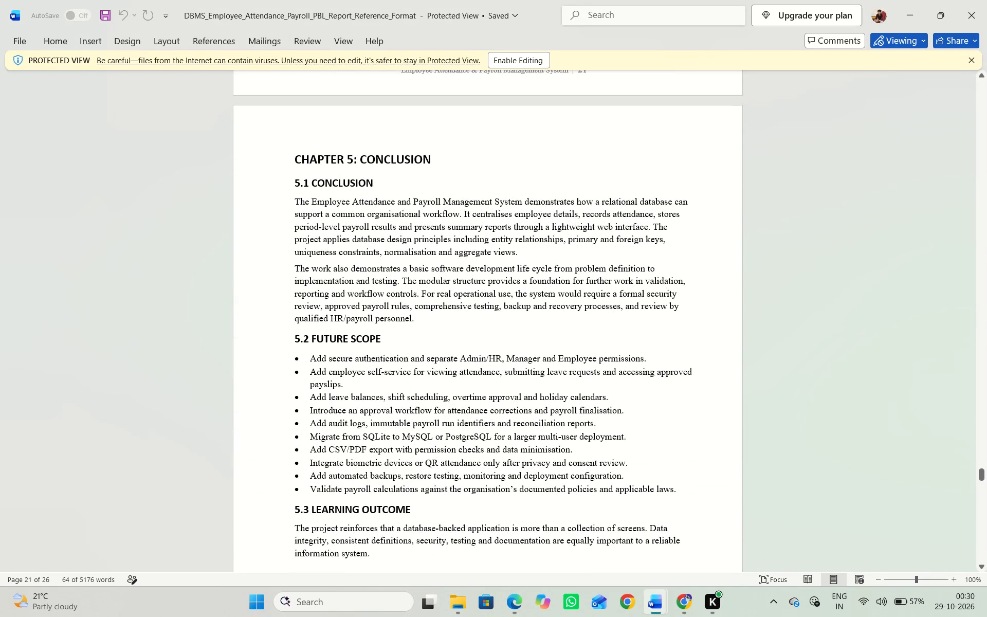
drag(295, 156, 432, 165)
key(ctrl+c)
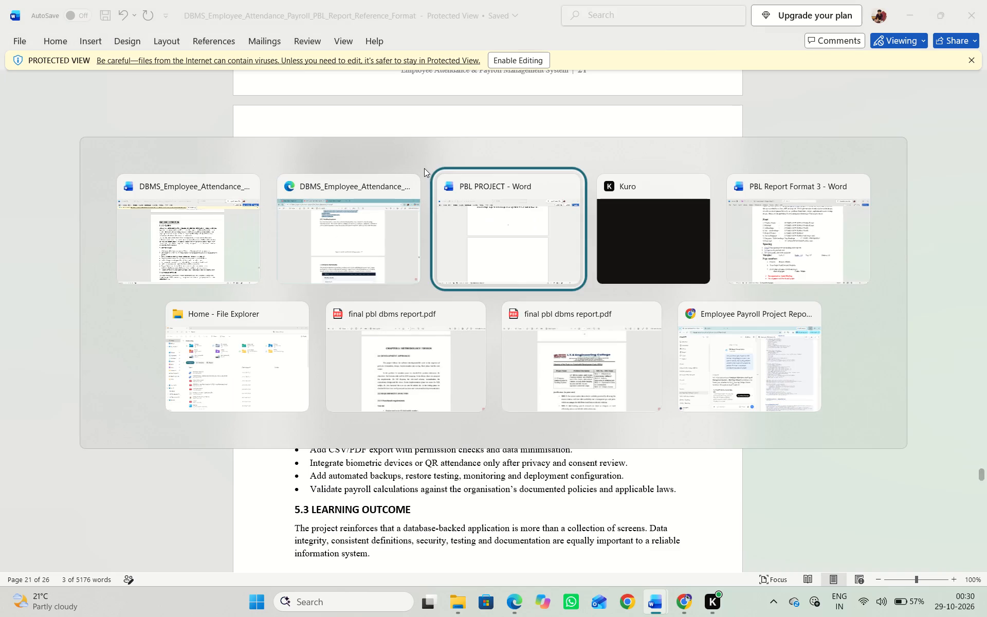
scroll(421, 168, down, 1)
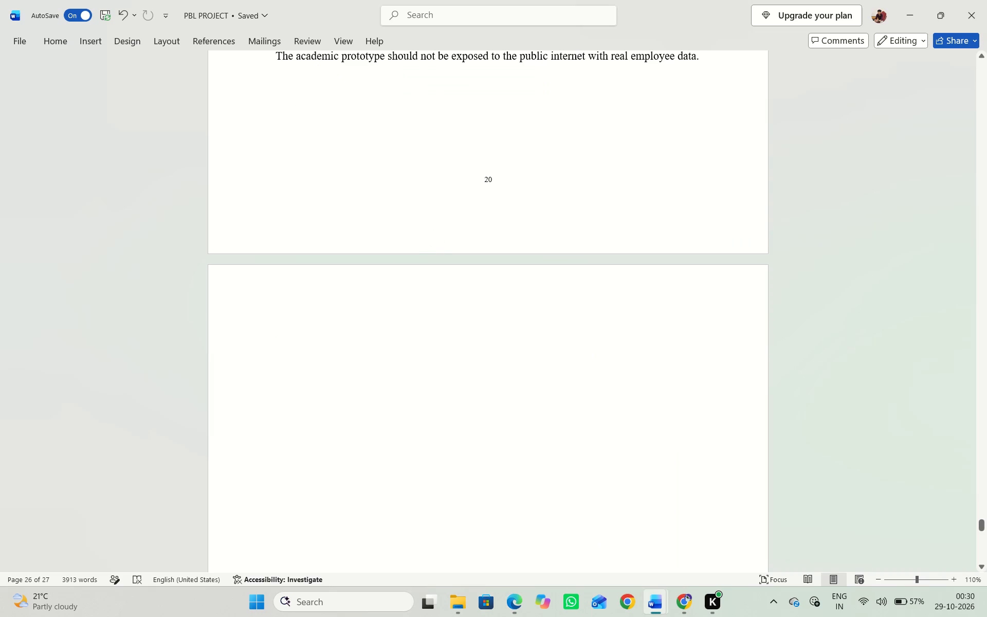
key(ctrl+v)
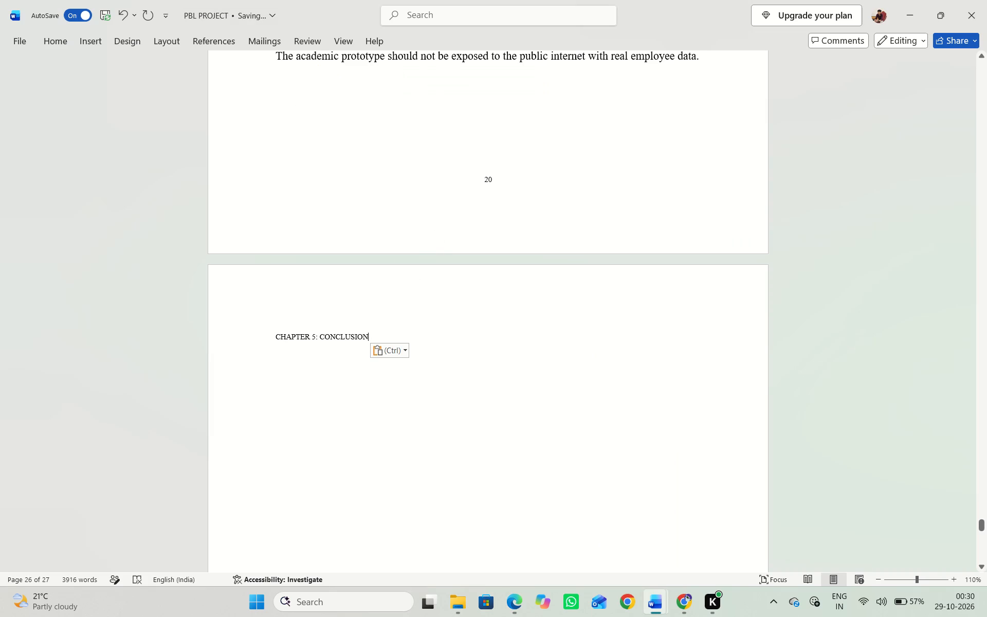
Make the "CHAPTER 5: CONCLUSION" heading bold, set its font size to 14 and centre it.
drag(273, 334, 381, 339)
click(395, 317)
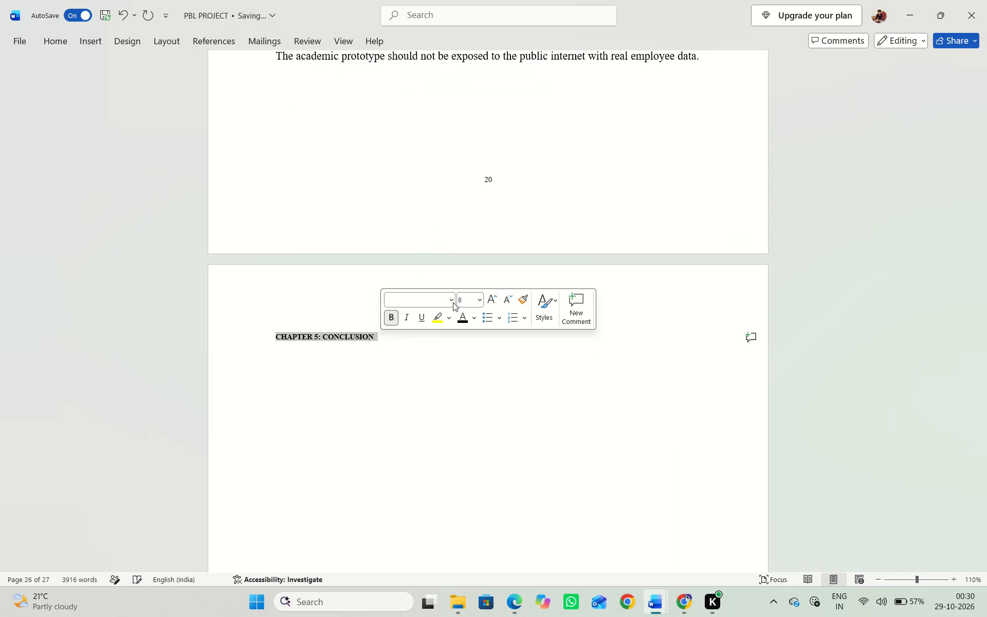
click(470, 295)
click(465, 298)
text(14)
key(Return)
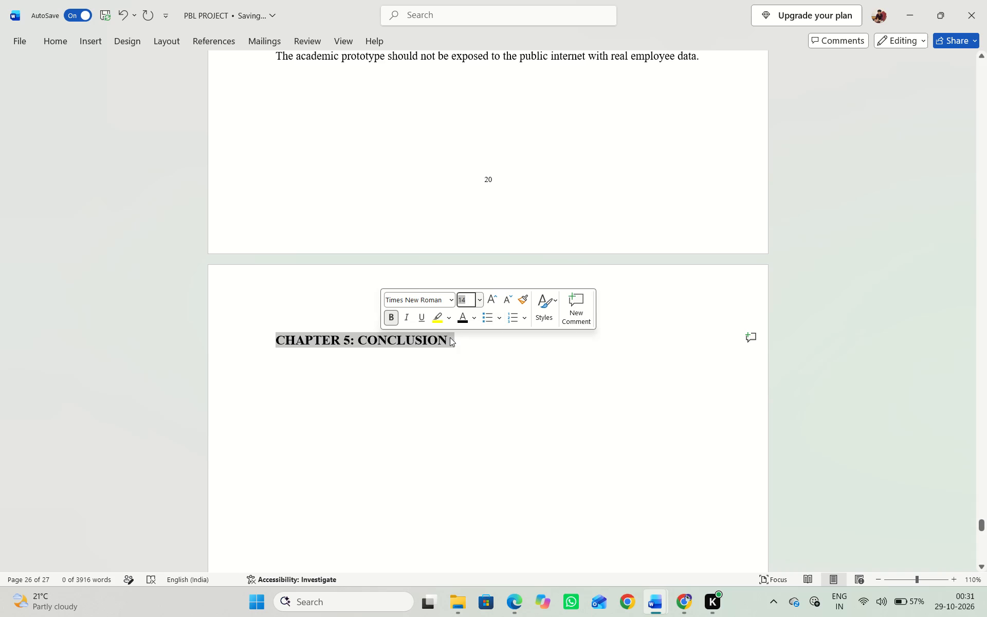
click(450, 337)
drag(445, 335, 323, 329)
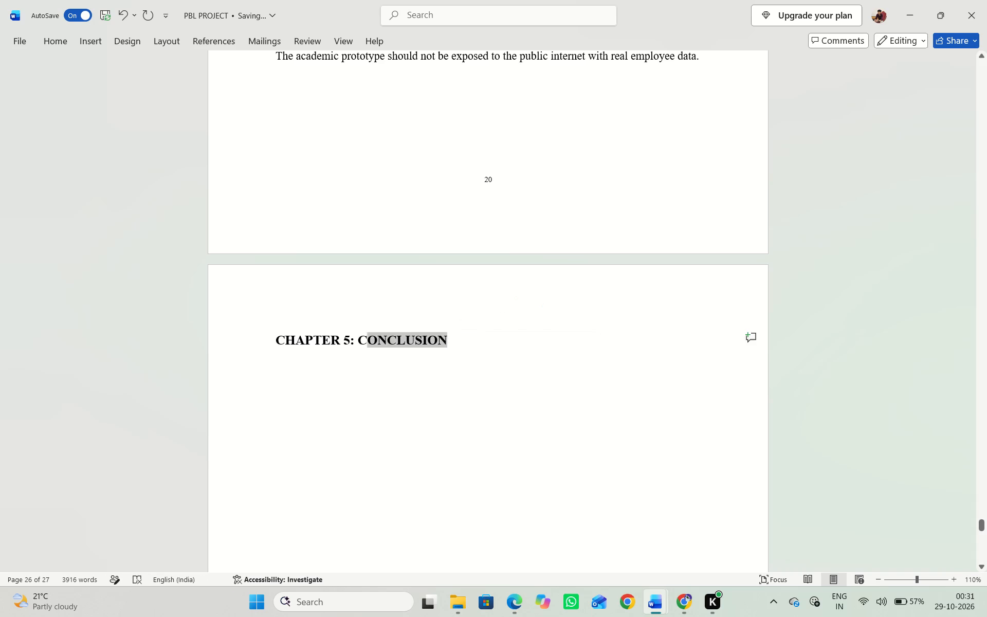
drag(323, 329, 315, 328)
click(58, 46)
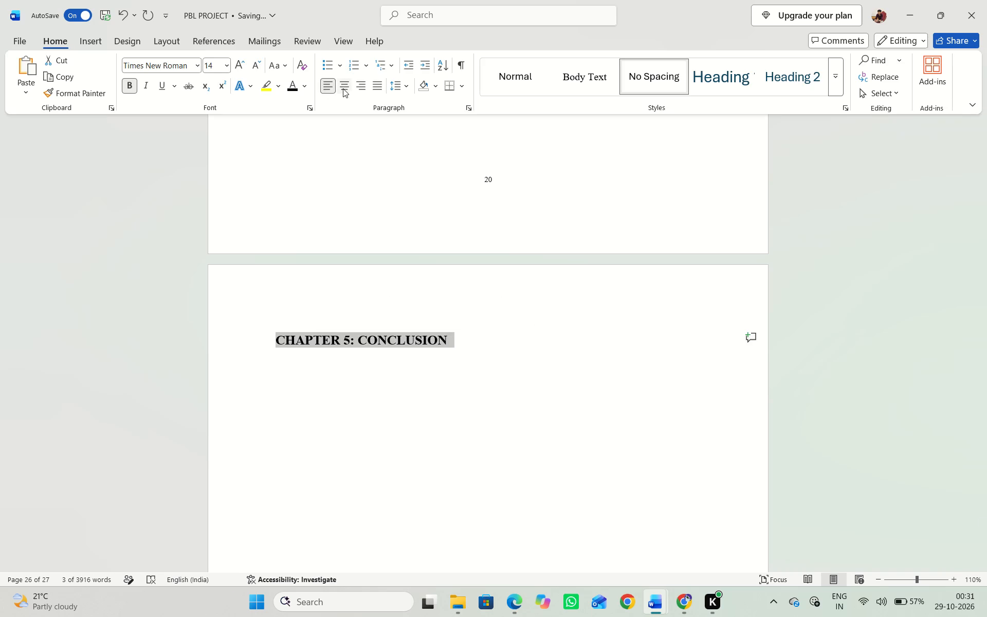
click(347, 88)
click(574, 339)
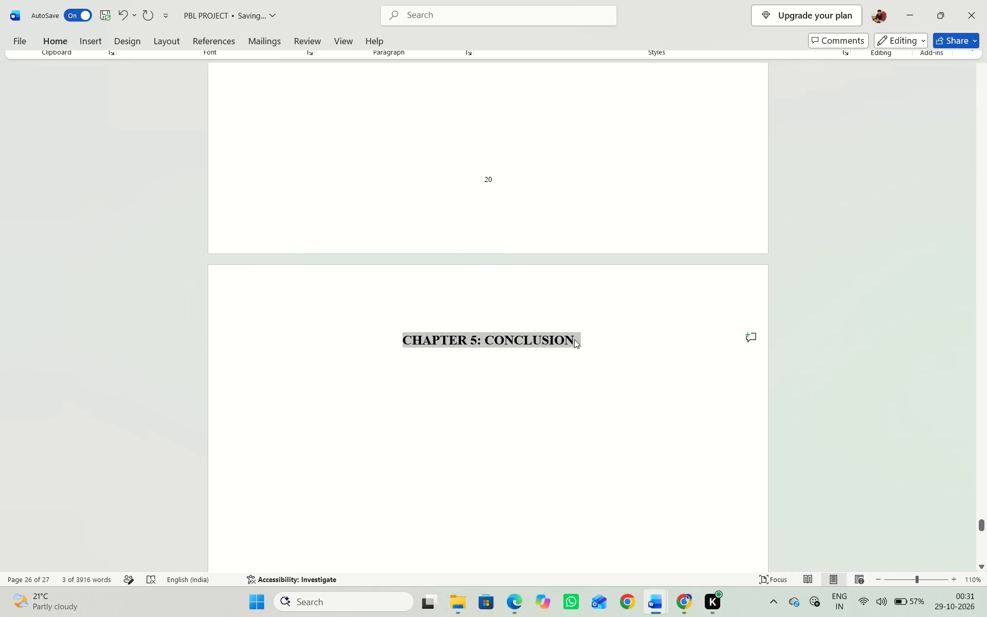
Add two lines below the Chapter 5 heading, copy the "5.1 CONCLUSION" heading from the reference report, and paste it there.
click(581, 341)
key(Return)
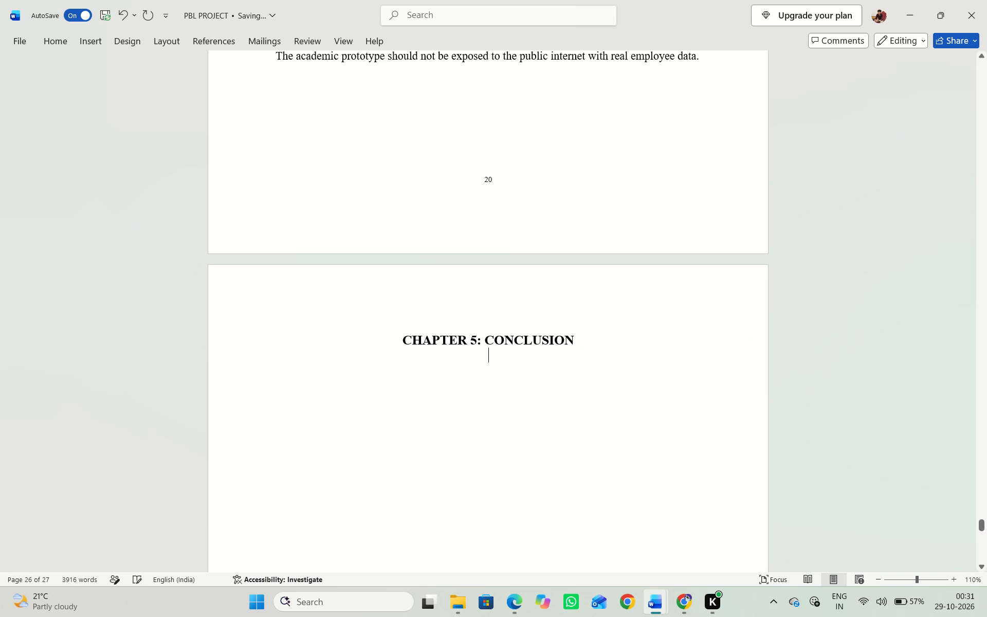
key(Return)
key(BackSpace)
key(Return)
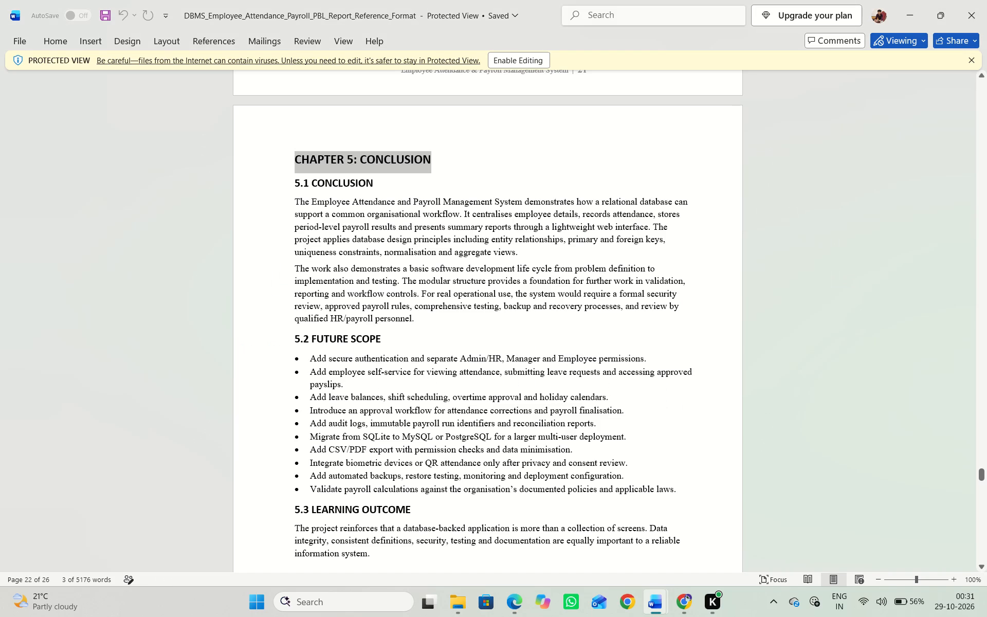
drag(295, 178, 367, 190)
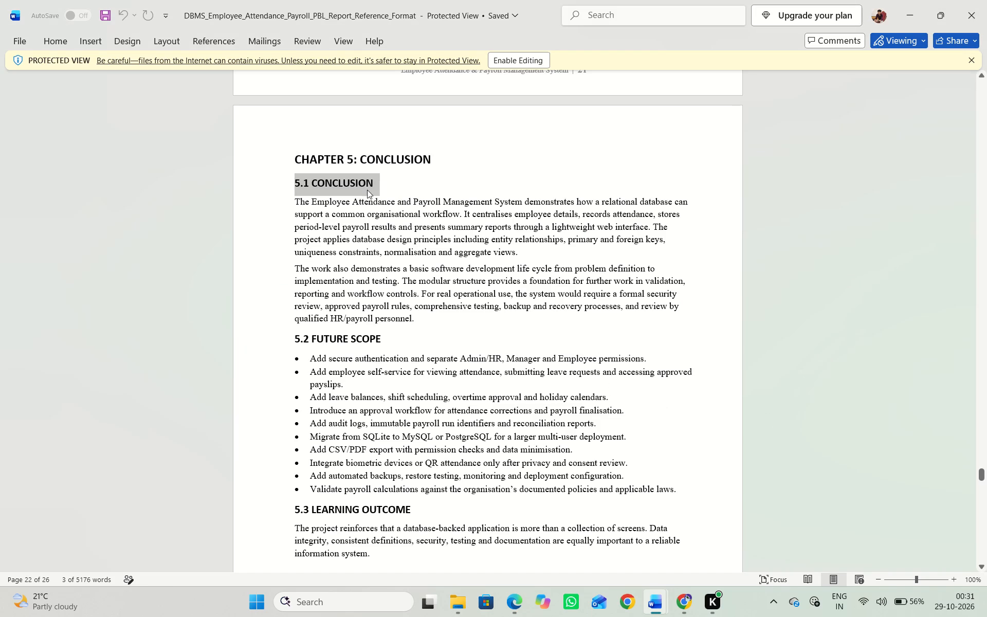
key(ctrl+c)
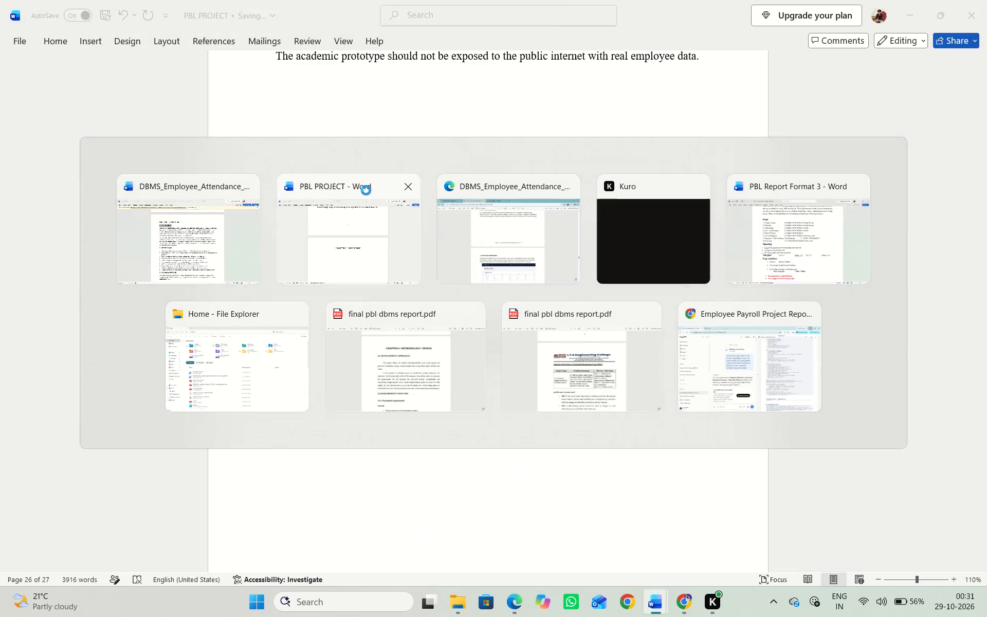
key(ctrl+v)
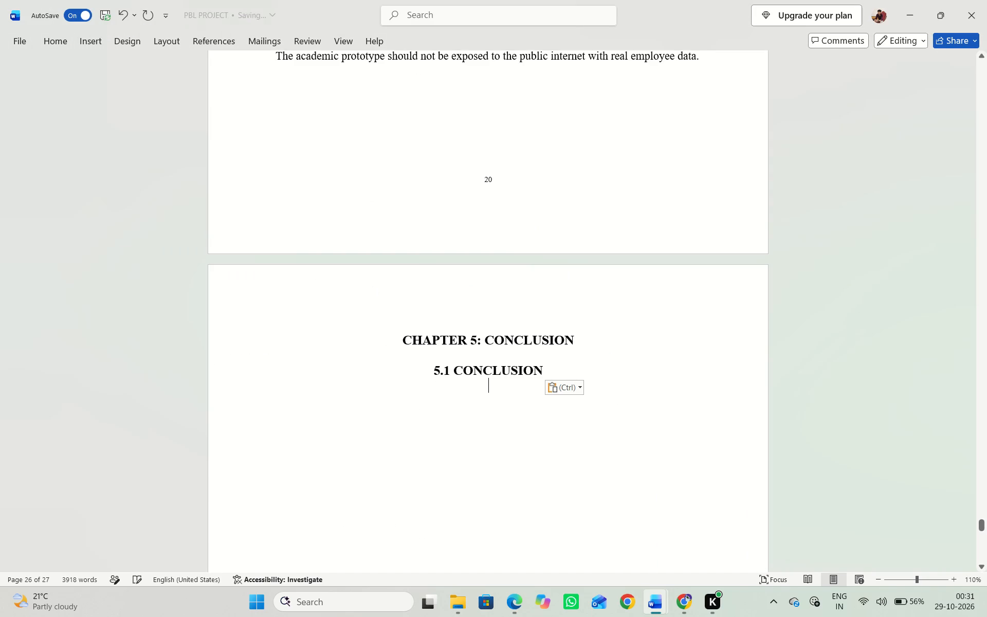
Left-align the "5.1 CONCLUSION" heading and add a blank line between it and the Chapter 5 heading.
click(435, 369)
key(BackSpace)
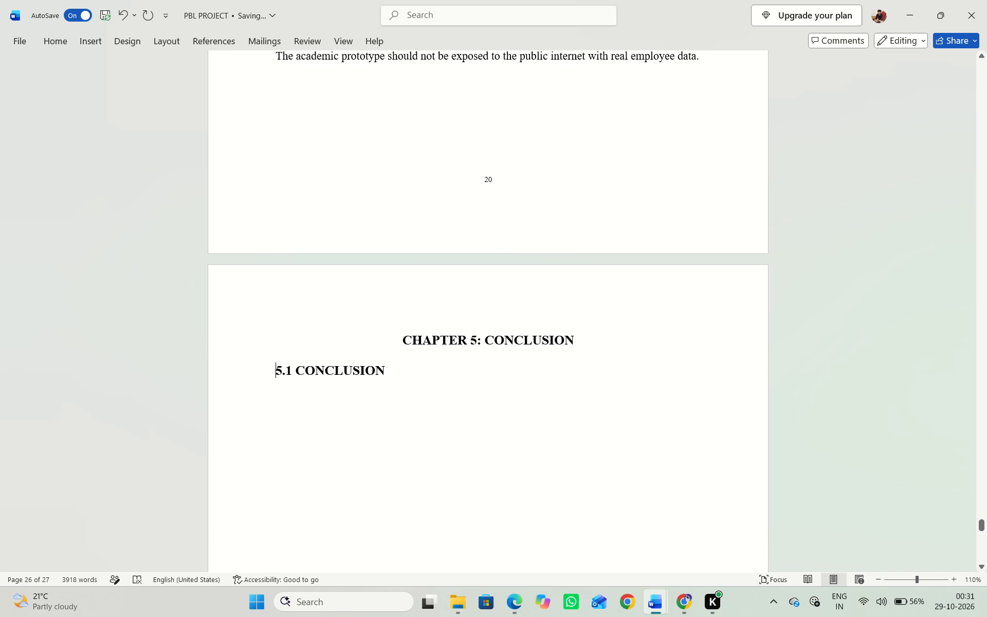
key(Return)
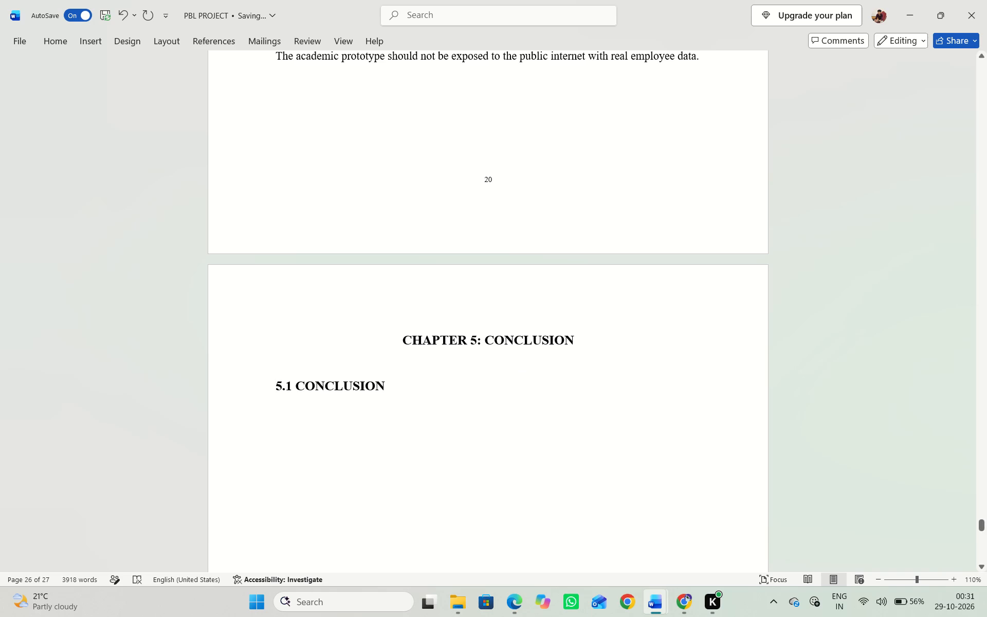
Change the section heading's capitalisation so it reads "5.1 Conclusion".
drag(390, 391, 383, 389)
key(BackSpace)
key(BackSpace)
key(BackSpace)
key(BackSpace)
key(BackSpace)
key(BackSpace)
key(BackSpace)
key(BackSpace)
key(BackSpace)
text(onclusion)
Add three new lines below the 5.1 heading, copy both conclusion paragraphs from the reference report, and paste them there in PBL PROJECT.
key(Return)
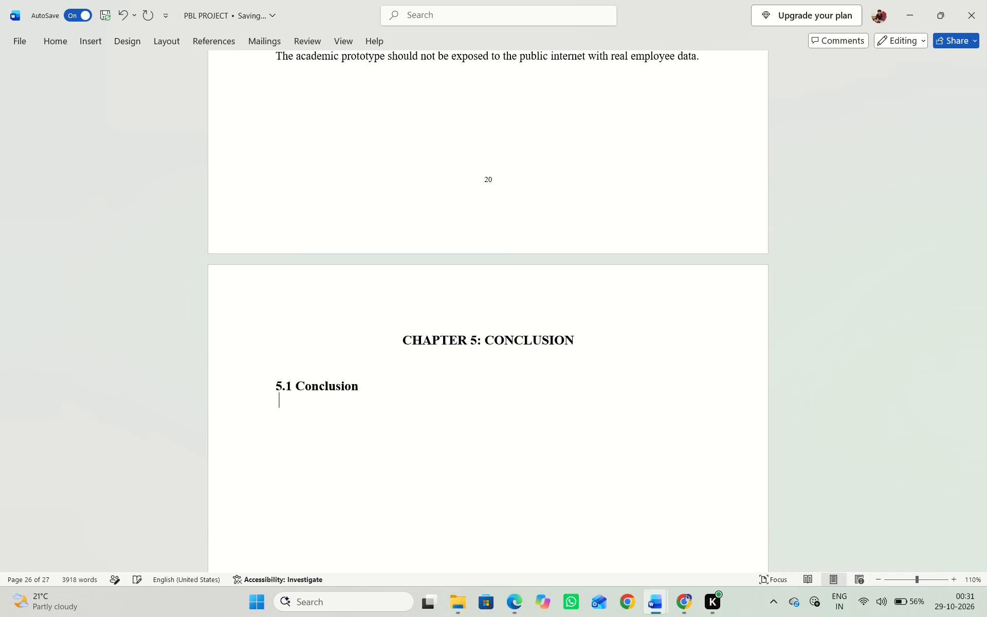
key(Return)
key(Return)
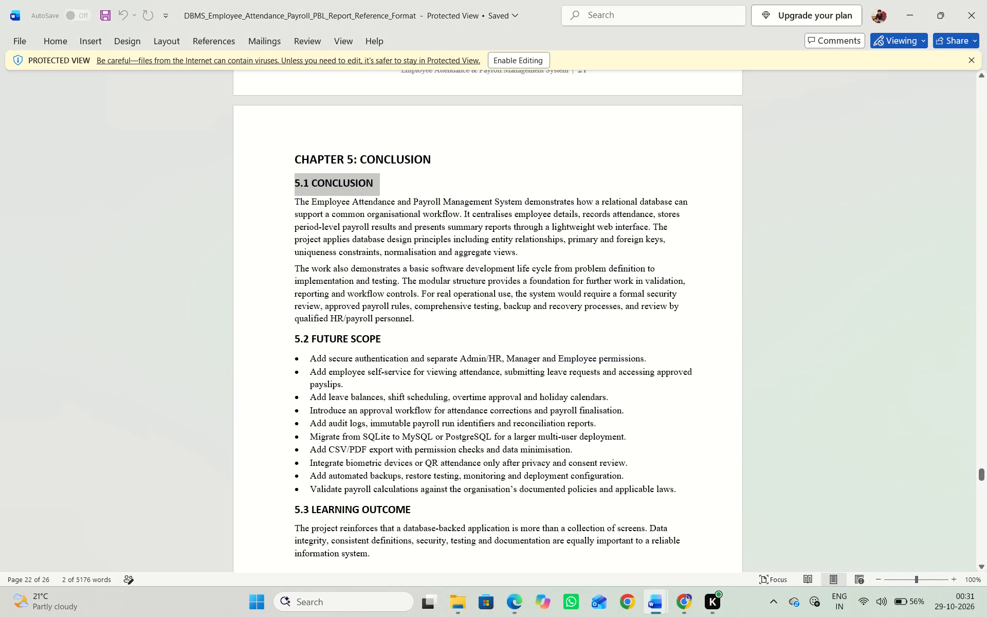
drag(295, 200, 411, 328)
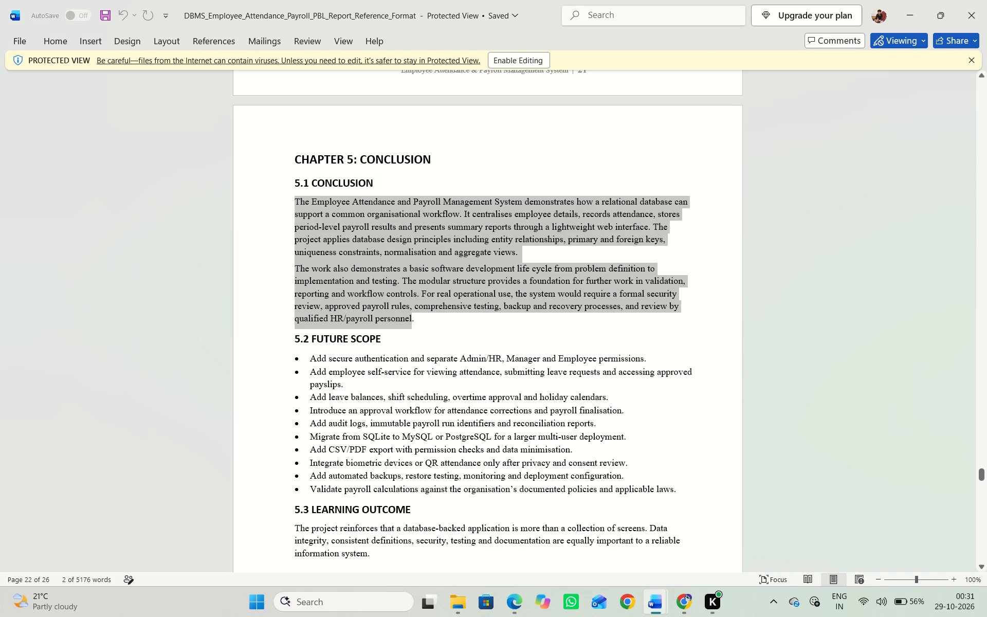
drag(411, 328, 417, 328)
key(ctrl+c)
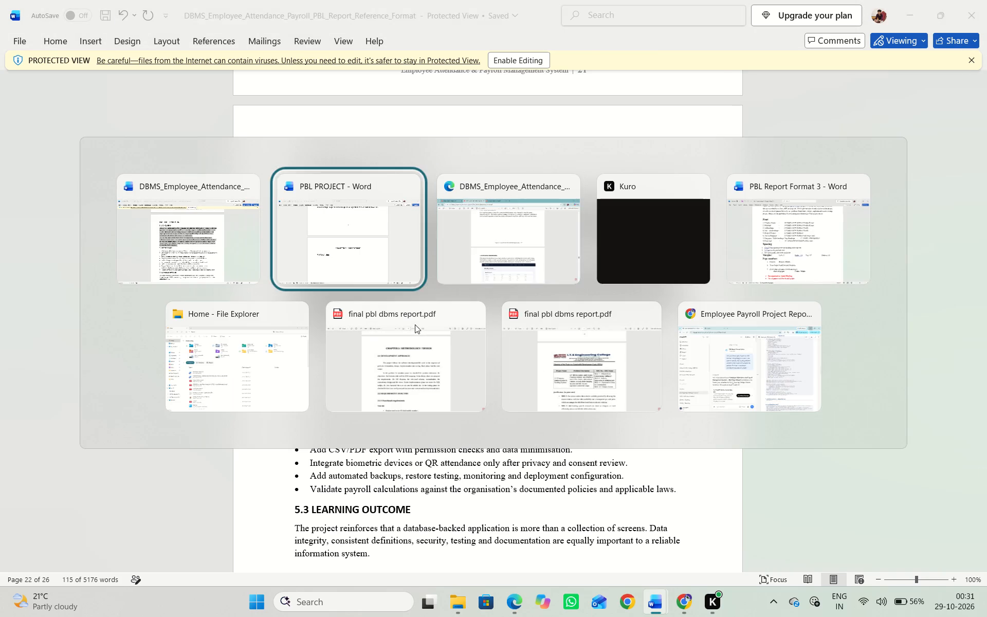
key(ctrl+v)
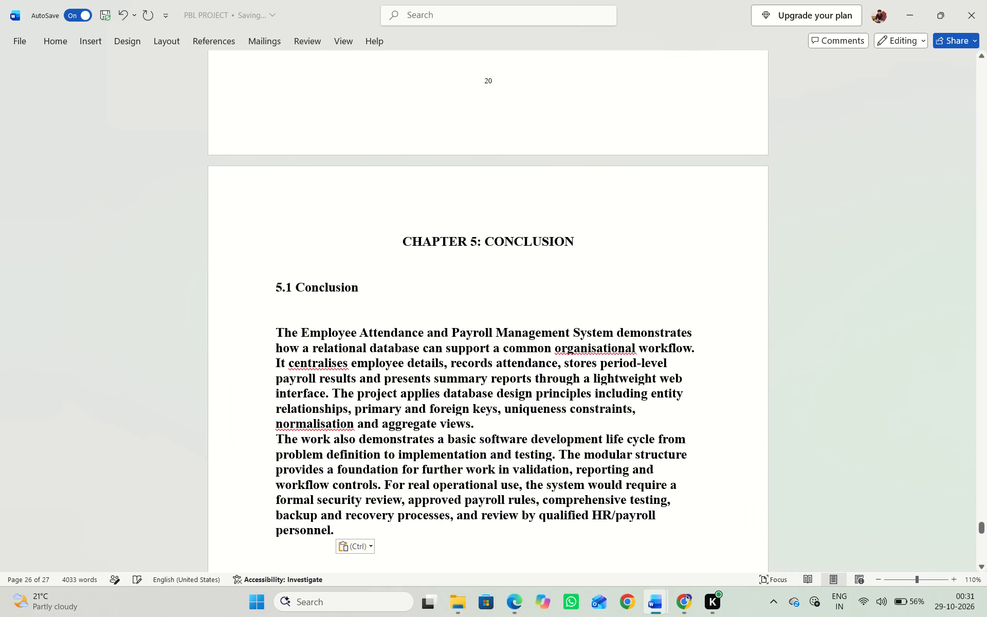
Remove the bold from the two pasted conclusion paragraphs and set their font size to 12.
drag(278, 334, 341, 537)
click(357, 515)
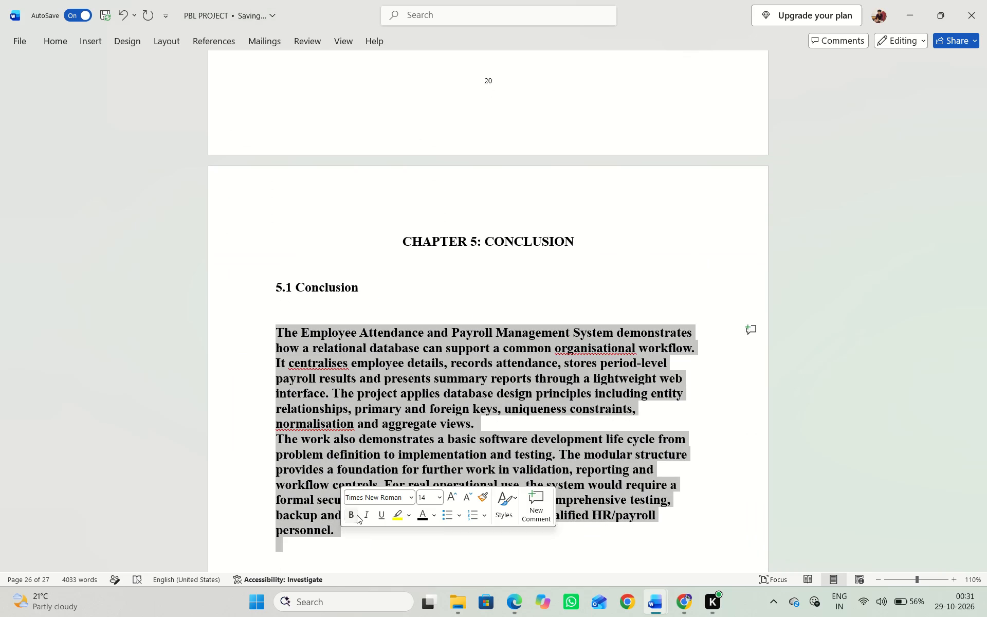
click(432, 495)
text(12)
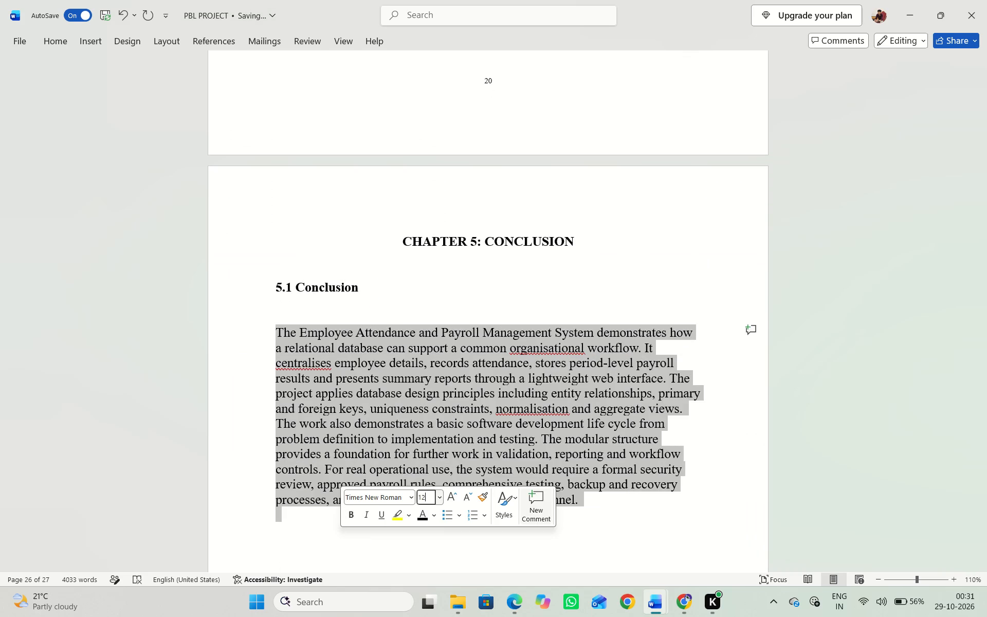
key(Return)
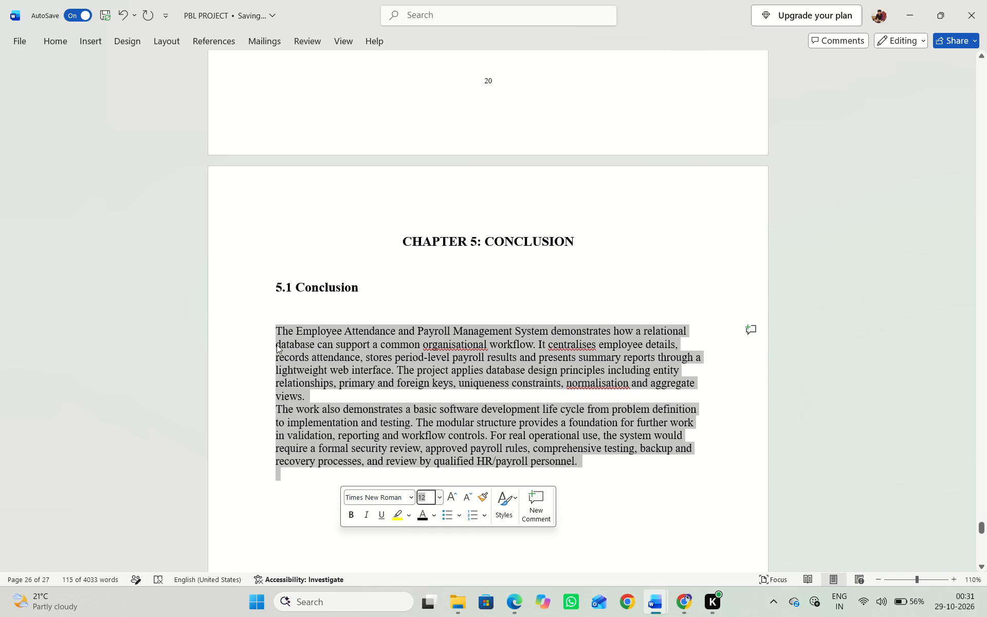
Indent the first conclusion paragraph's opening line by four spaces and add a blank line between the two paragraphs.
click(278, 332)
key(space)
key(space)
key(space)
key(space)
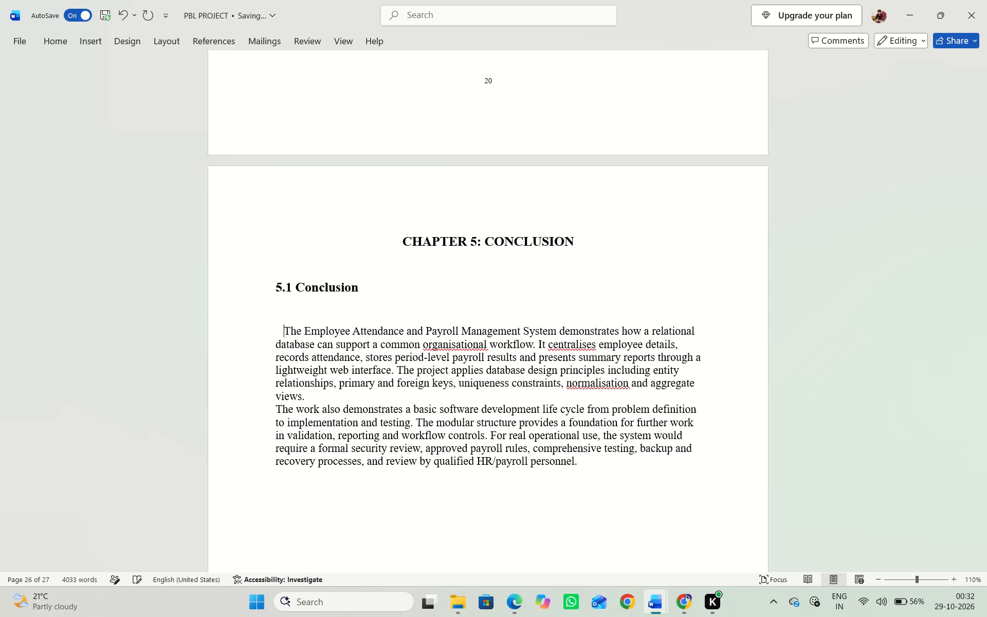
click(321, 397)
key(Return)
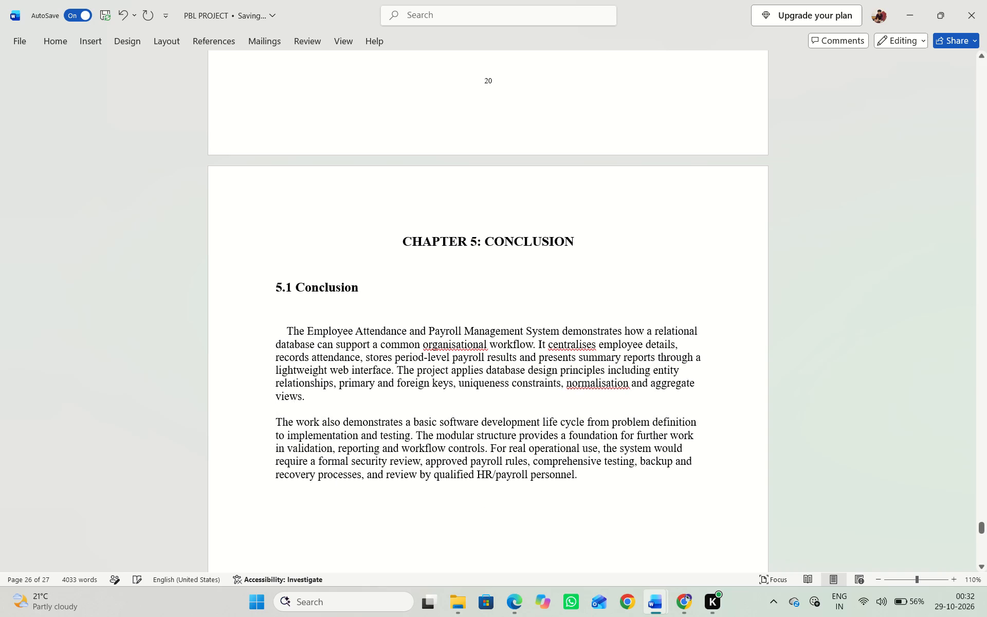
Correct the spellings in the first conclusion paragraph to "centralizes", "organizational" and "normalization".
scroll(348, 396, down, 6)
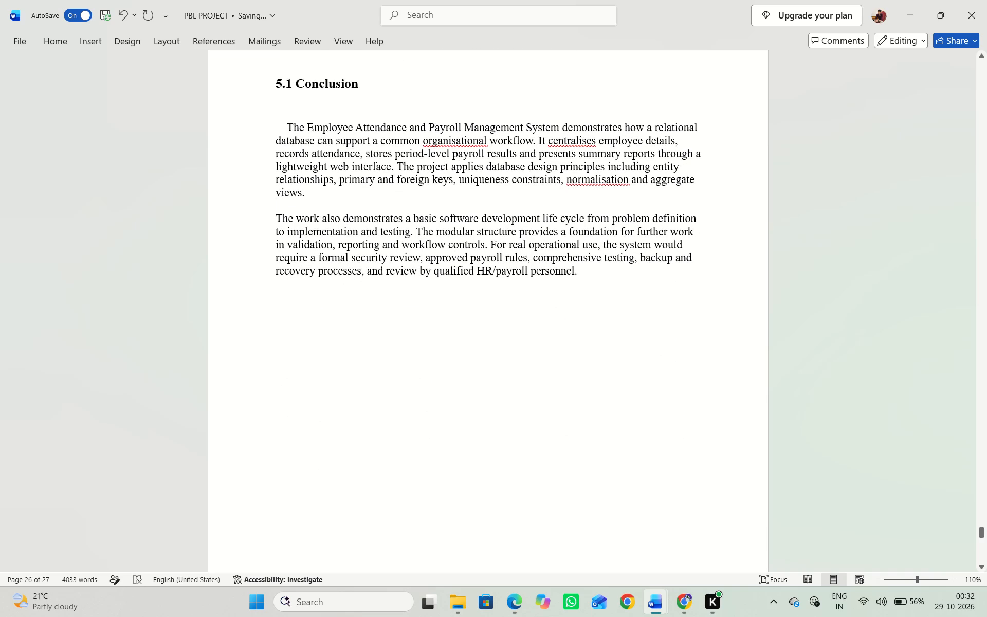
click(584, 148)
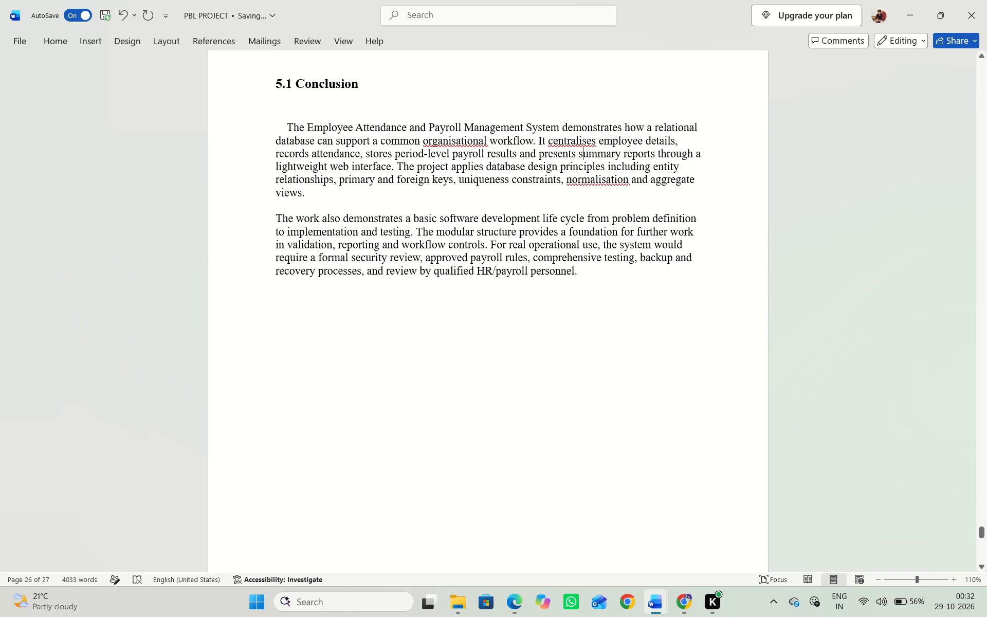
click(586, 145)
key(BackSpace)
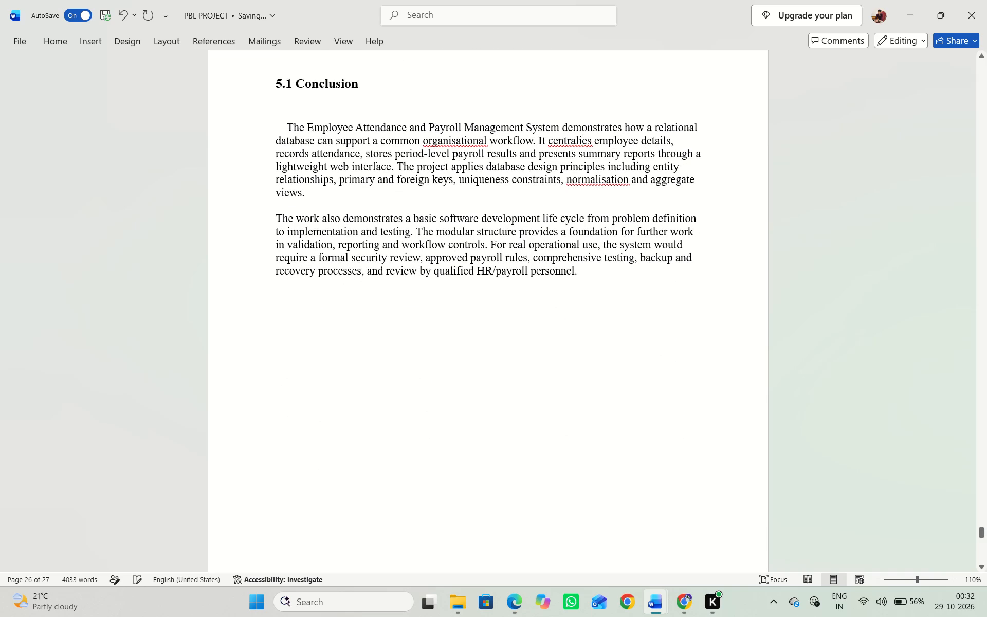
key(z)
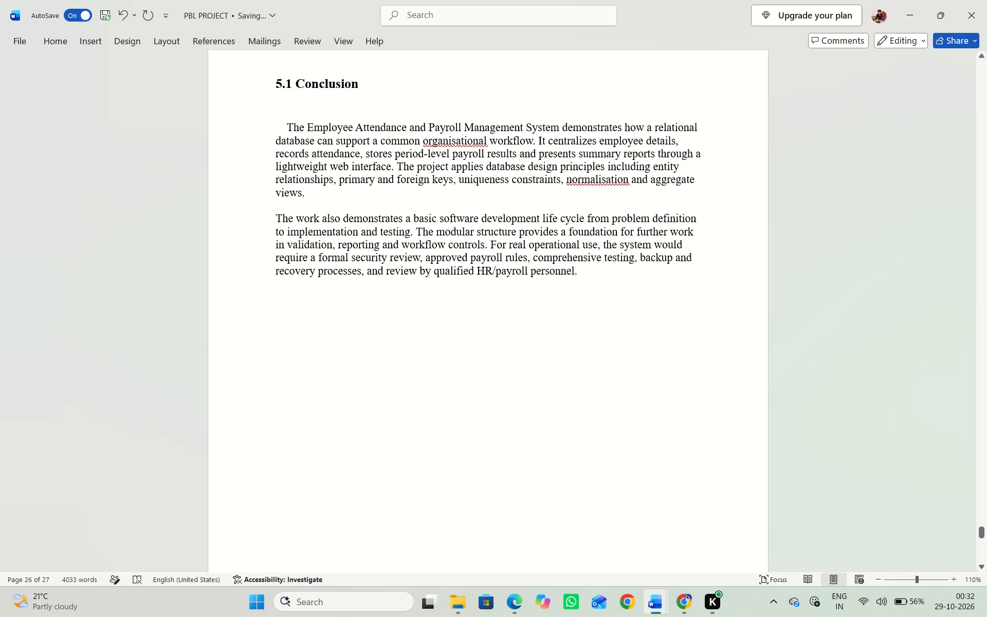
click(454, 141)
key(BackSpace)
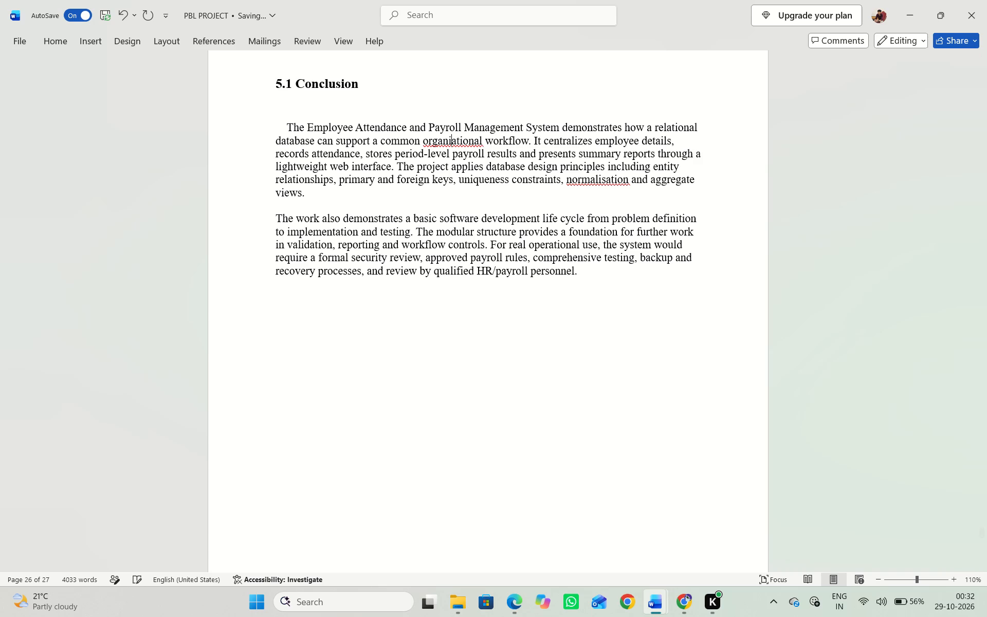
key(z)
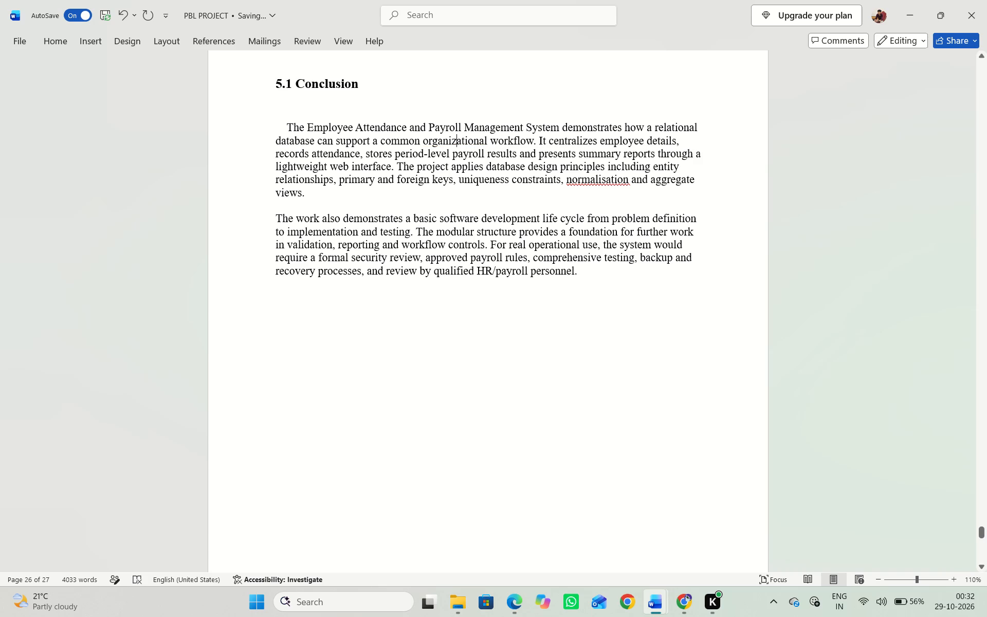
click(606, 181)
key(BackSpace)
key(z)
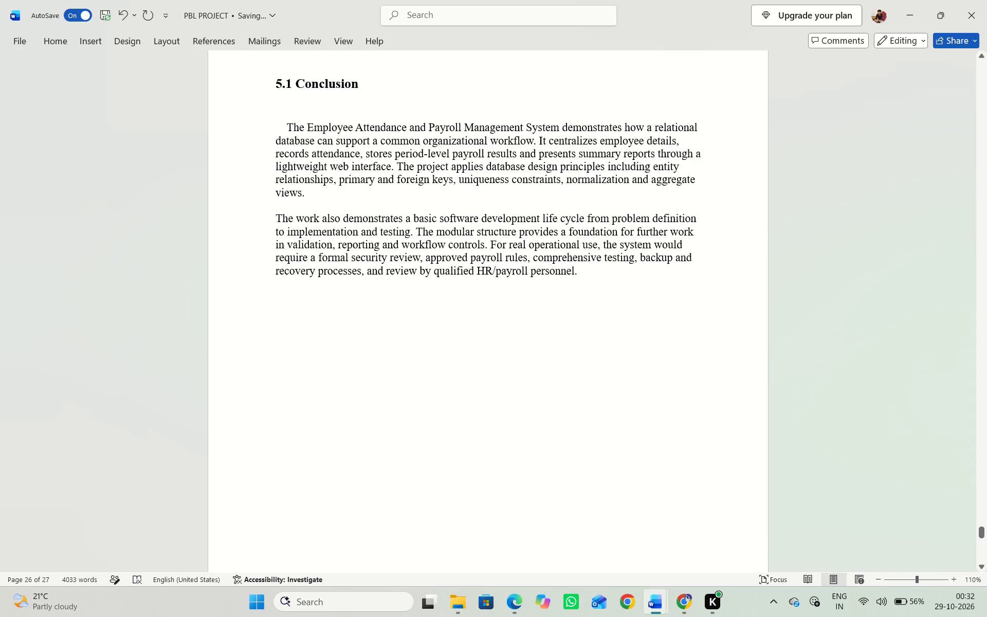
Add two lines after the conclusion text, copy the "5.2 FUTURE SCOPE" heading and its full list from the reference report, and paste them there.
scroll(558, 219, down, 1)
click(586, 235)
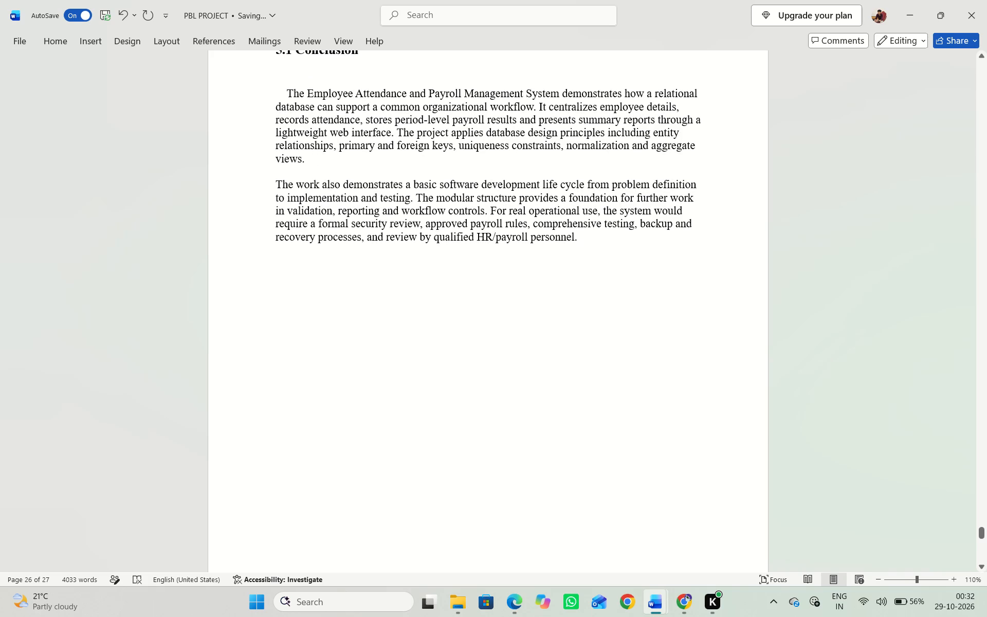
key(Return)
key(Return)
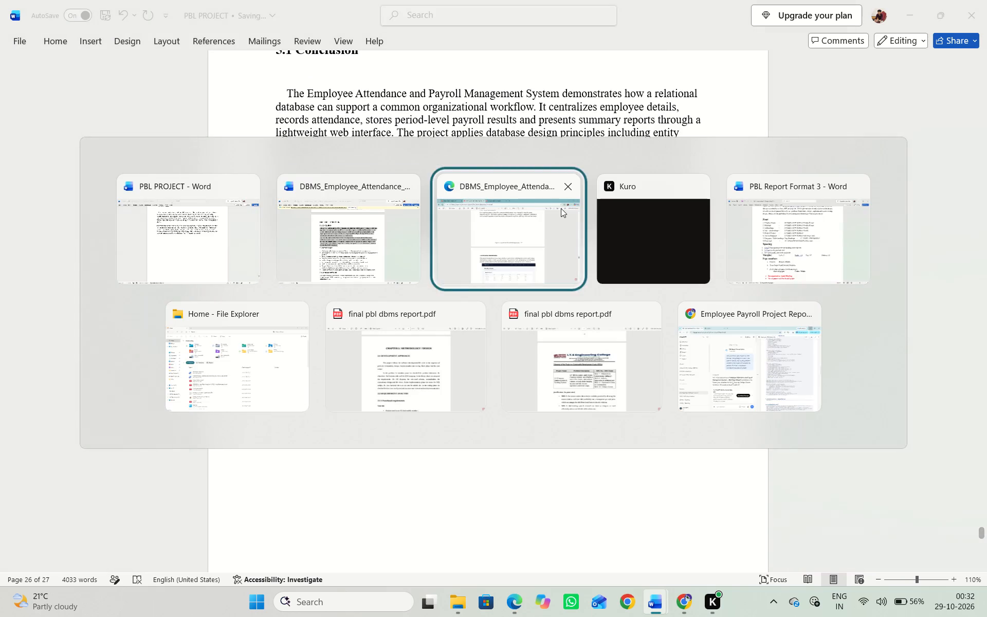
scroll(378, 284, down, 2)
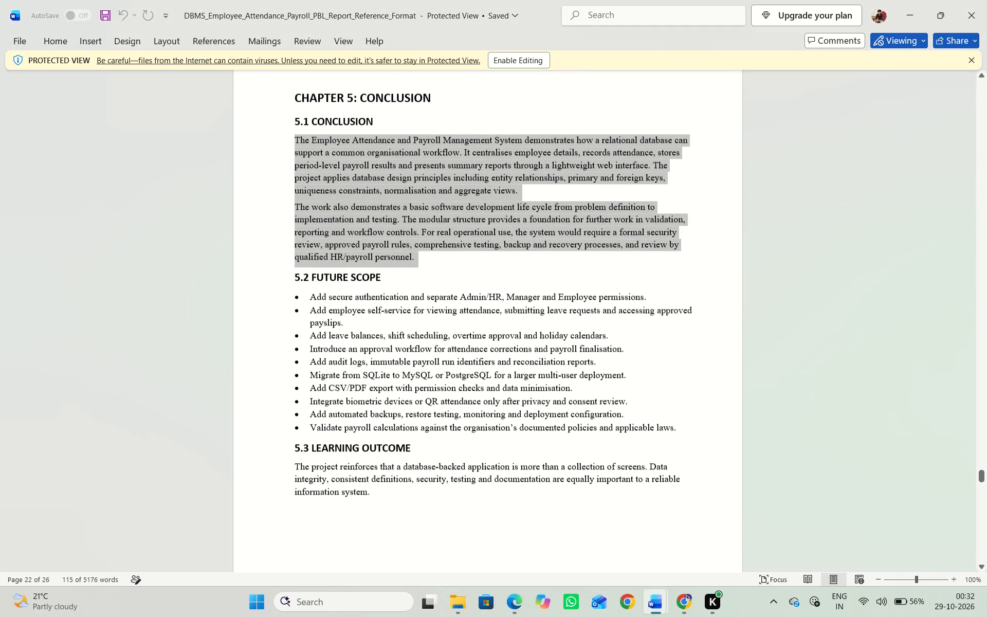
click(290, 270)
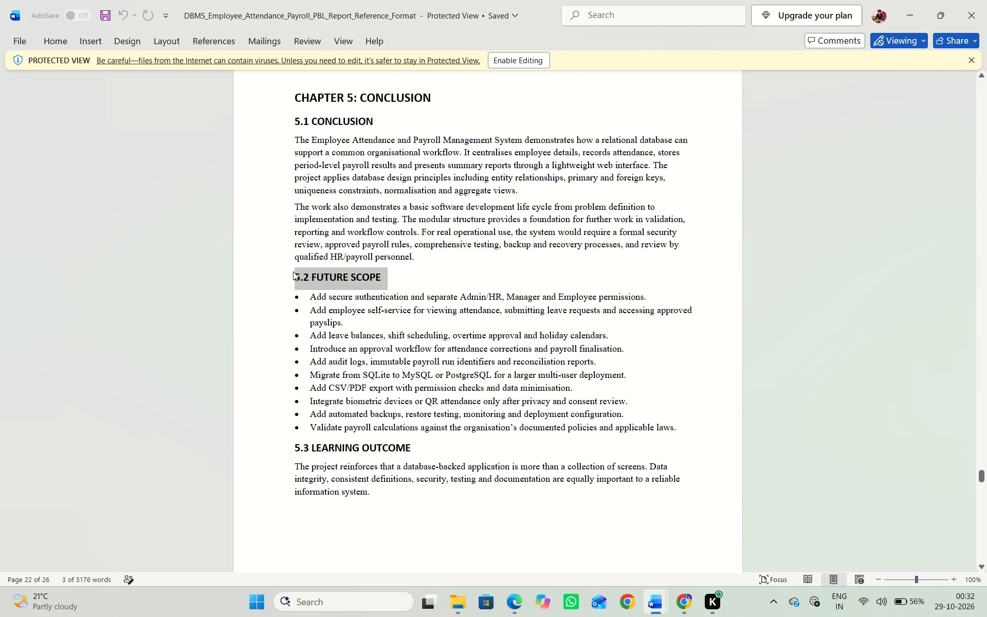
click(293, 271)
drag(293, 271, 361, 432)
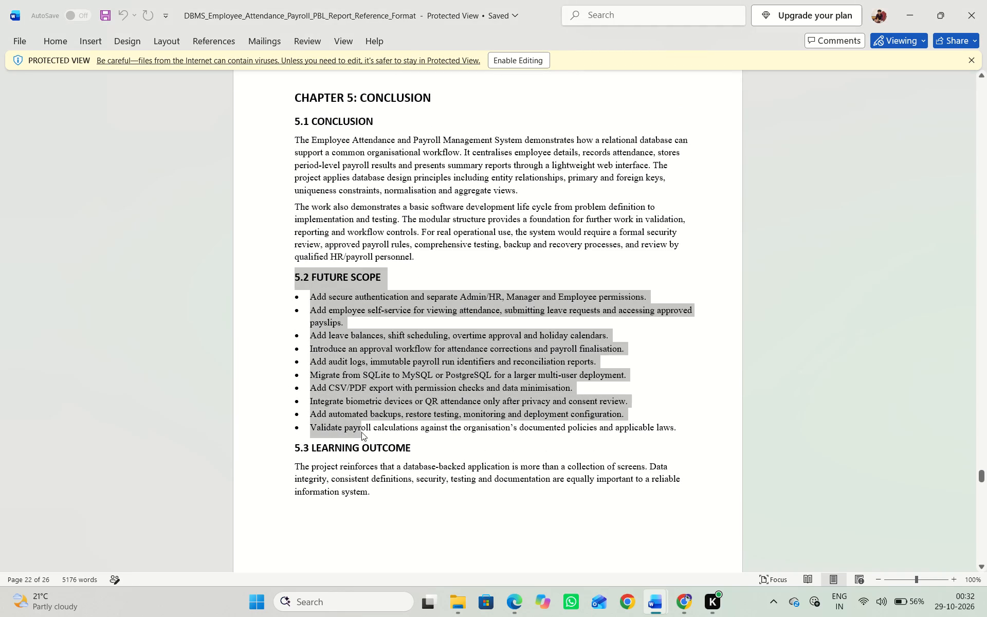
drag(361, 432, 685, 427)
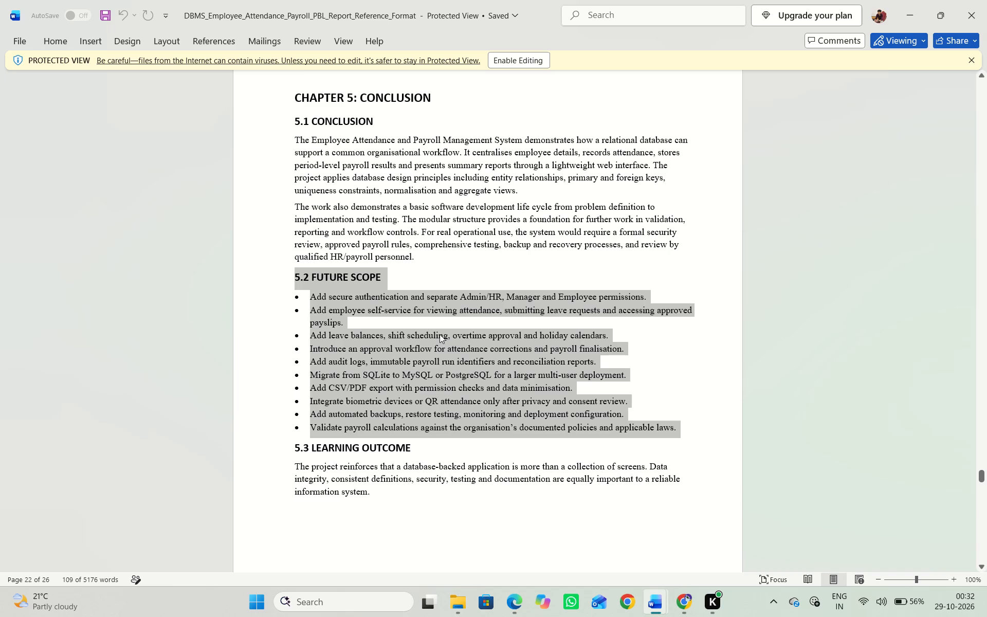
key(ctrl+c)
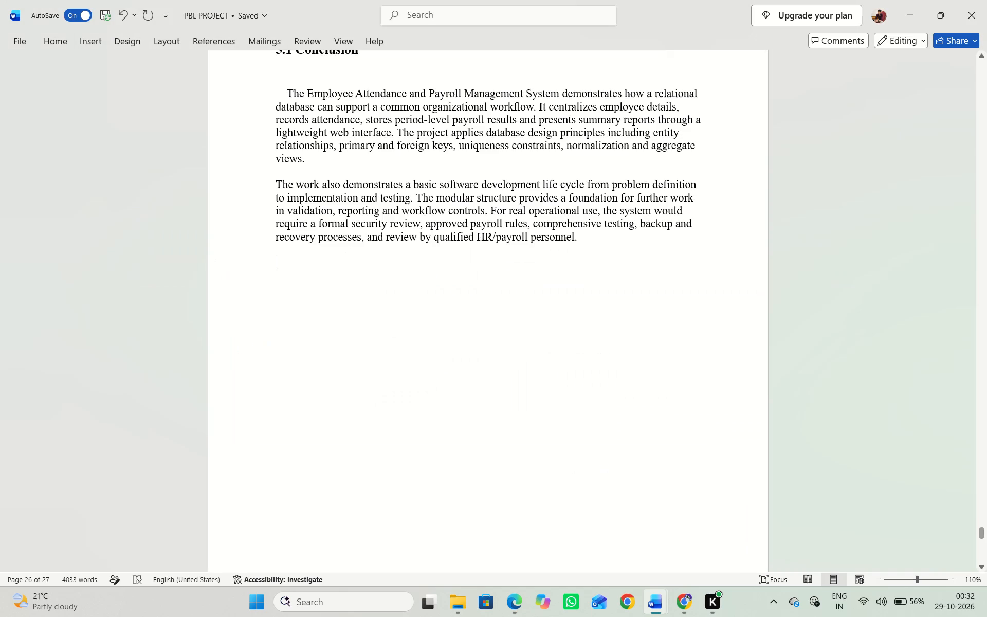
key(ctrl+v)
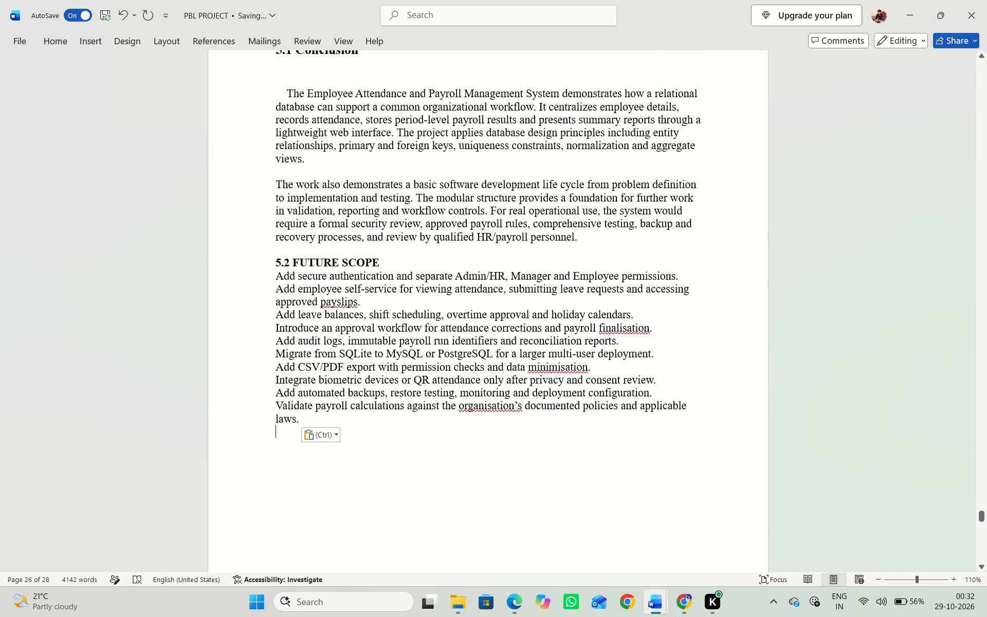
Add one more blank line above the "5.2 FUTURE SCOPE" heading and two blank lines below it.
click(585, 234)
key(Return)
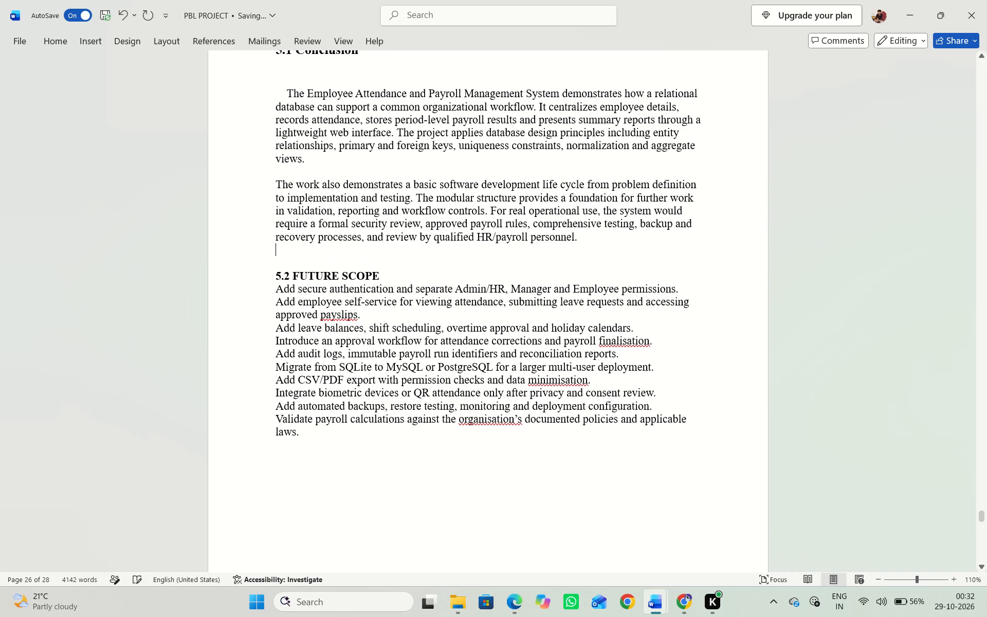
click(387, 274)
key(Return)
key(Return)
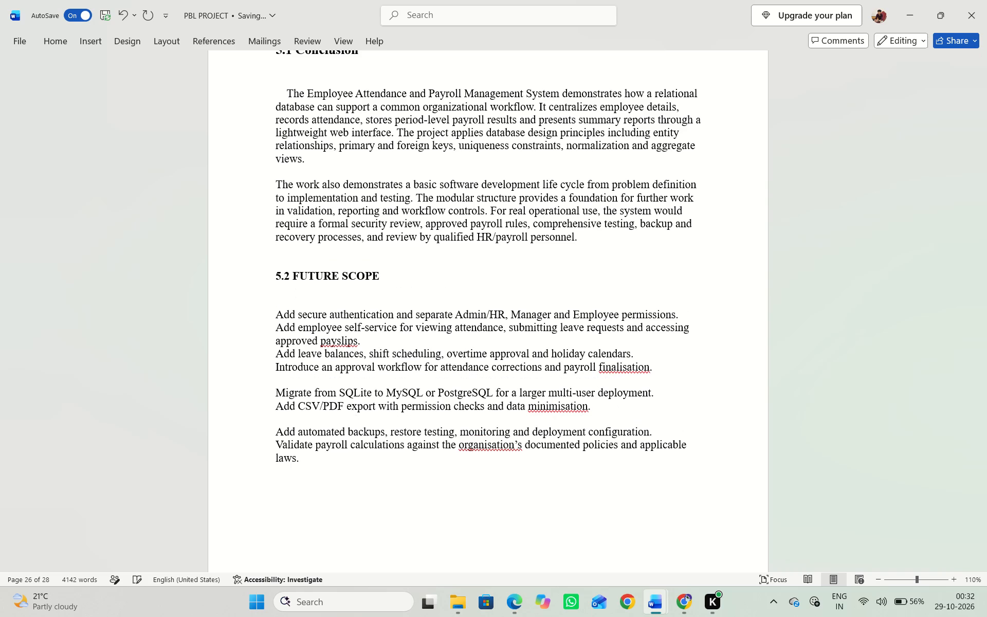
Turn the first three future scope lines, from secure authentication through leave balances and shift scheduling, into bullet points.
click(278, 318)
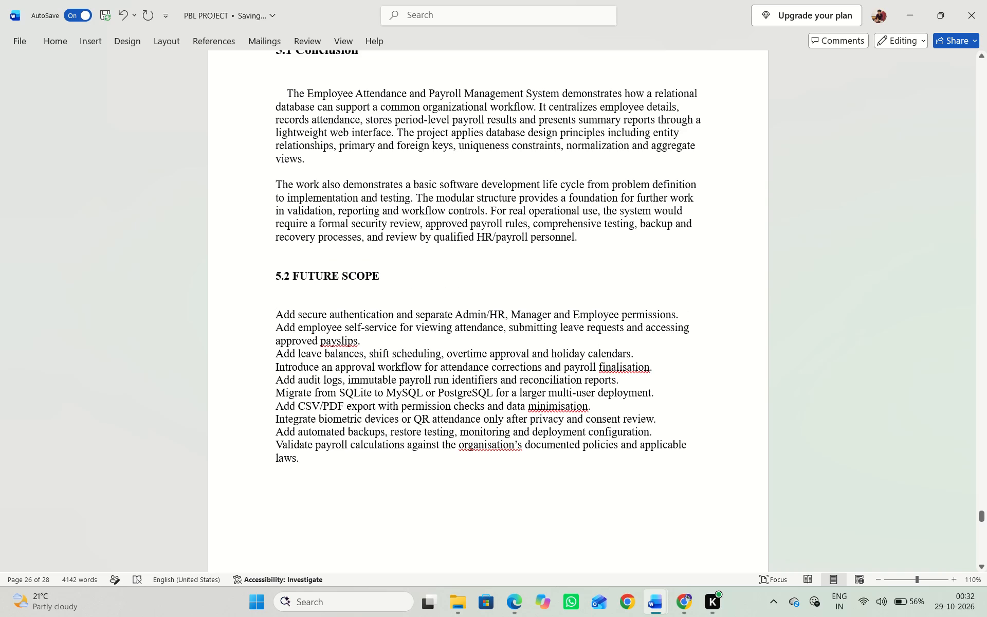
click(63, 39)
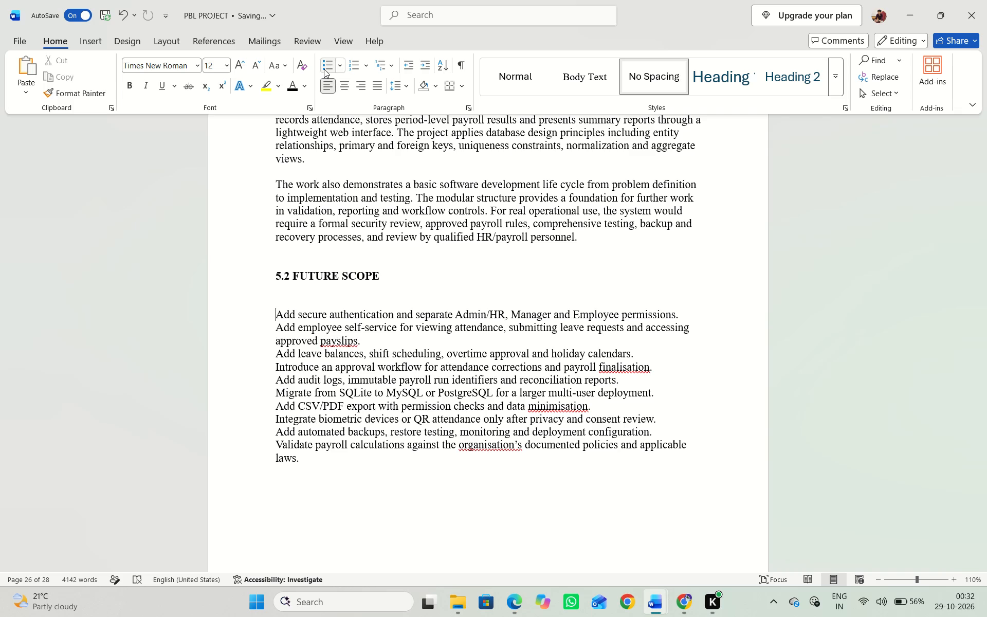
click(324, 69)
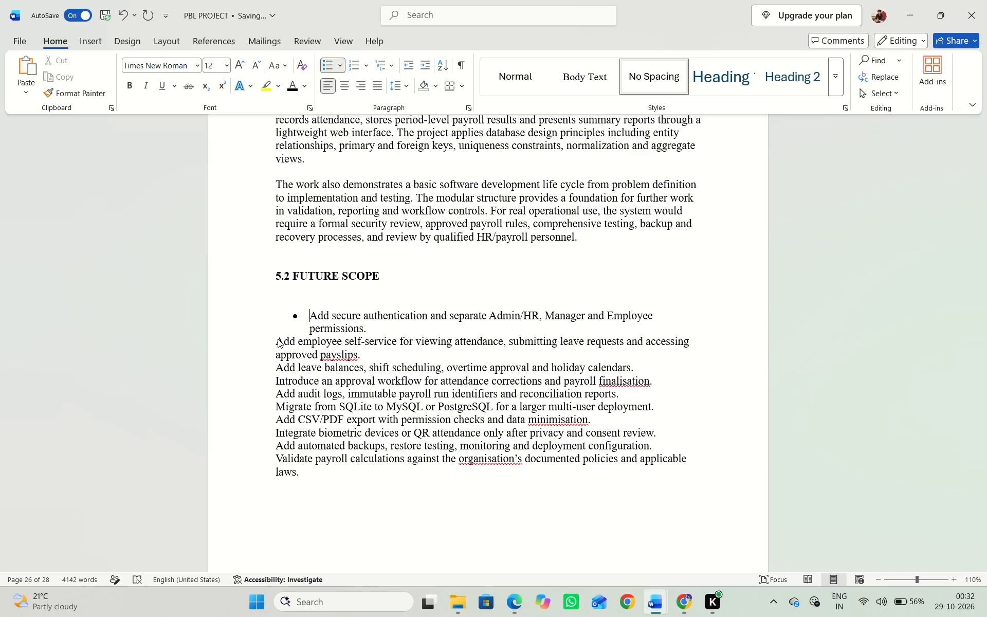
click(278, 339)
click(278, 339)
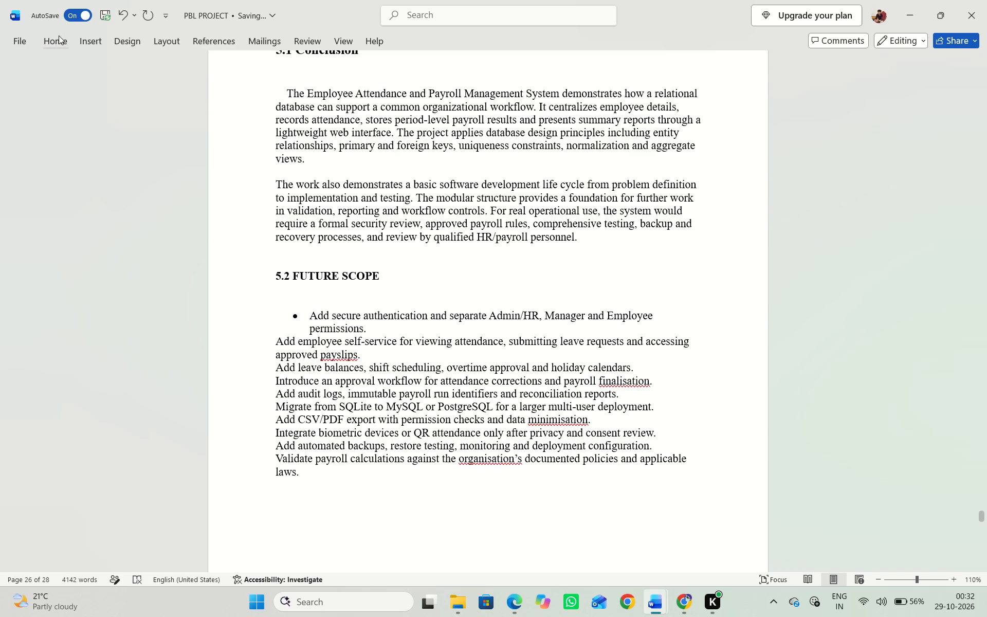
click(59, 35)
click(329, 64)
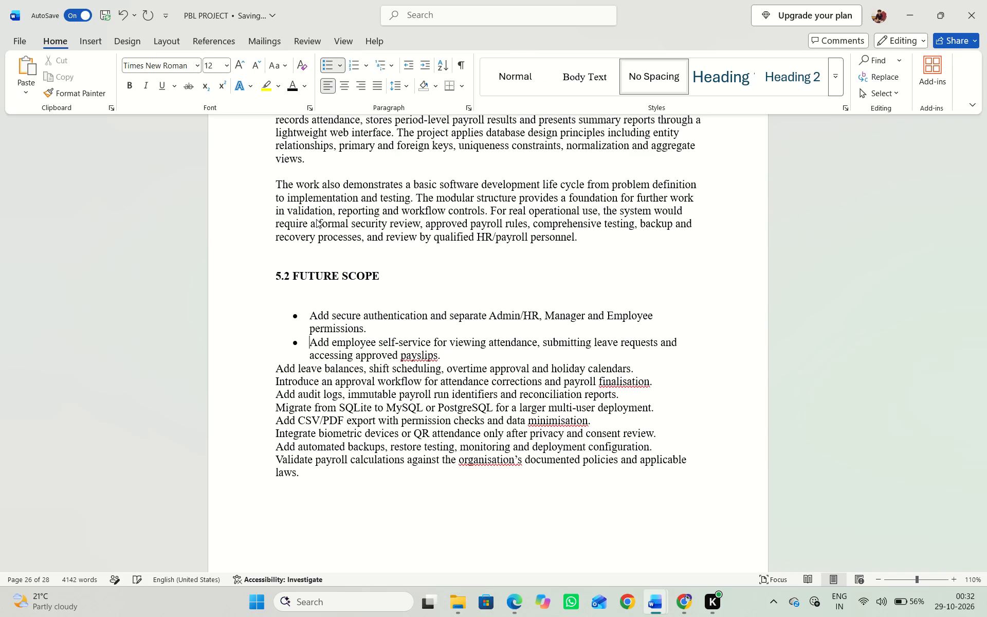
click(275, 369)
click(278, 369)
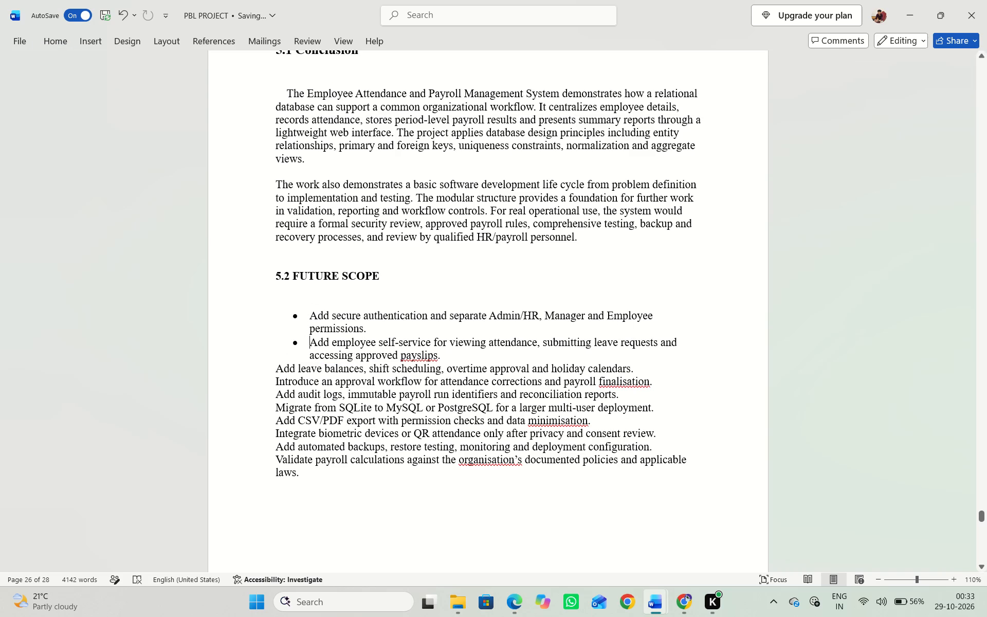
click(65, 43)
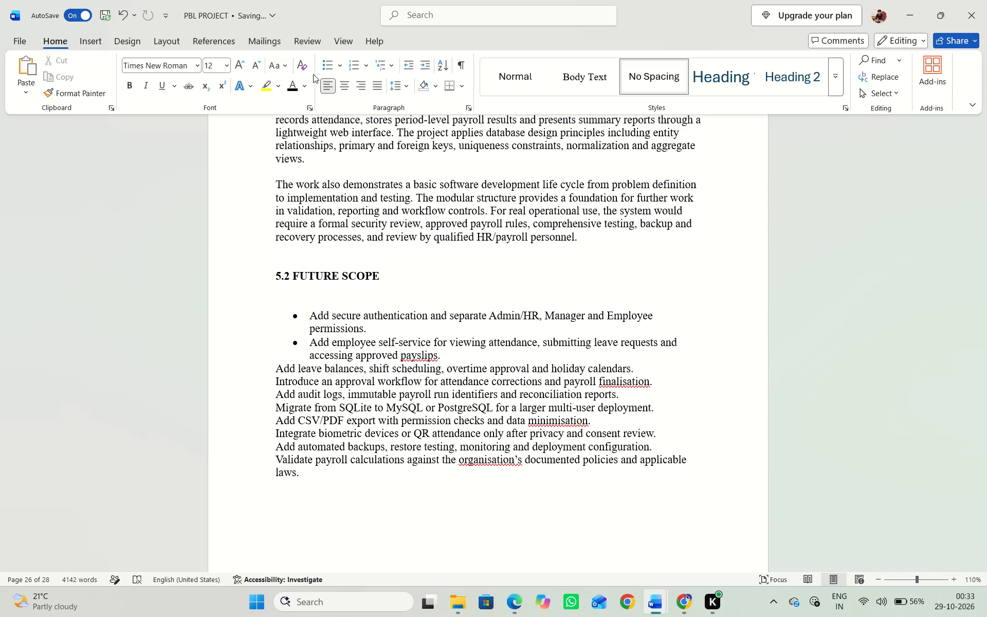
click(330, 67)
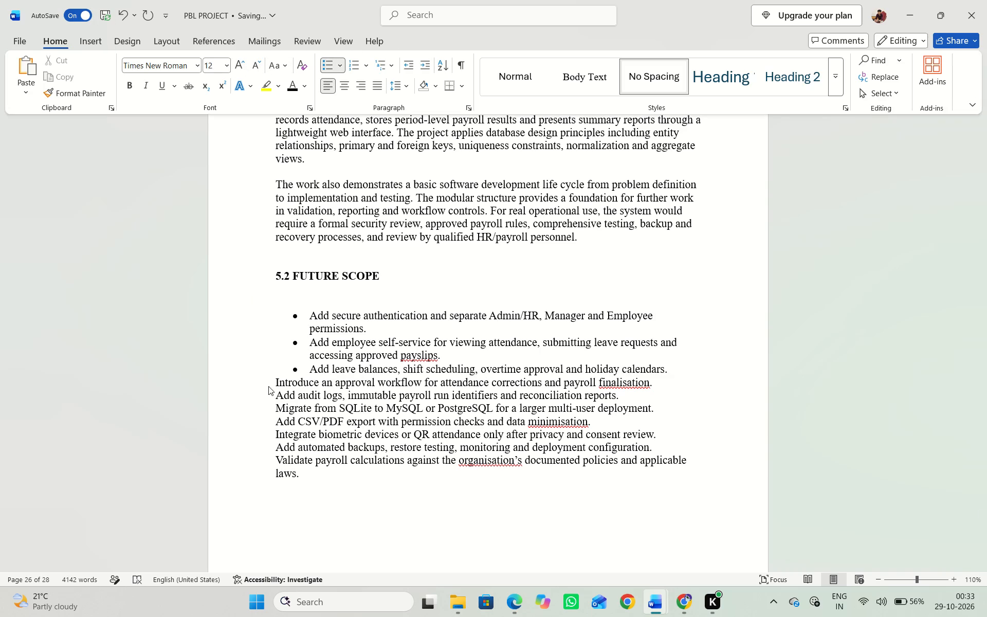
Apply bullets to the future scope lines on the approval workflow, audit logs and migration from SQLite to MySQL or PostgreSQL.
click(276, 382)
click(276, 382)
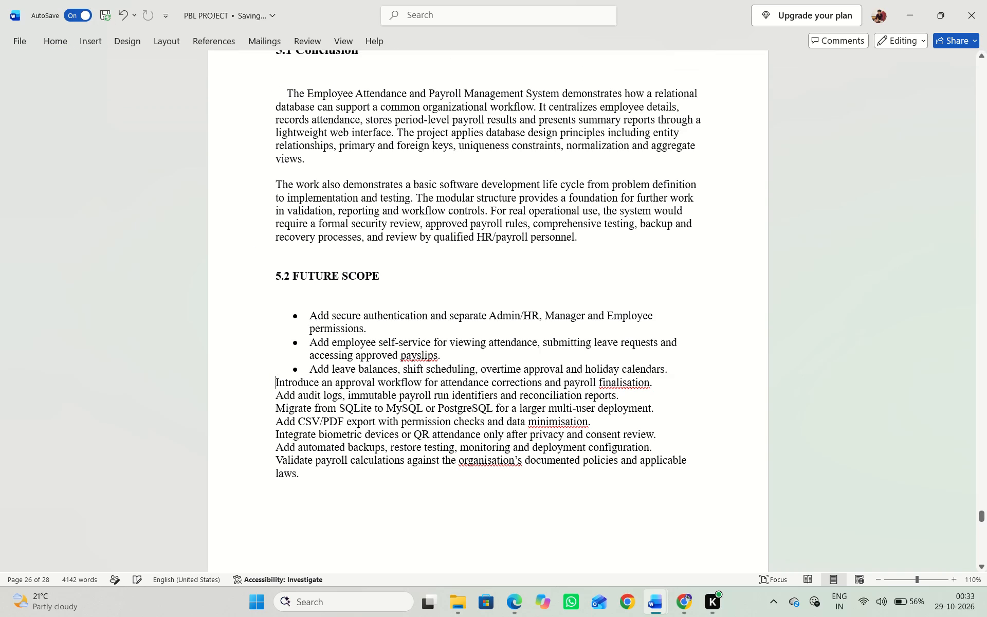
click(65, 41)
click(327, 72)
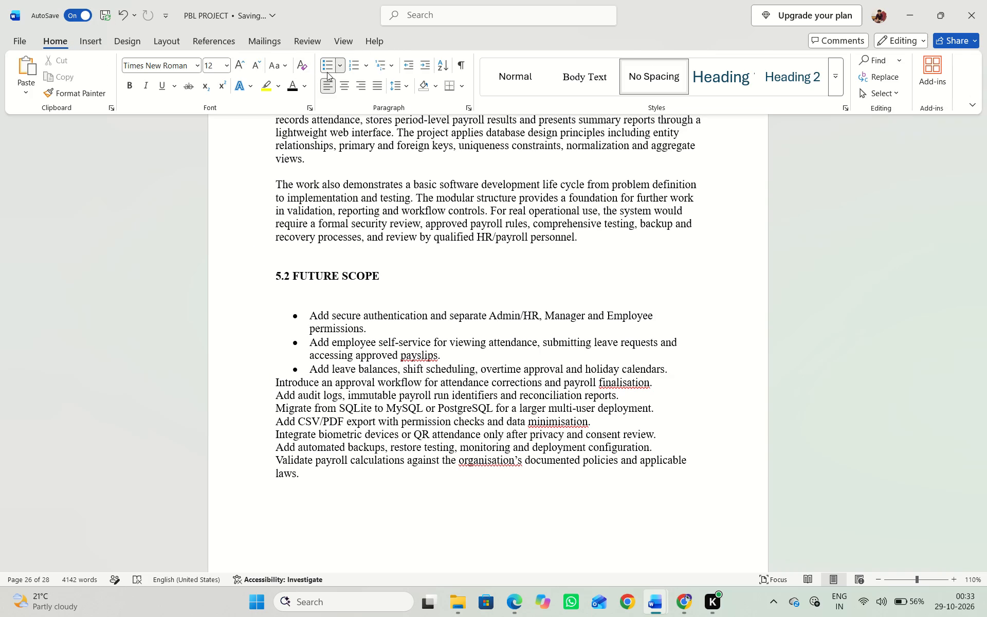
click(278, 395)
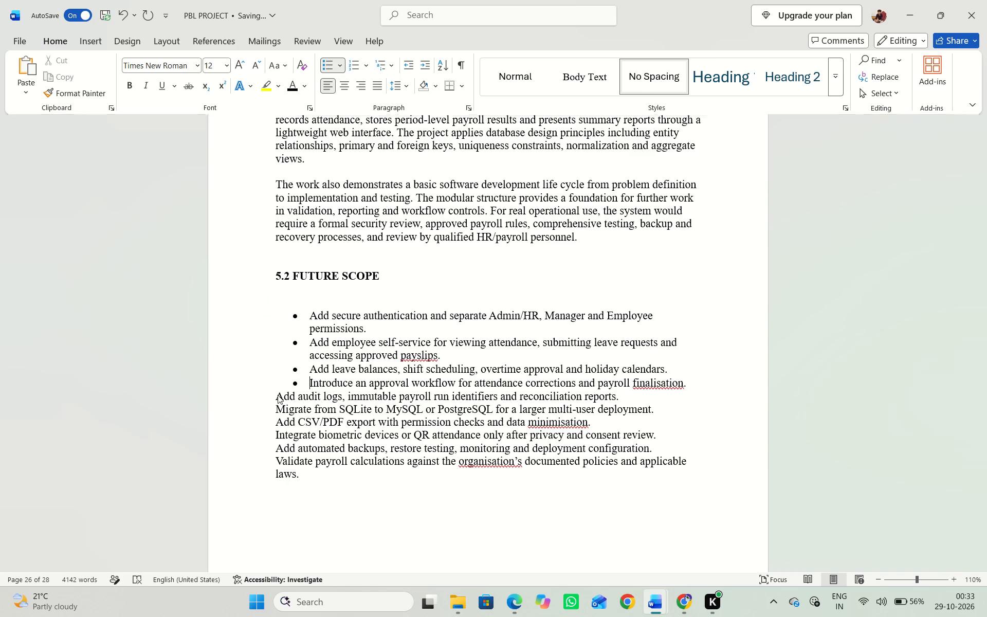
click(277, 394)
click(51, 46)
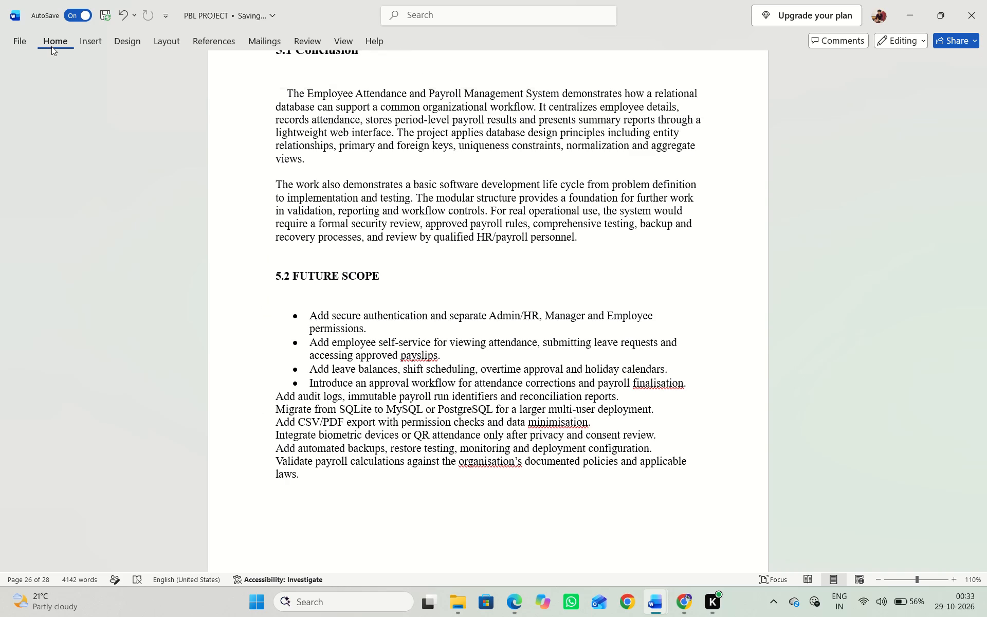
click(328, 67)
scroll(328, 75, down, 5)
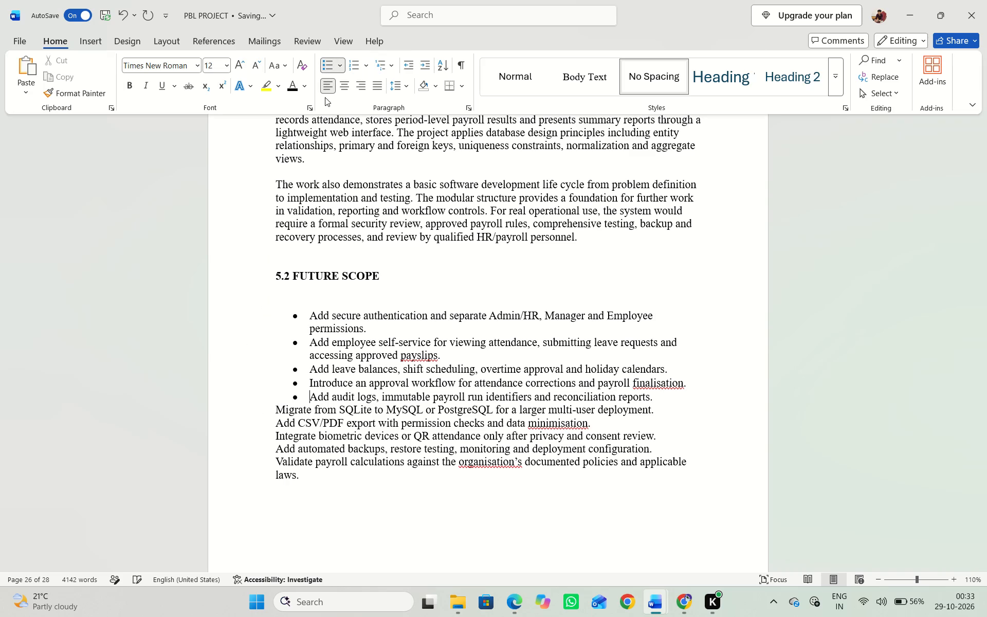
scroll(312, 316, down, 5)
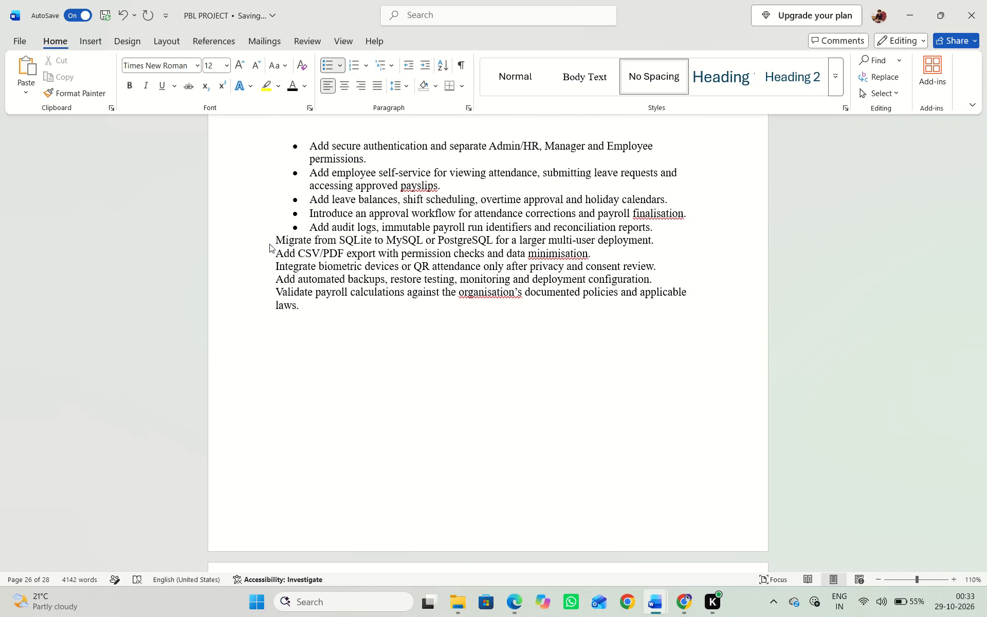
click(276, 241)
click(277, 241)
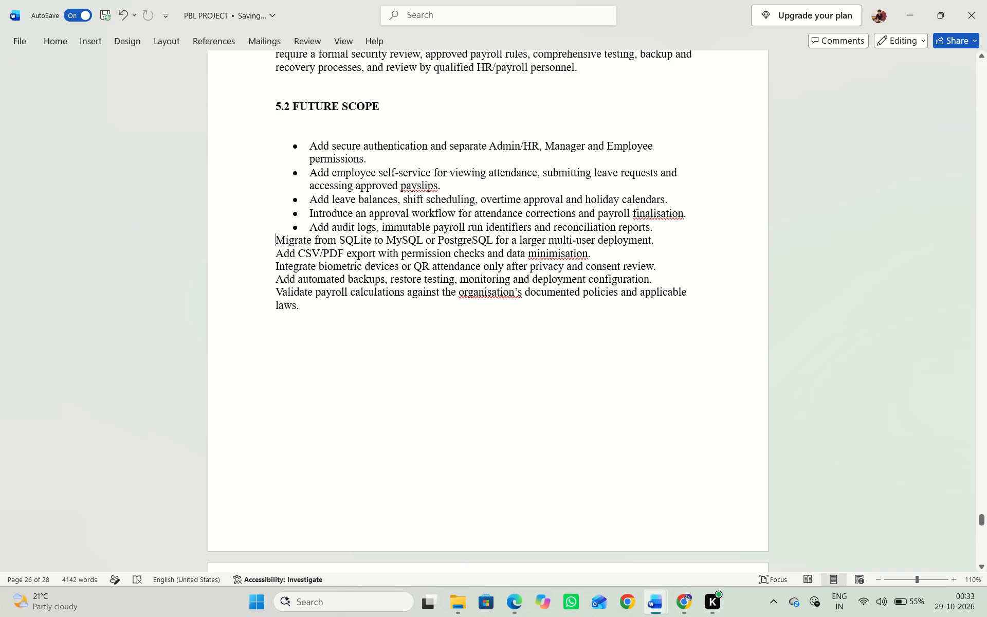
click(70, 40)
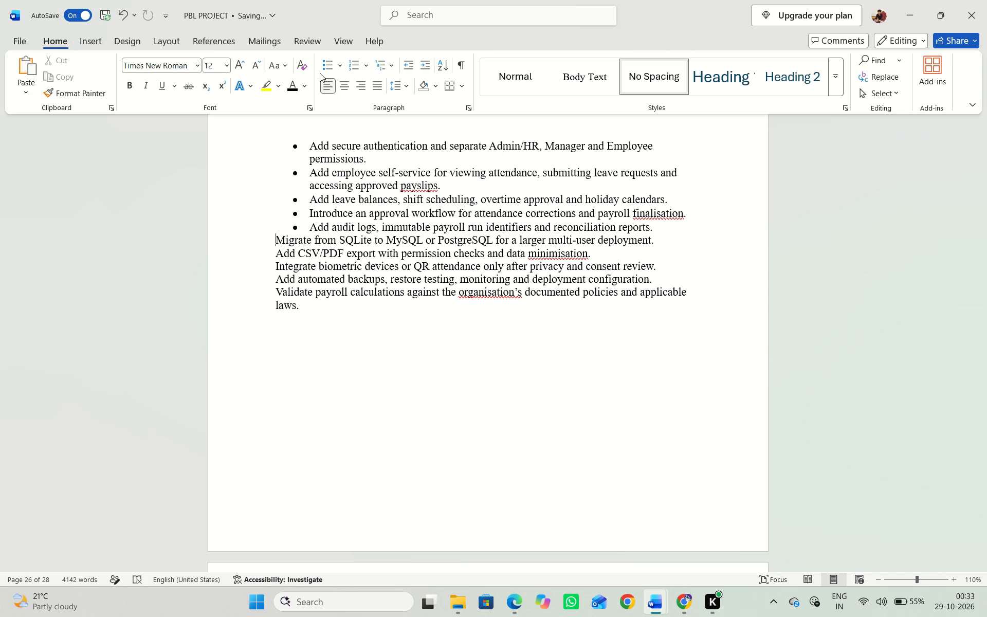
click(328, 69)
Apply bullets to the future scope lines on CSV/PDF export and on biometric devices or QR attendance.
scroll(294, 212, down, 1)
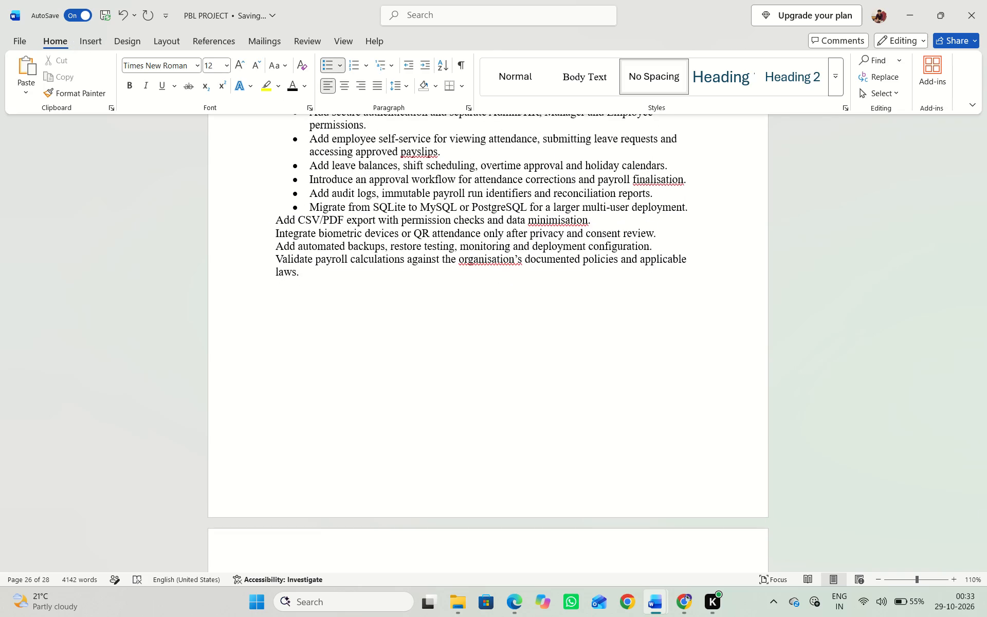
click(277, 219)
click(277, 219)
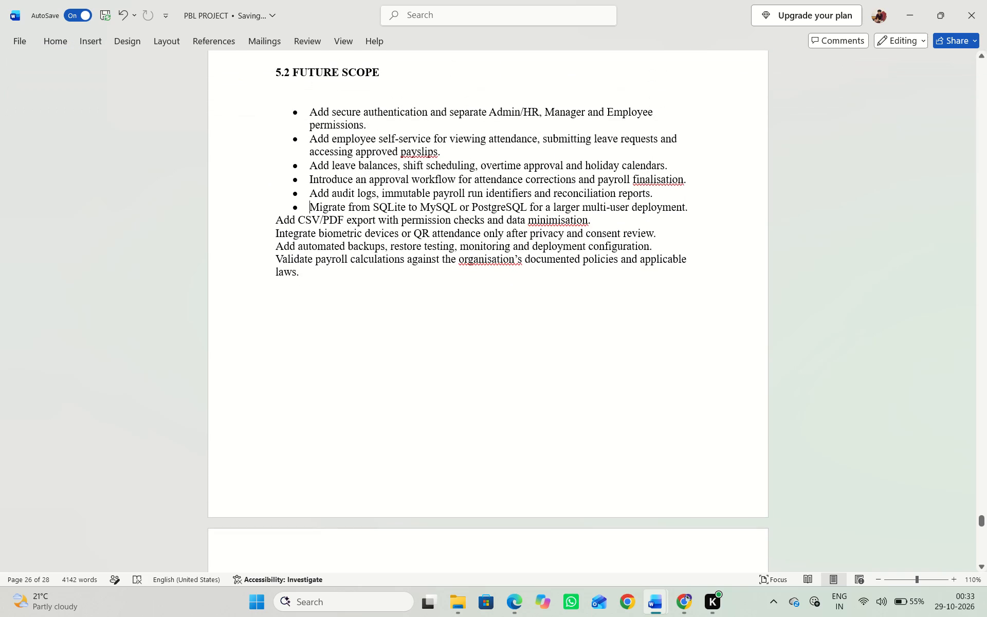
click(62, 38)
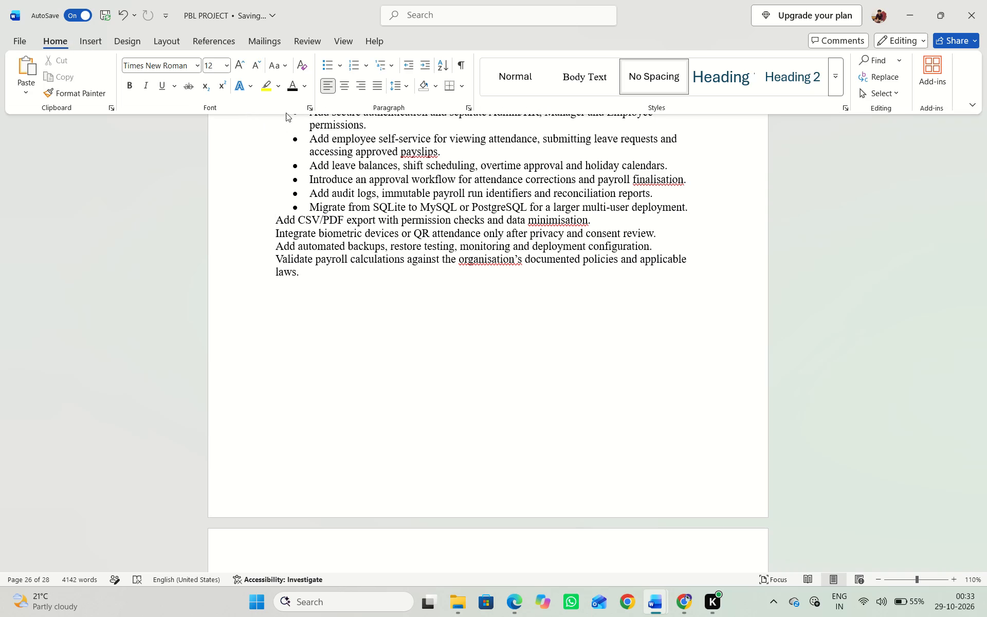
click(326, 71)
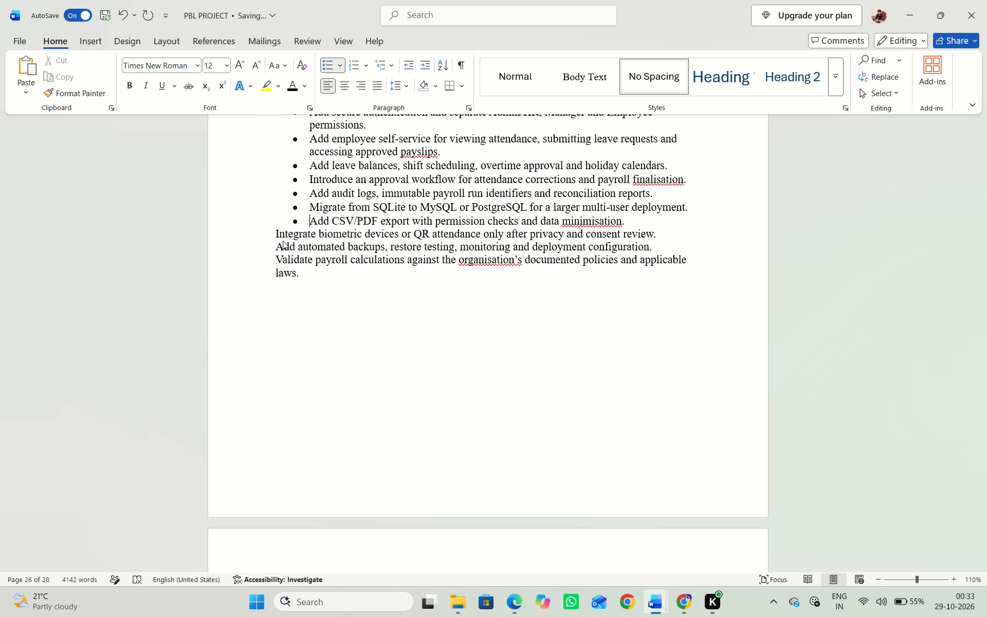
click(275, 231)
click(275, 231)
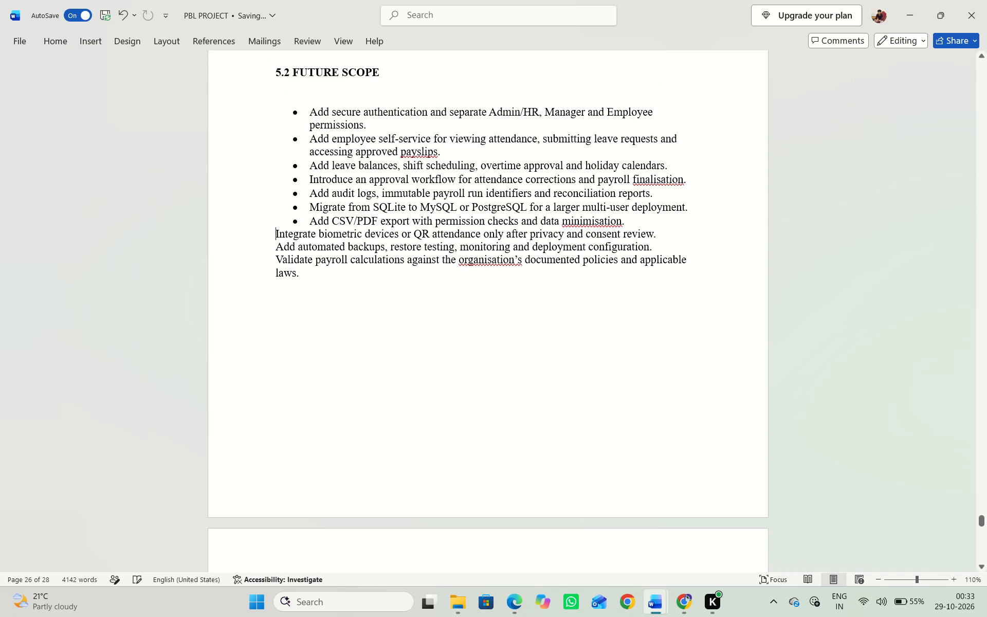
click(66, 40)
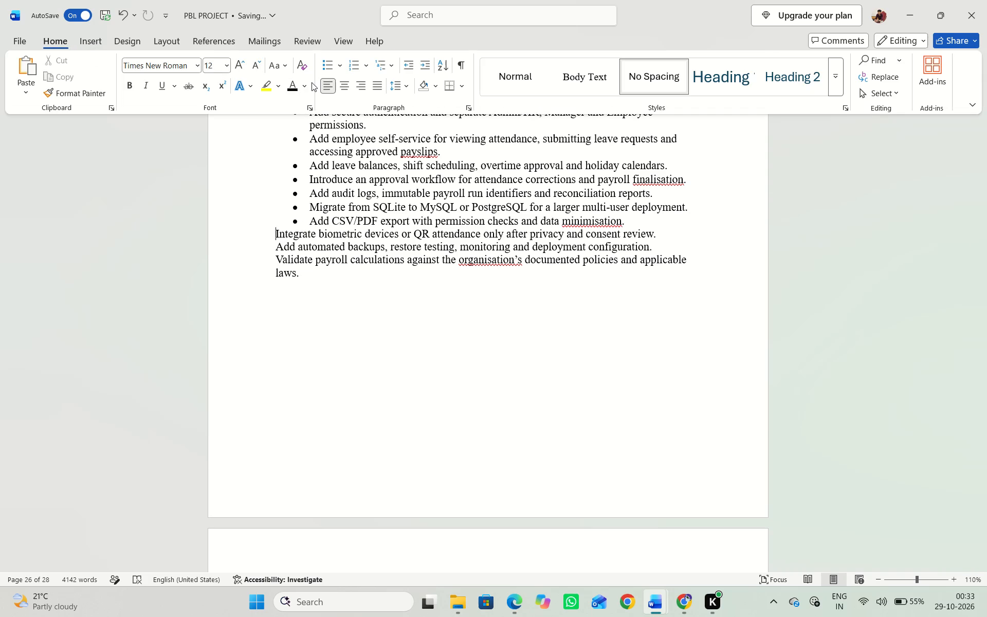
click(330, 60)
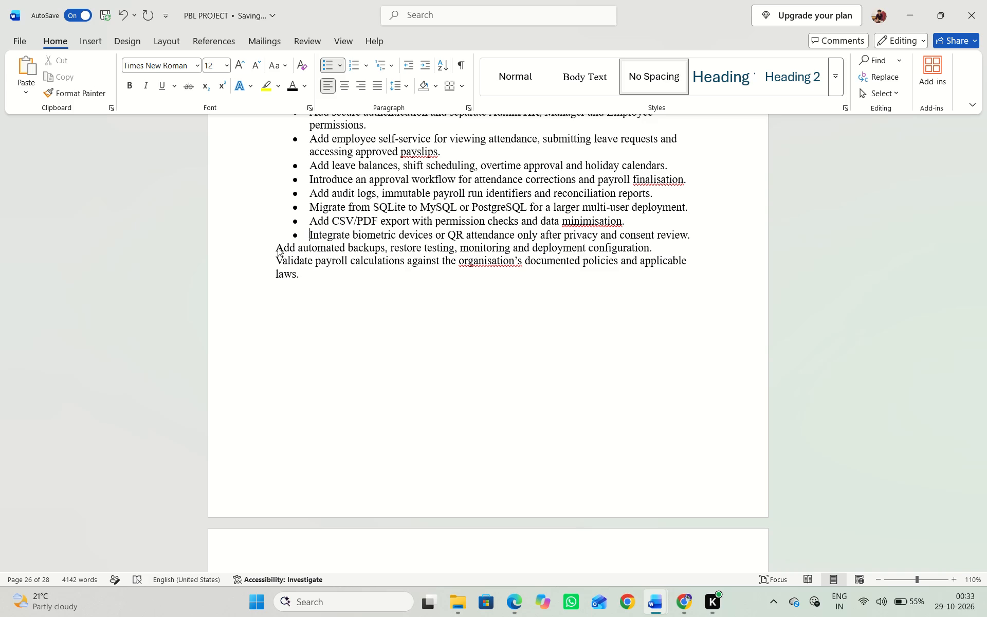
Apply bullets to the last two future scope lines, on automated backups and on validating payroll calculations.
click(277, 247)
click(277, 247)
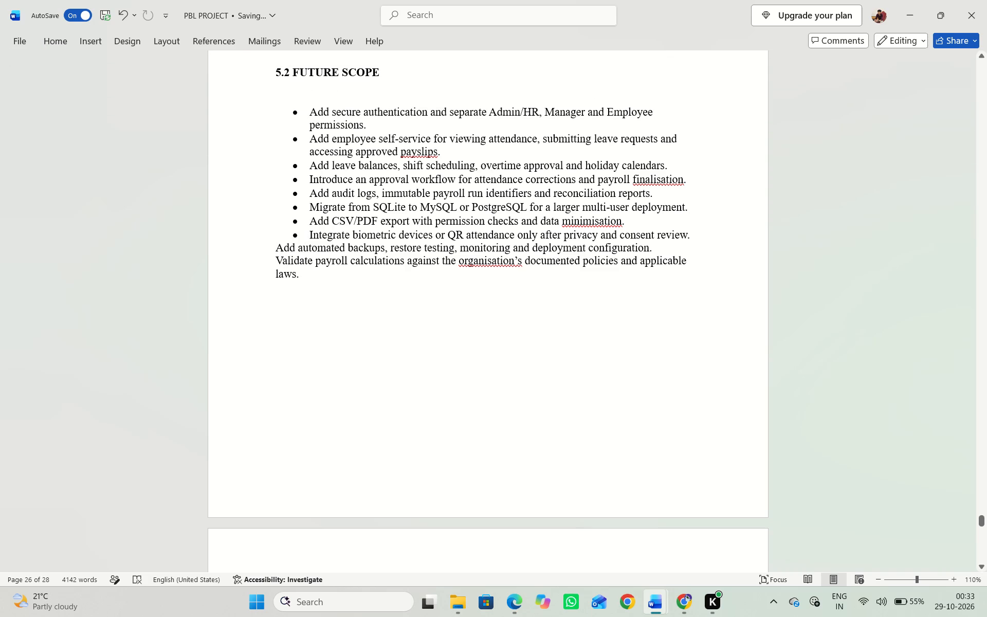
click(59, 46)
click(331, 62)
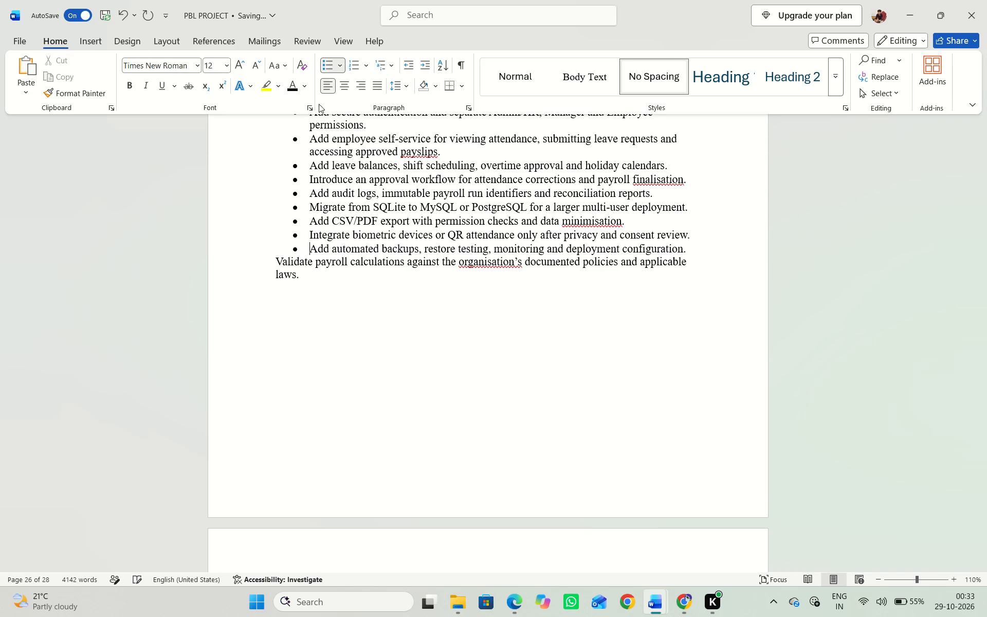
scroll(308, 130, down, 2)
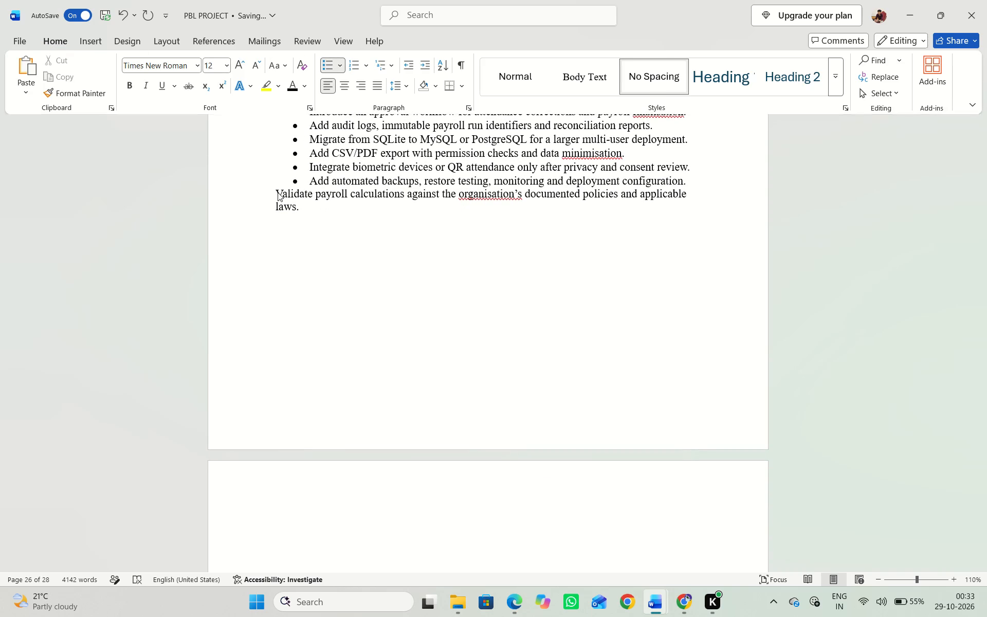
click(278, 192)
click(278, 192)
click(63, 39)
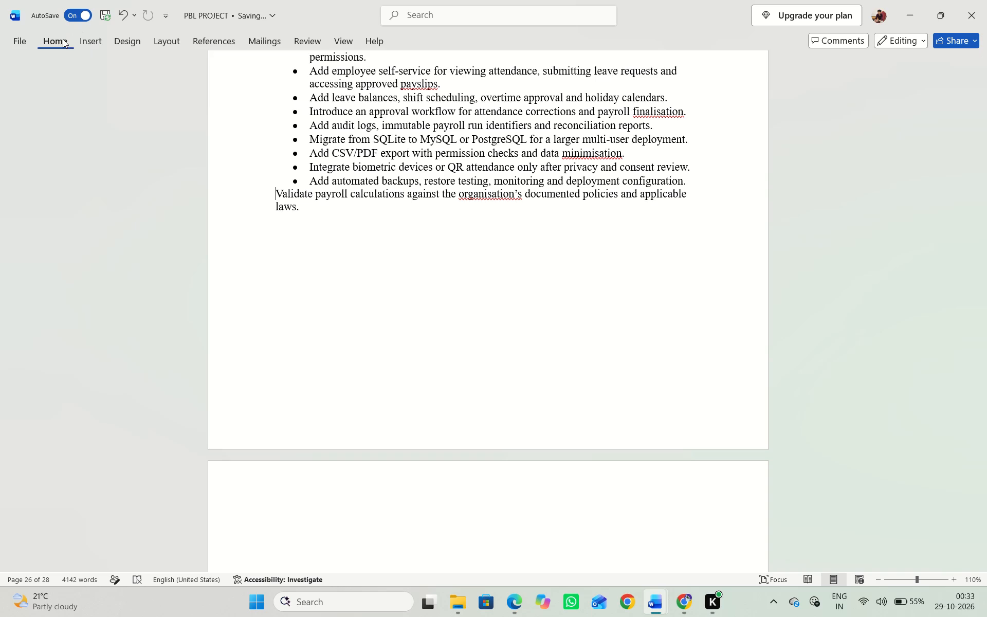
click(328, 71)
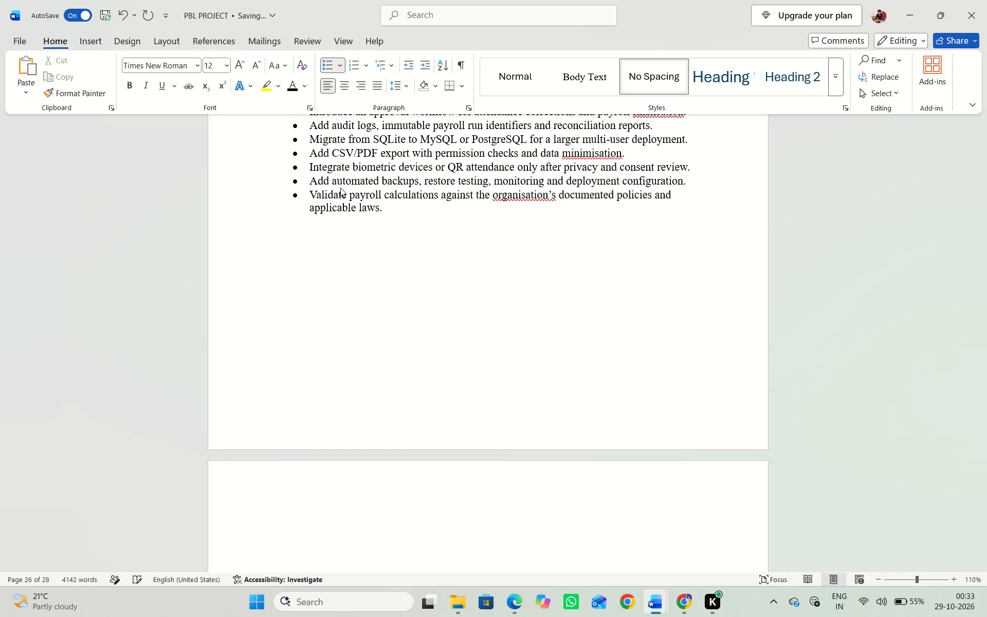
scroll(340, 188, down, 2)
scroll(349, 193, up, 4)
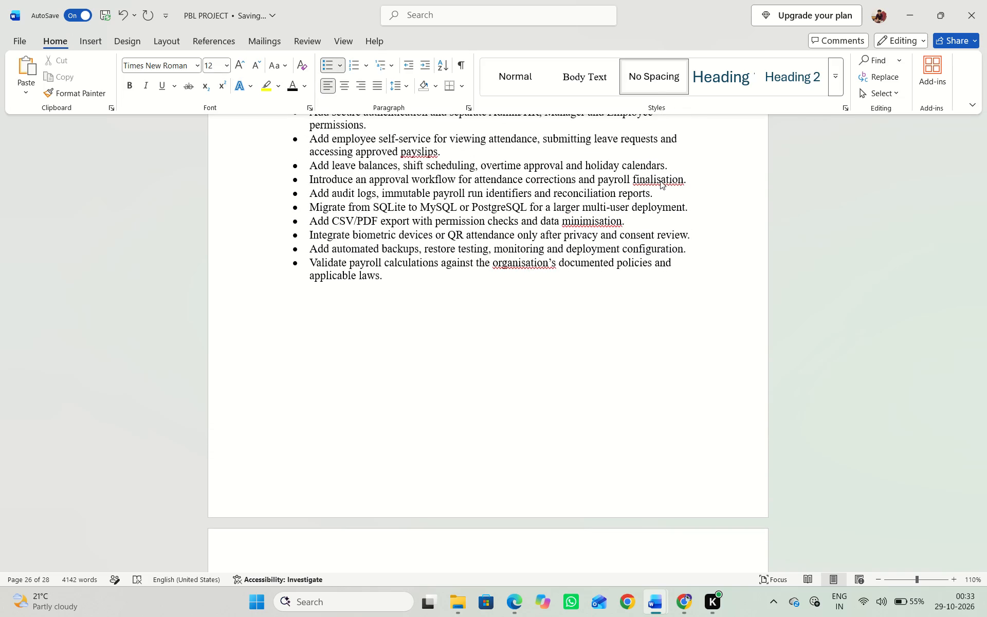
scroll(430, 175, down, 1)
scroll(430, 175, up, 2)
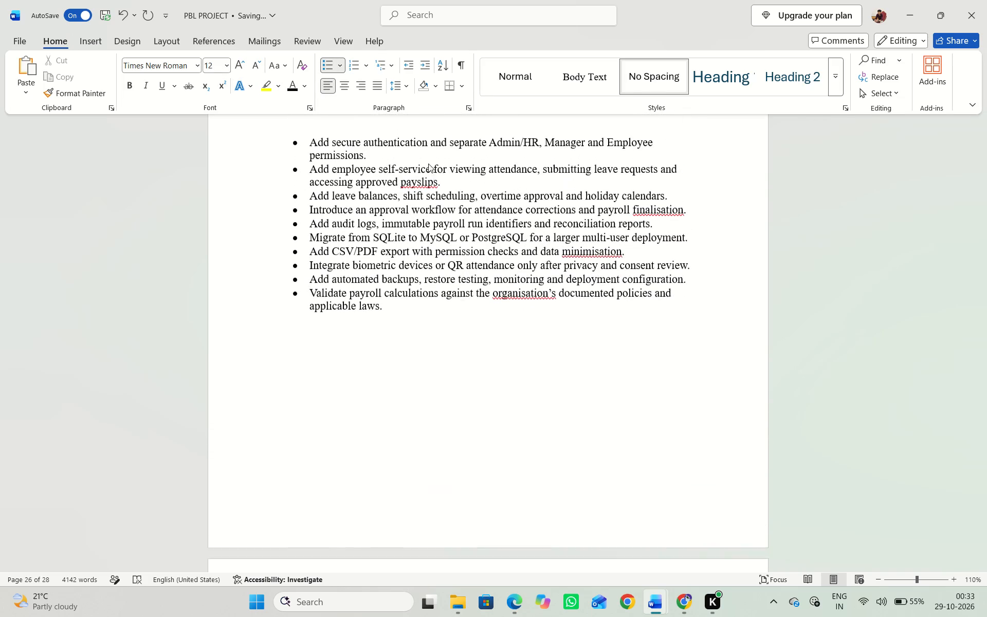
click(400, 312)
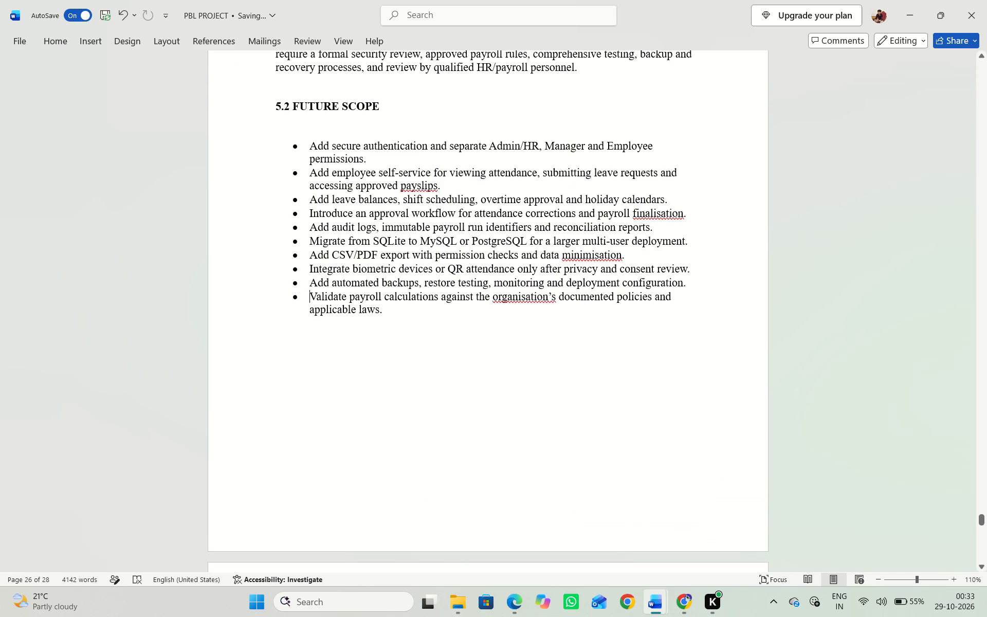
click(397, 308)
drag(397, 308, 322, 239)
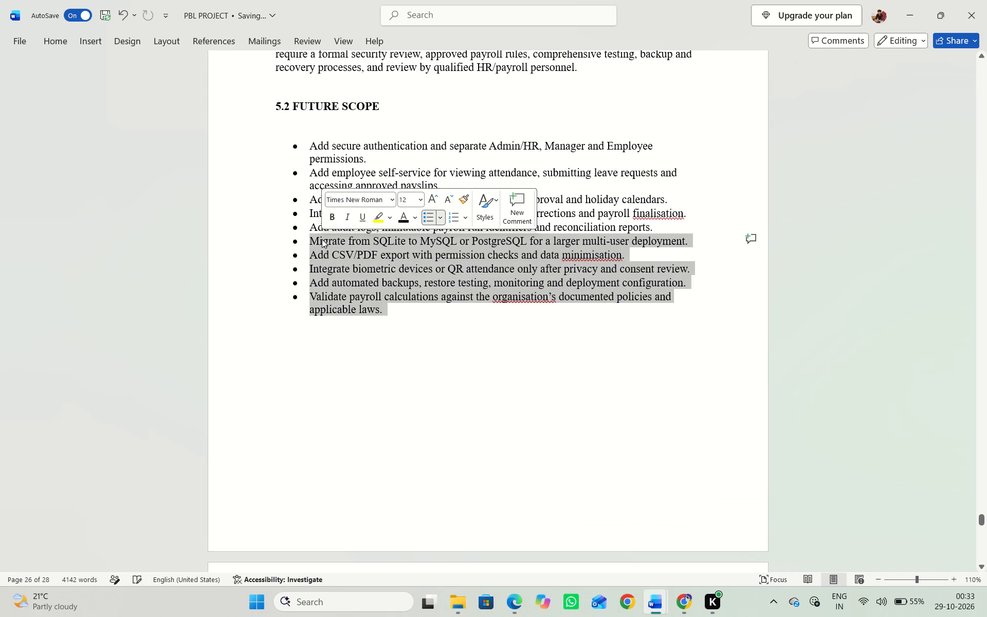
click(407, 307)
Set the "5.2 FUTURE SCOPE" heading's font size to 14.
scroll(382, 238, up, 2)
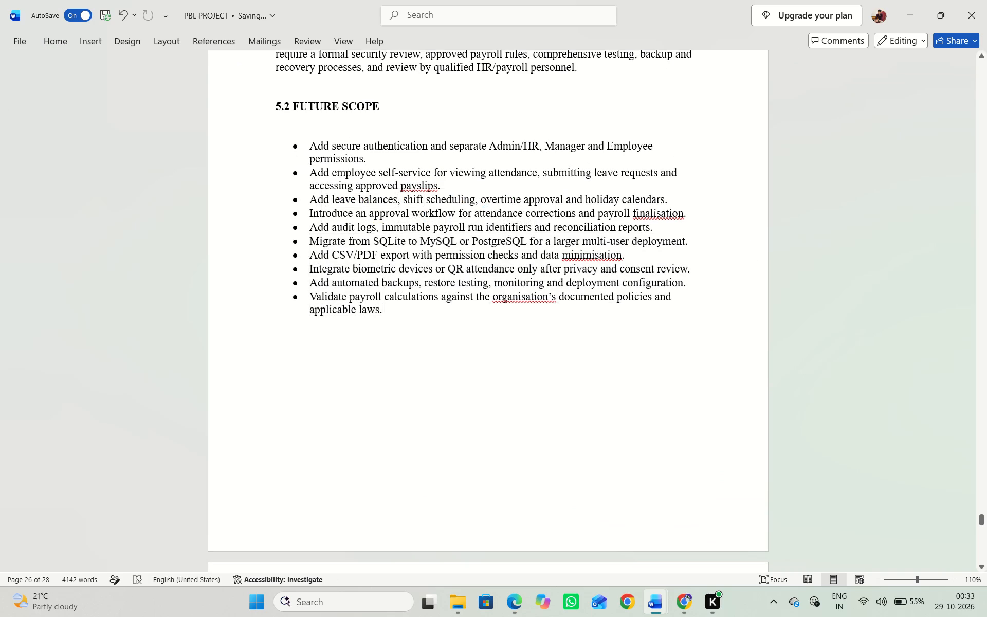
scroll(382, 237, up, 2)
drag(386, 241, 269, 244)
click(349, 203)
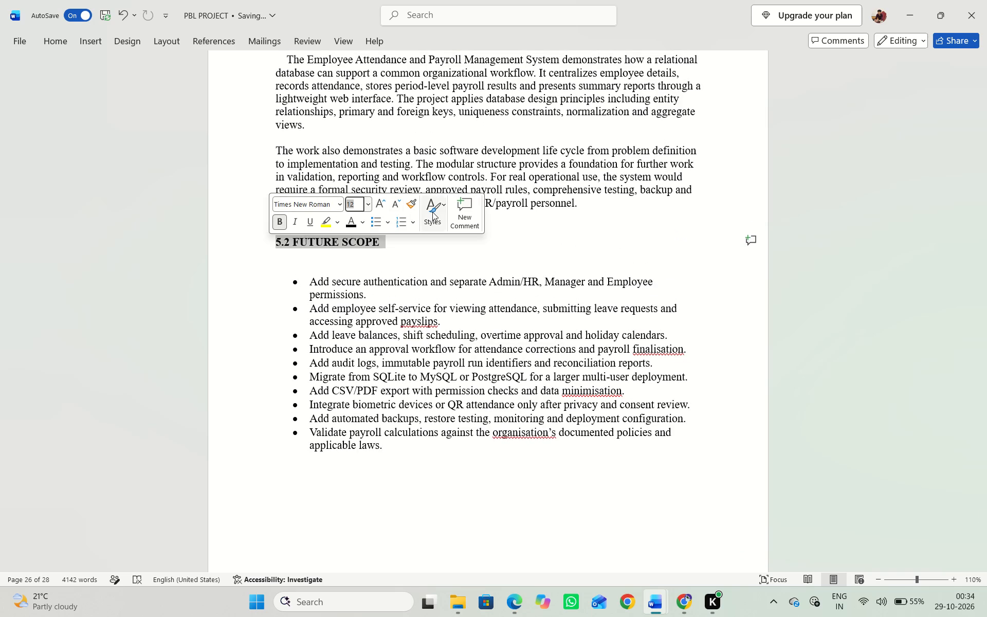
key(1)
key(4)
key(Return)
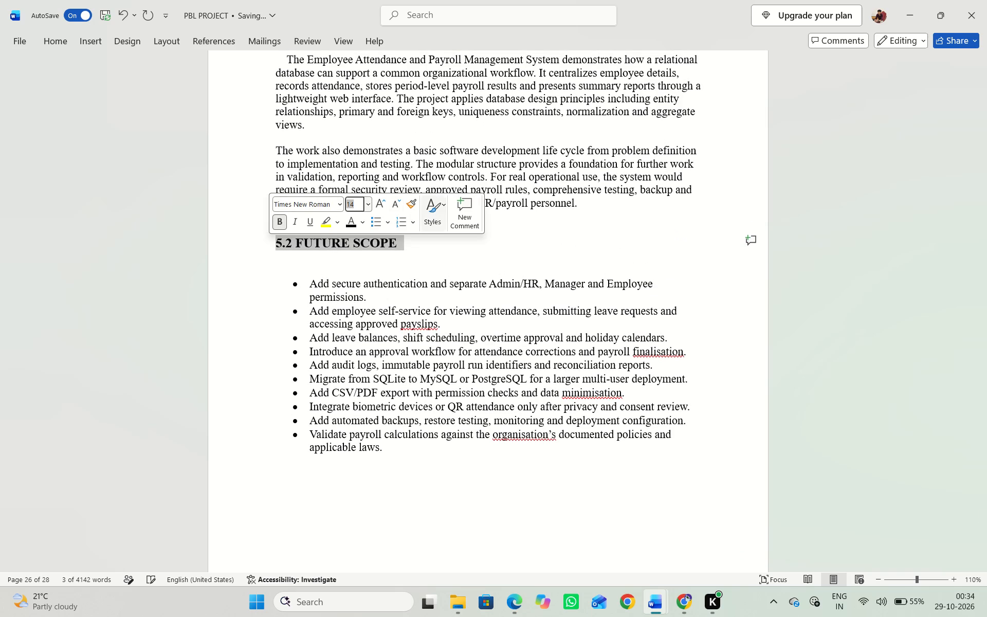
Copy the "5.3 LEARNING OUTCOME" heading from the reference report and paste it below the future scope list, leaving a blank line between.
click(406, 237)
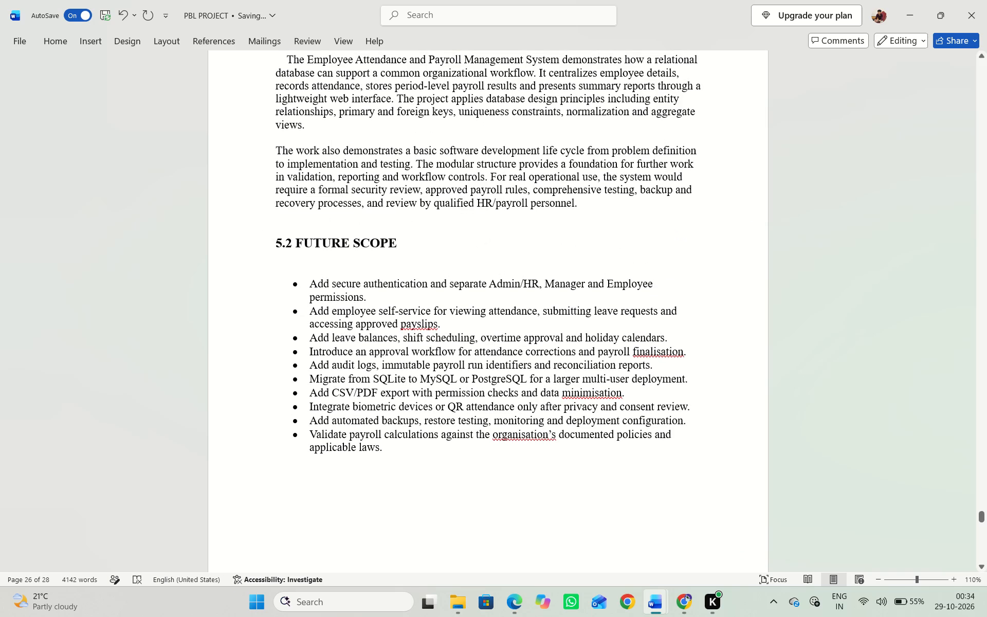
click(385, 452)
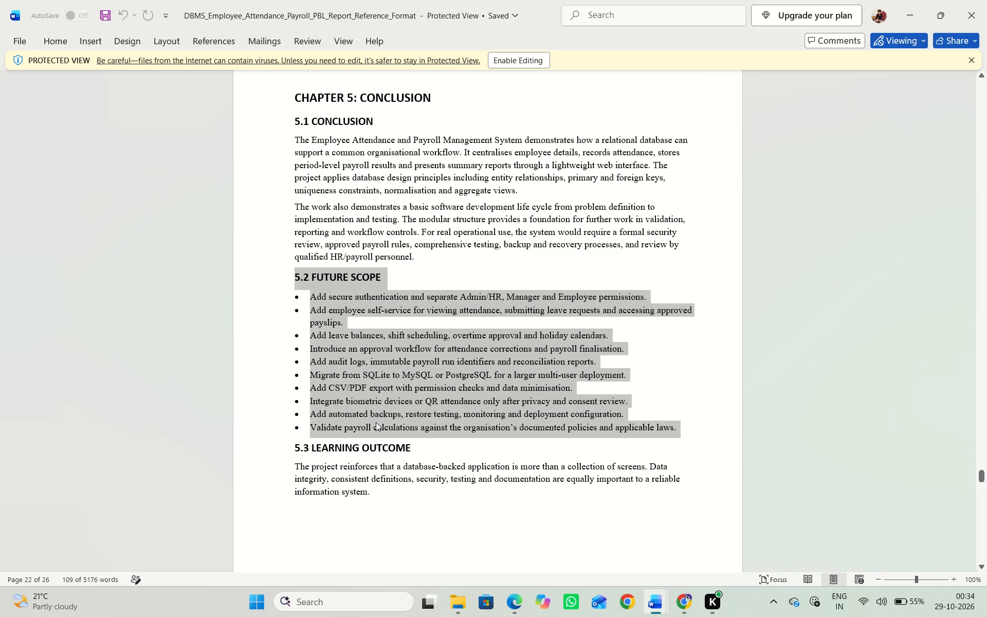
scroll(375, 393, down, 4)
drag(291, 323, 312, 324)
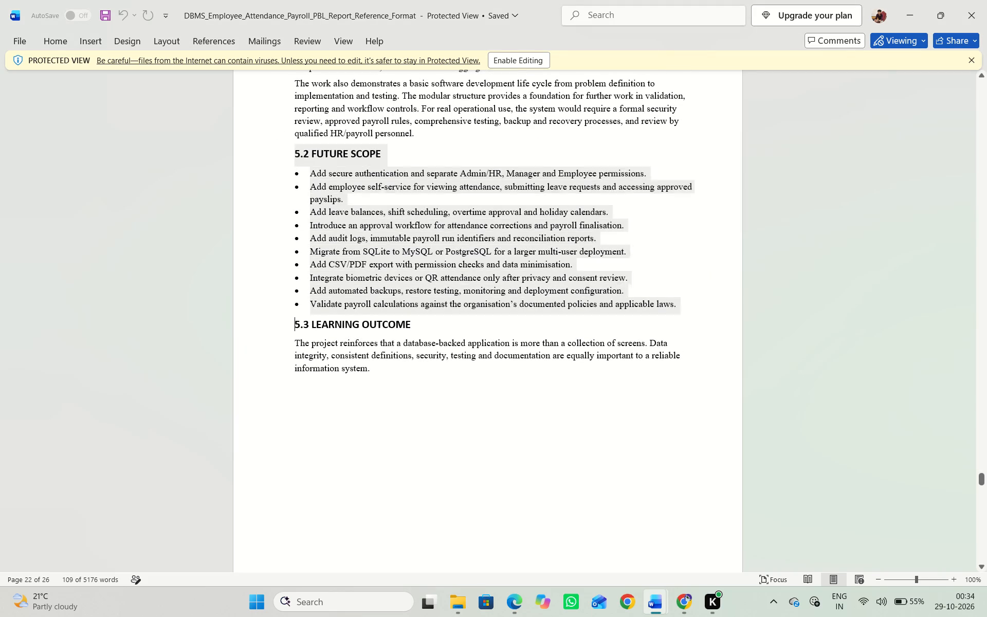
drag(312, 324, 401, 328)
key(ctrl+c)
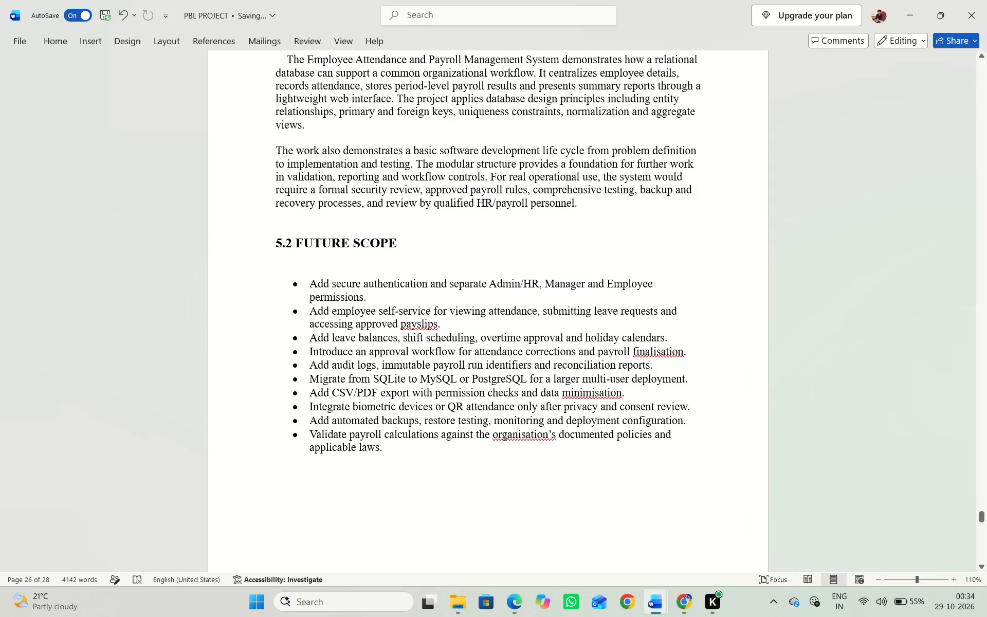
key(Return)
key(Return)
key(Return)
key(Return)
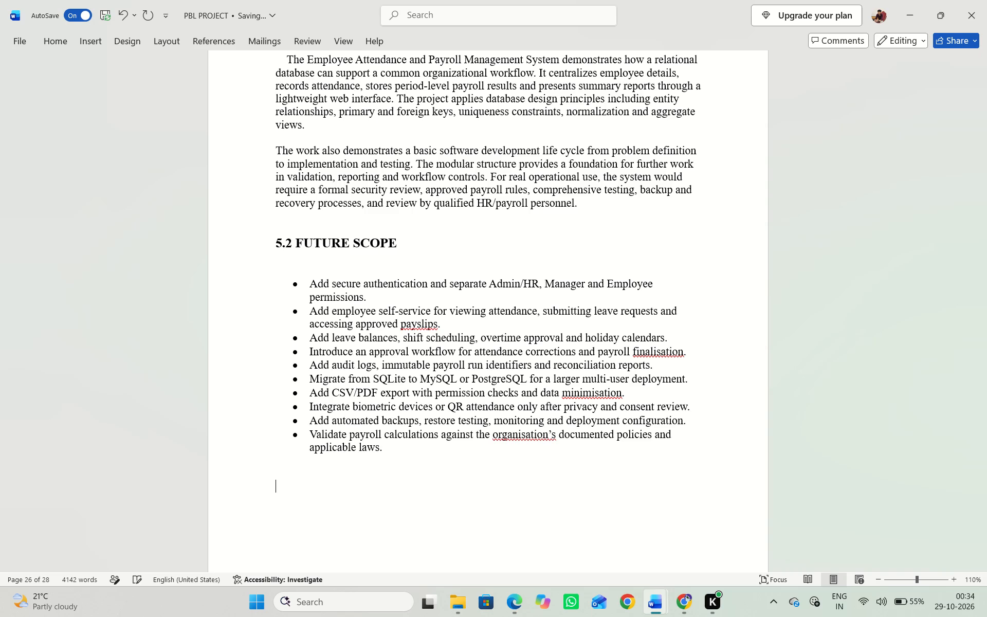
key(ctrl+c)
key(ctrl+v)
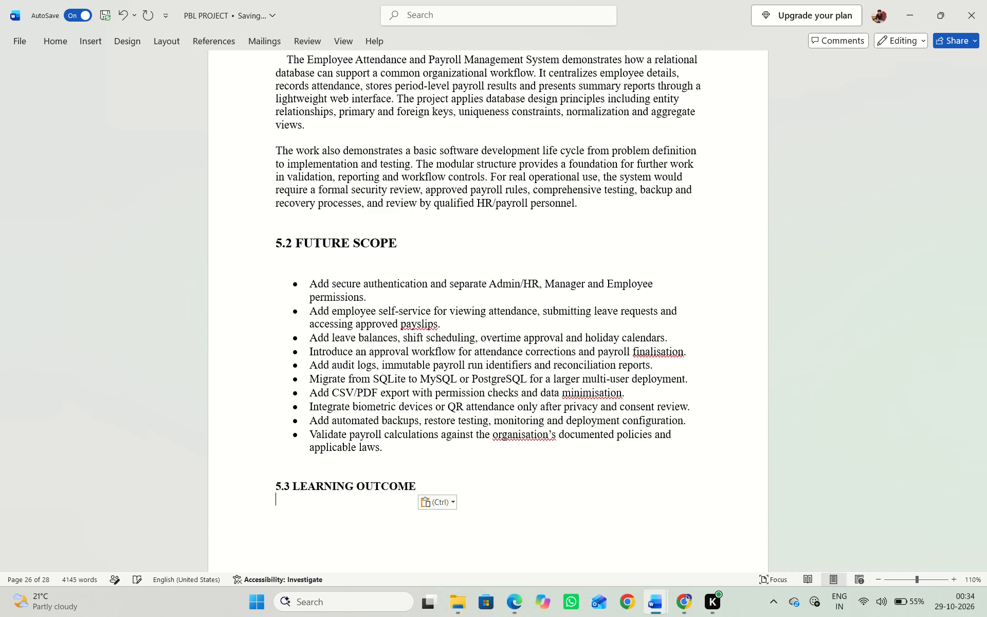
Copy the Learning Outcome paragraph from the reference report and paste it under the 5.3 heading in PBL PROJECT.
key(Return)
key(Return)
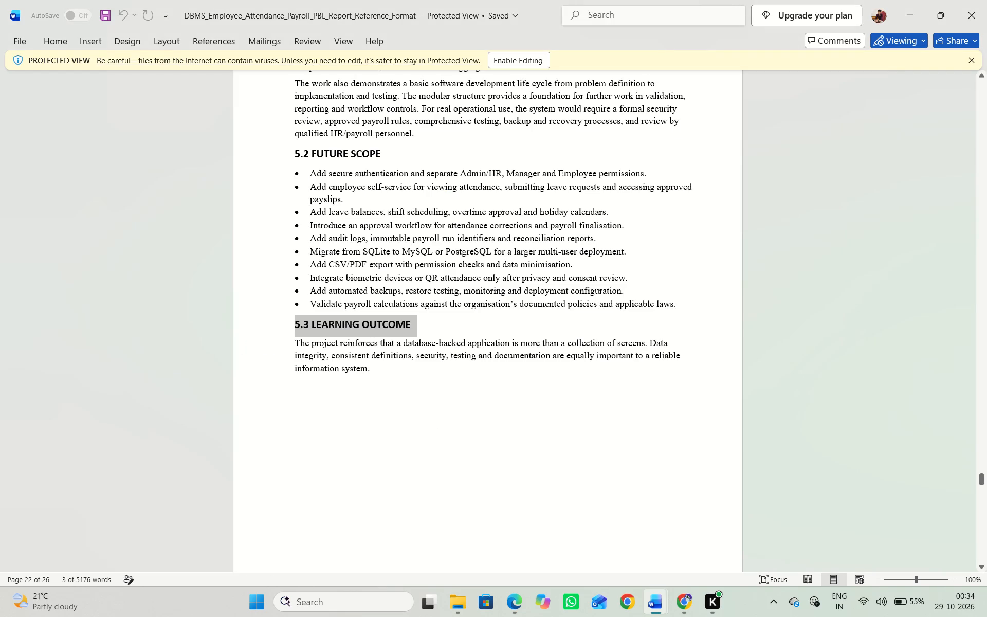
drag(293, 341, 382, 379)
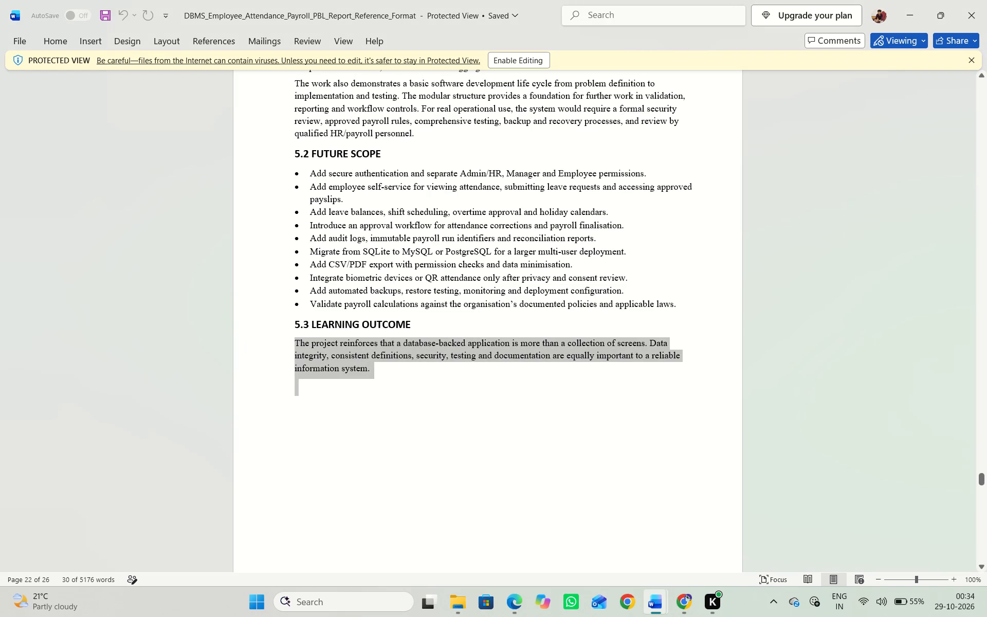
key(ctrl+c)
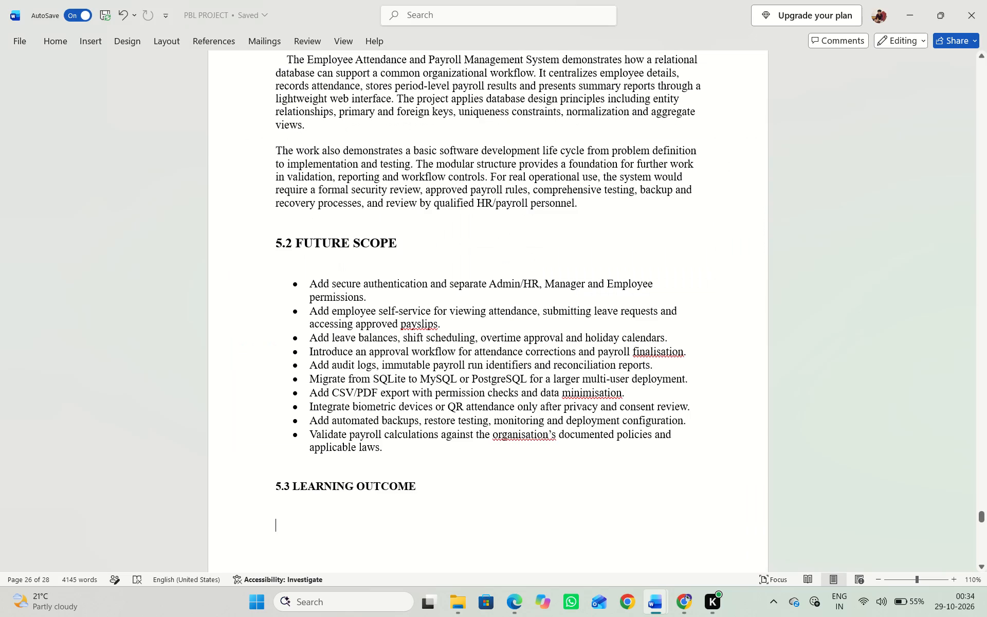
key(ctrl+v)
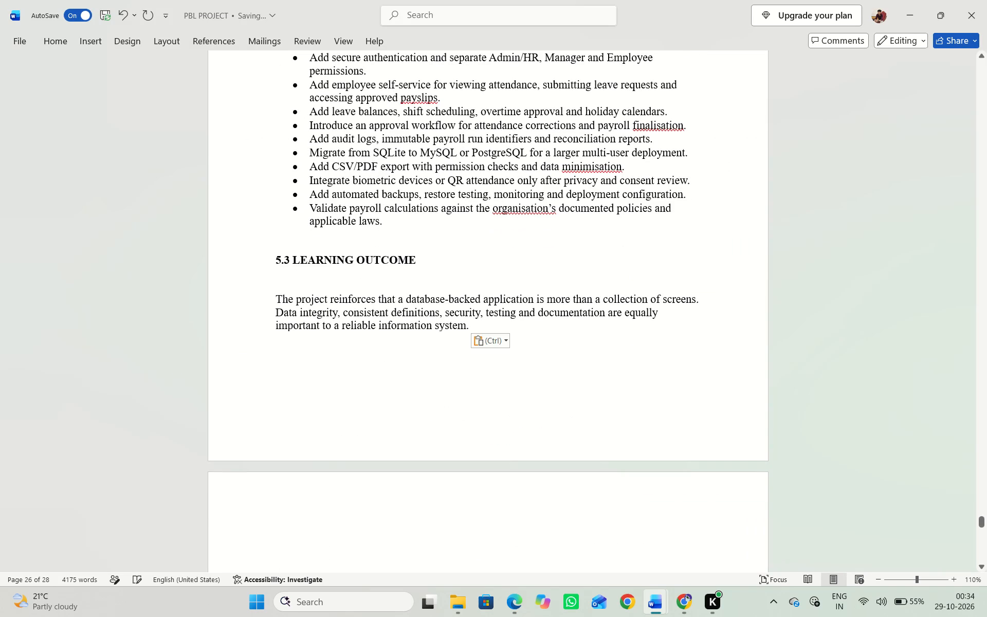
Set the "5.3 LEARNING OUTCOME" heading's font size to 14.
scroll(353, 370, down, 2)
scroll(353, 368, up, 1)
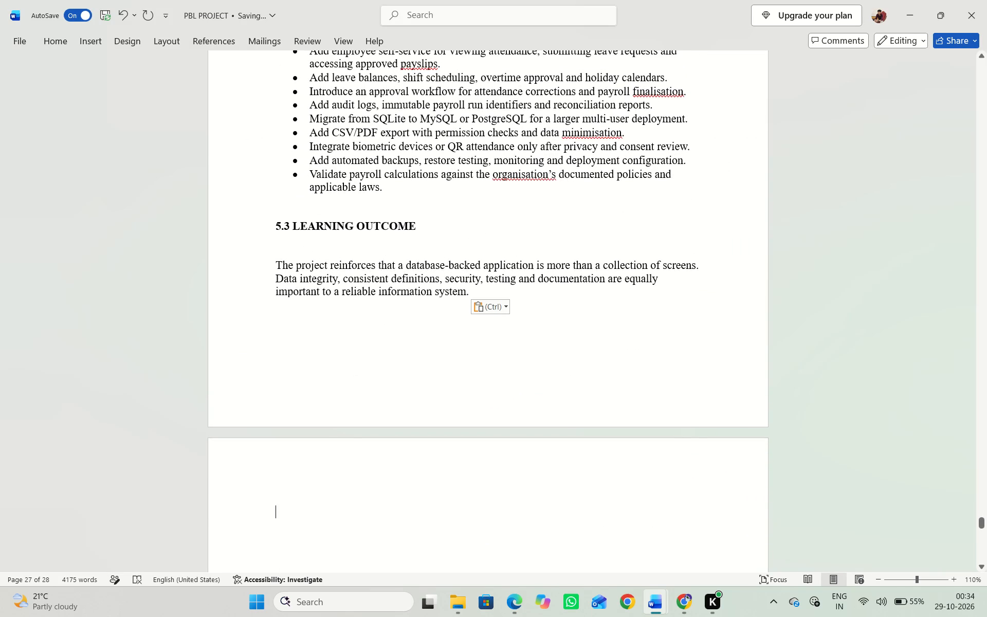
drag(417, 227, 376, 222)
drag(376, 222, 265, 224)
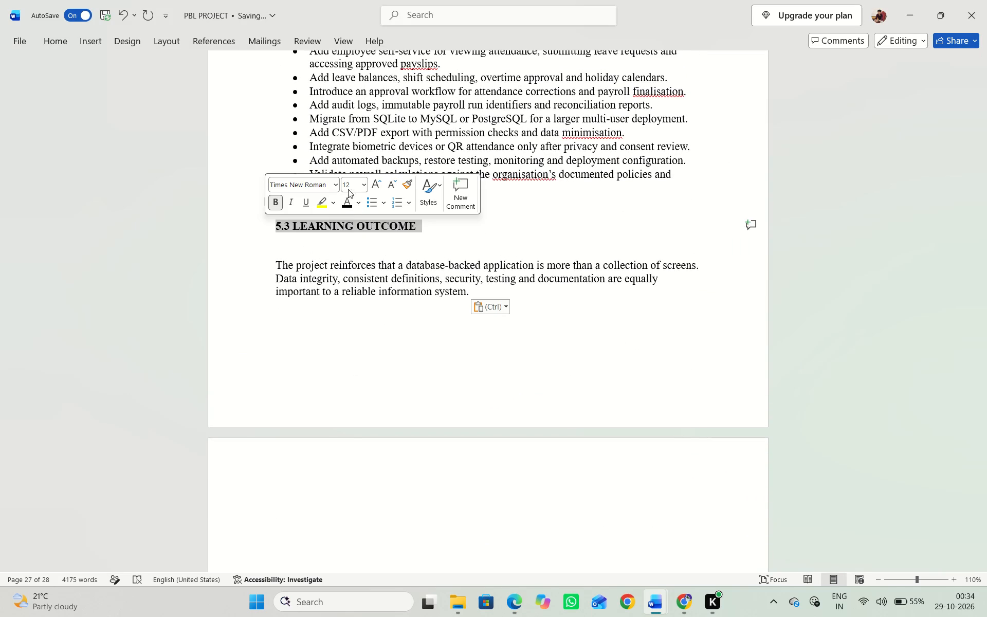
click(350, 188)
text(14)
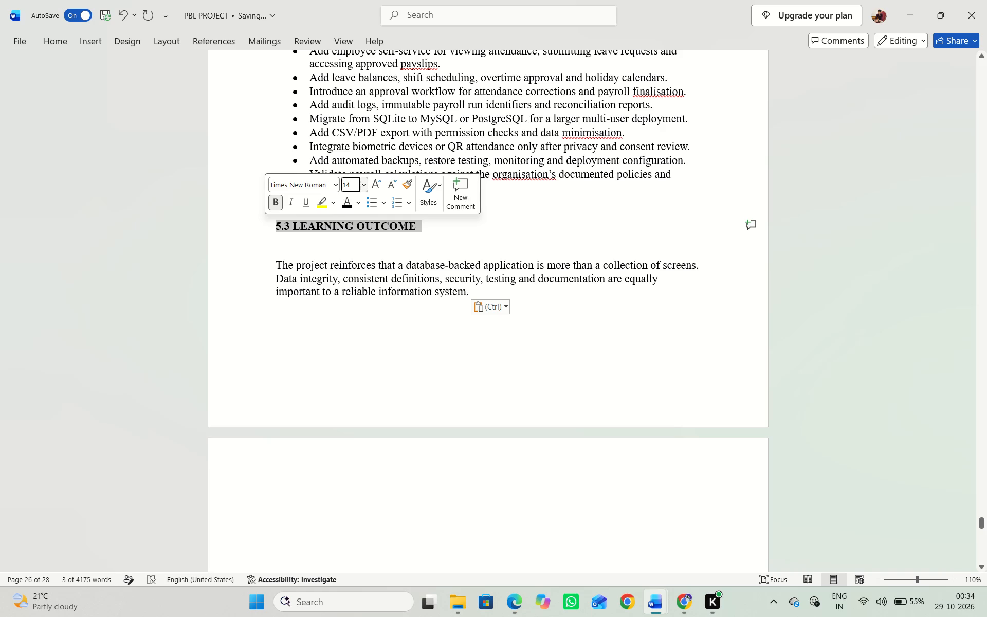
key(Return)
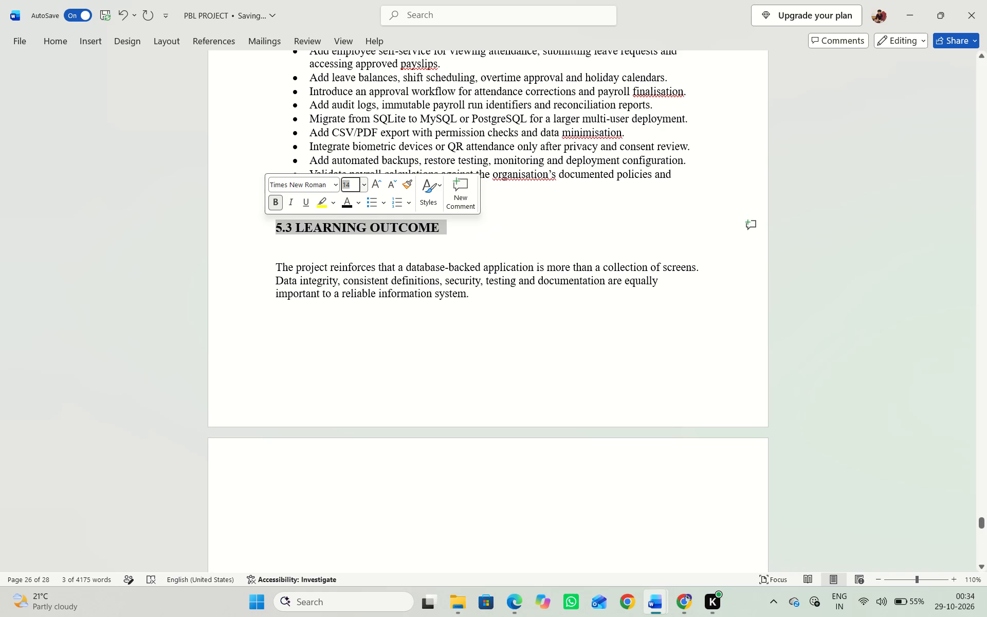
Indent the first line of the Learning Outcome paragraph with five spaces.
click(471, 294)
drag(471, 294, 268, 255)
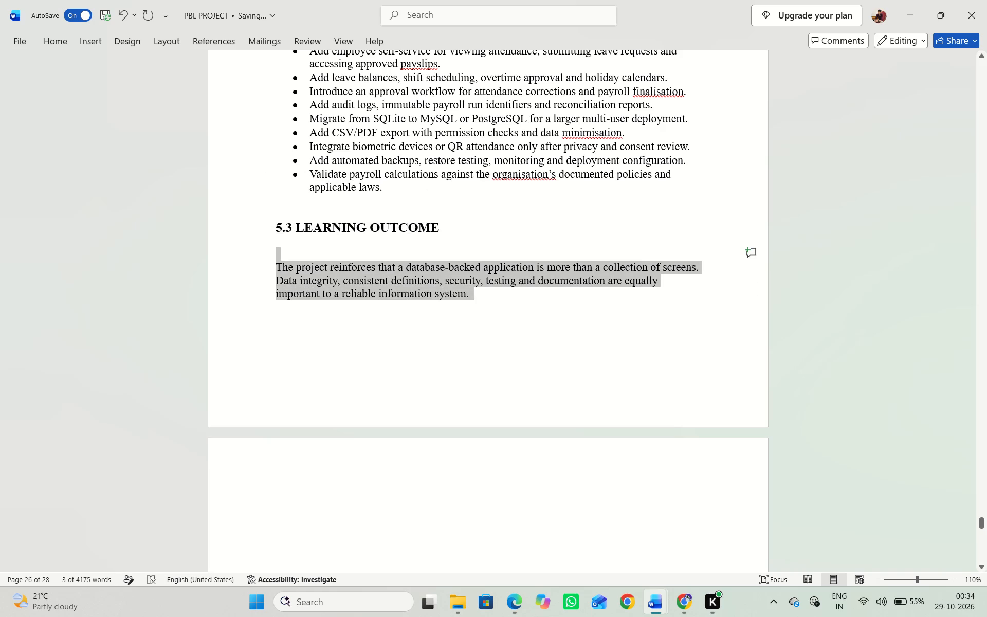
drag(268, 255, 270, 269)
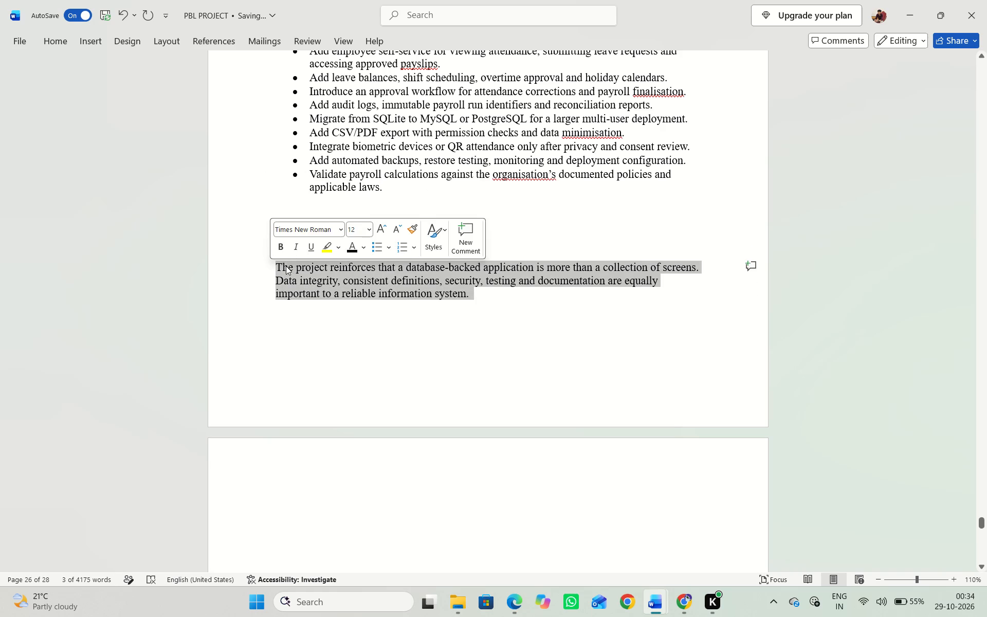
click(278, 267)
key(space)
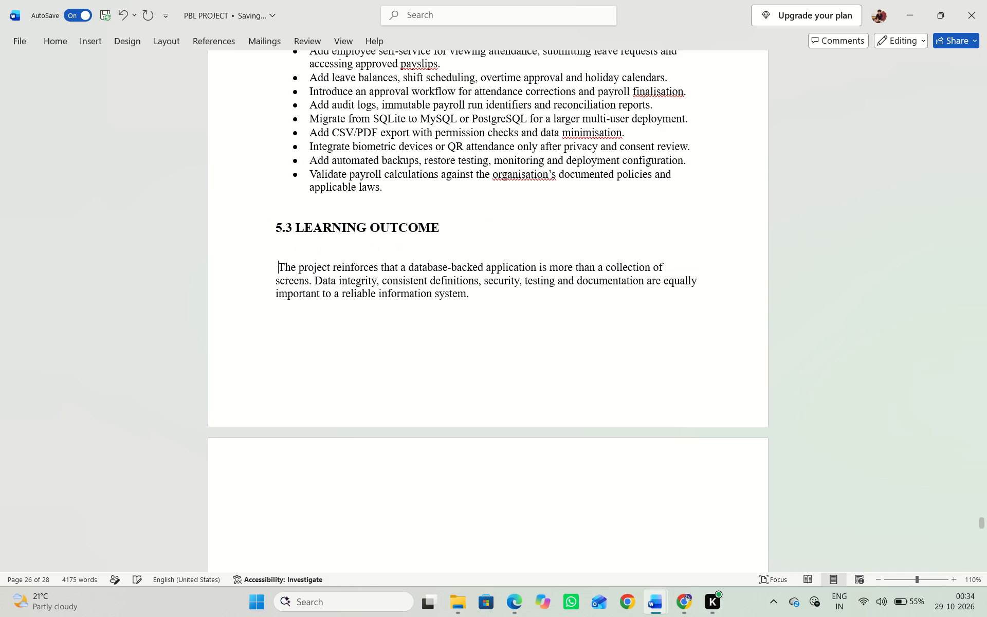
key(space)
key(space)
key(space)
key(space)
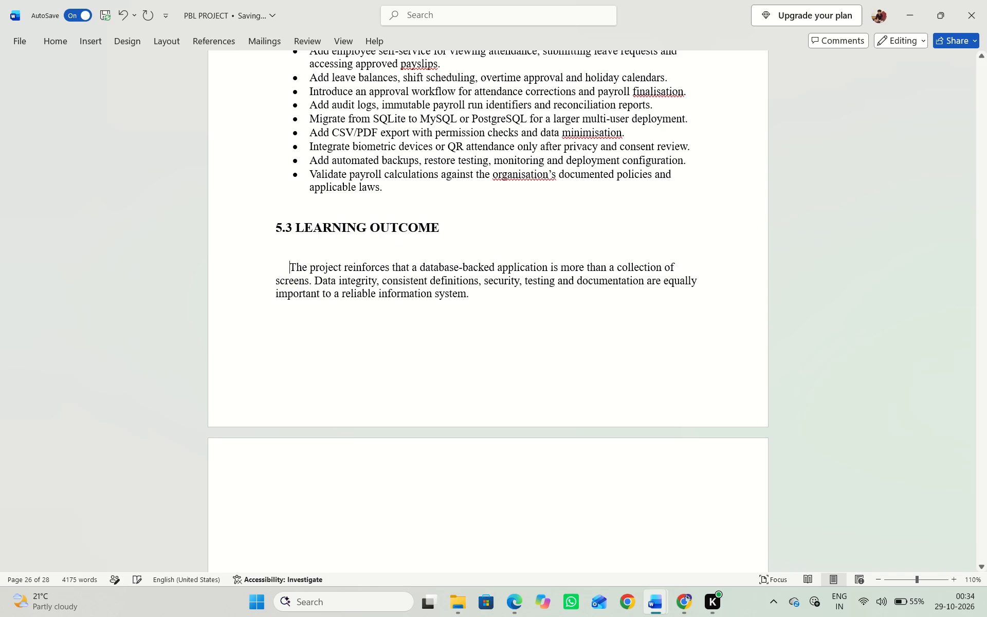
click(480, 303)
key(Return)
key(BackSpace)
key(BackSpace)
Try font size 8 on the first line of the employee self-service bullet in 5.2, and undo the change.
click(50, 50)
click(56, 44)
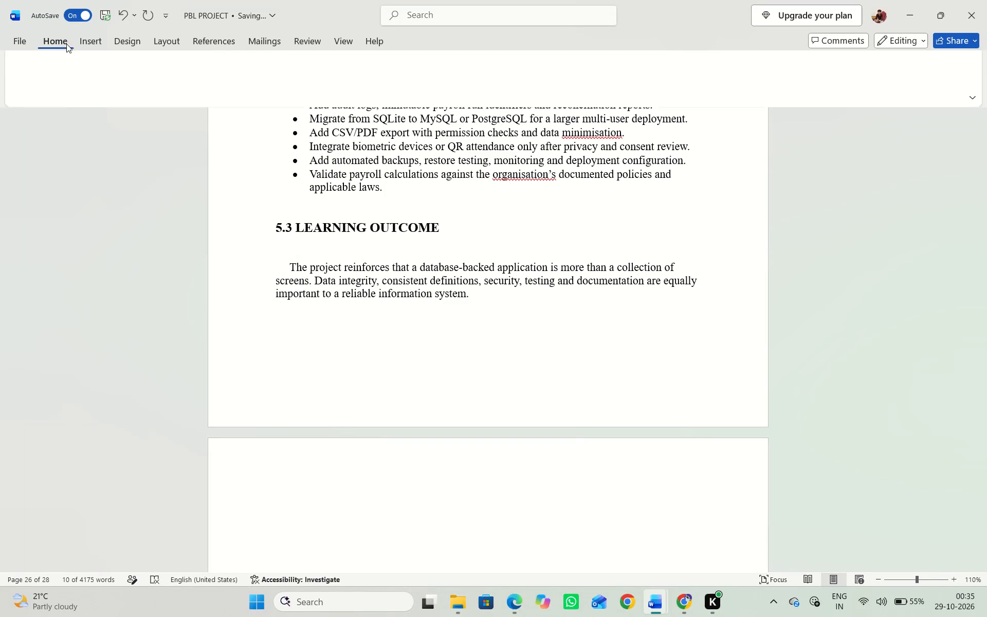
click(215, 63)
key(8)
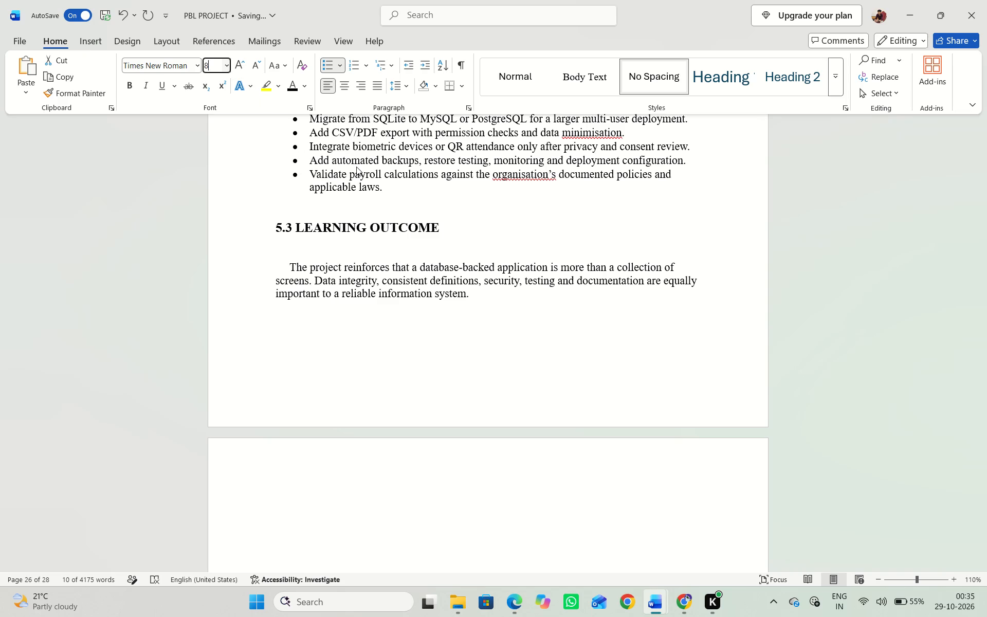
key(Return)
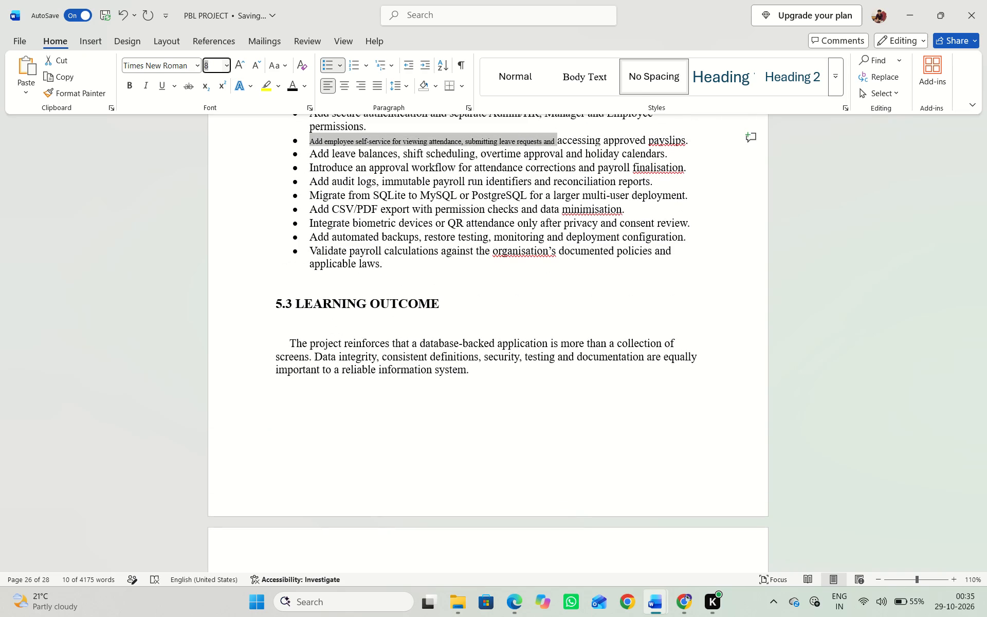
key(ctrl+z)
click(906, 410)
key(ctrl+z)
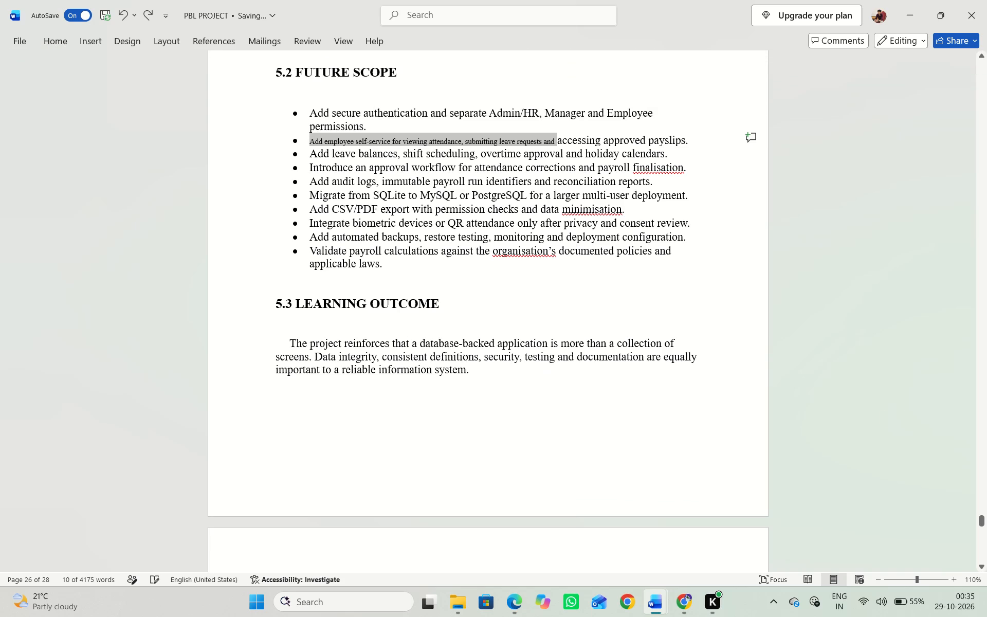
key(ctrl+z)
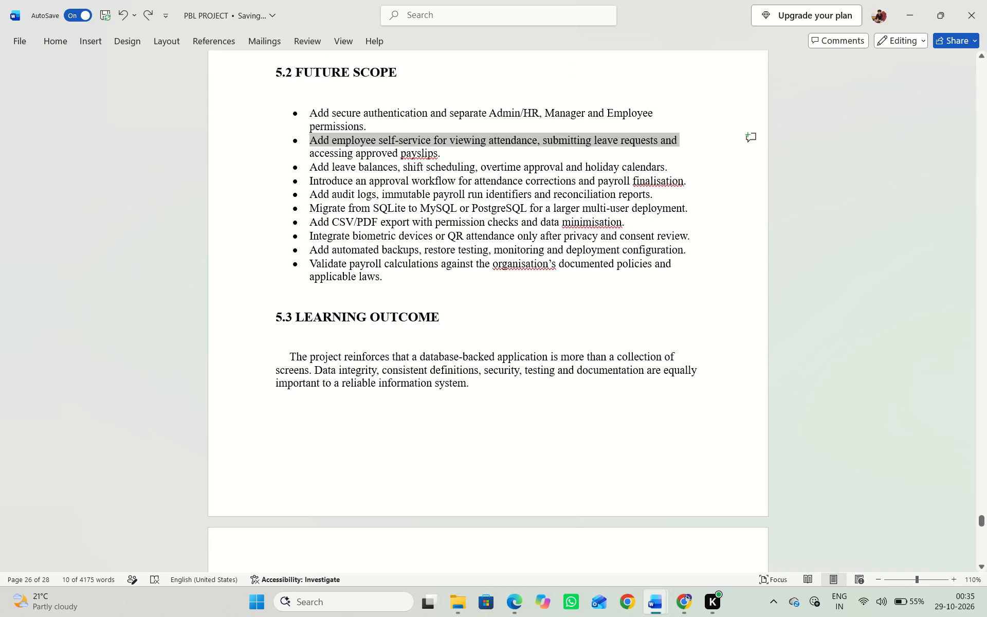
Set font size 8 and centre alignment for the empty line directly below the Learning Outcome paragraph.
click(471, 390)
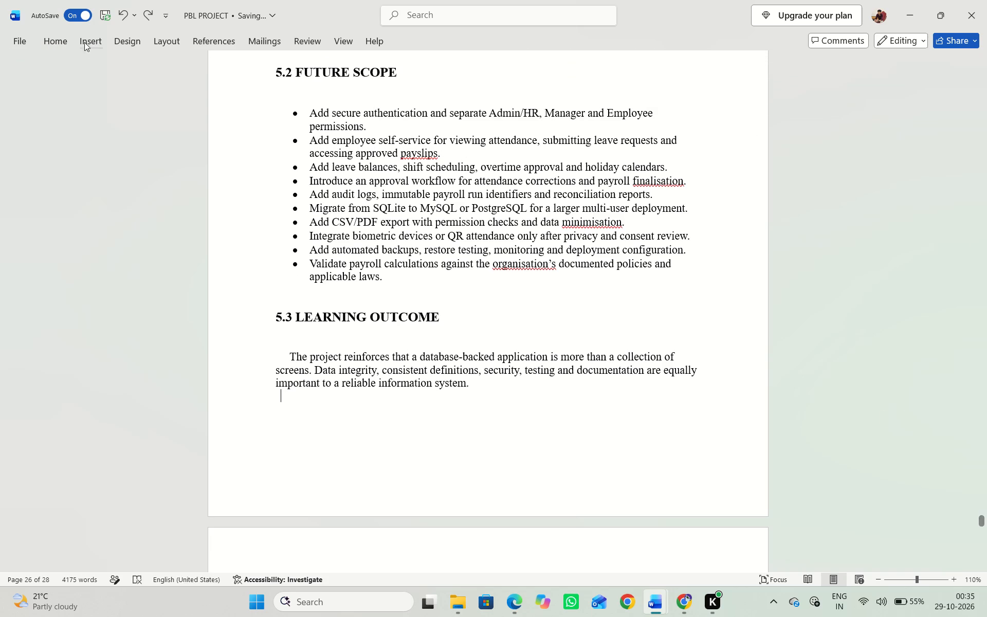
click(67, 48)
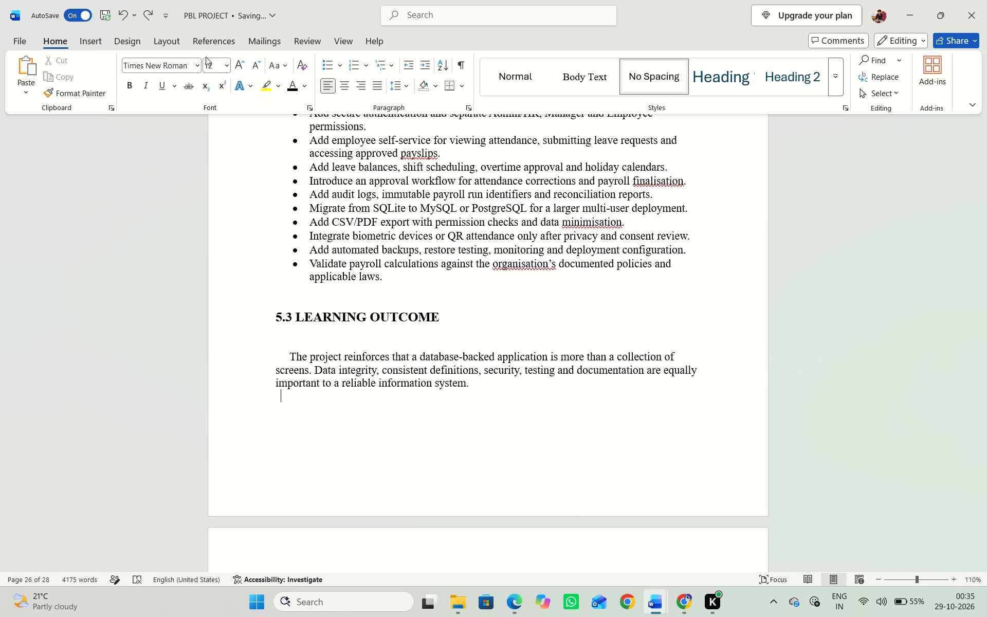
click(212, 60)
key(8)
click(561, 414)
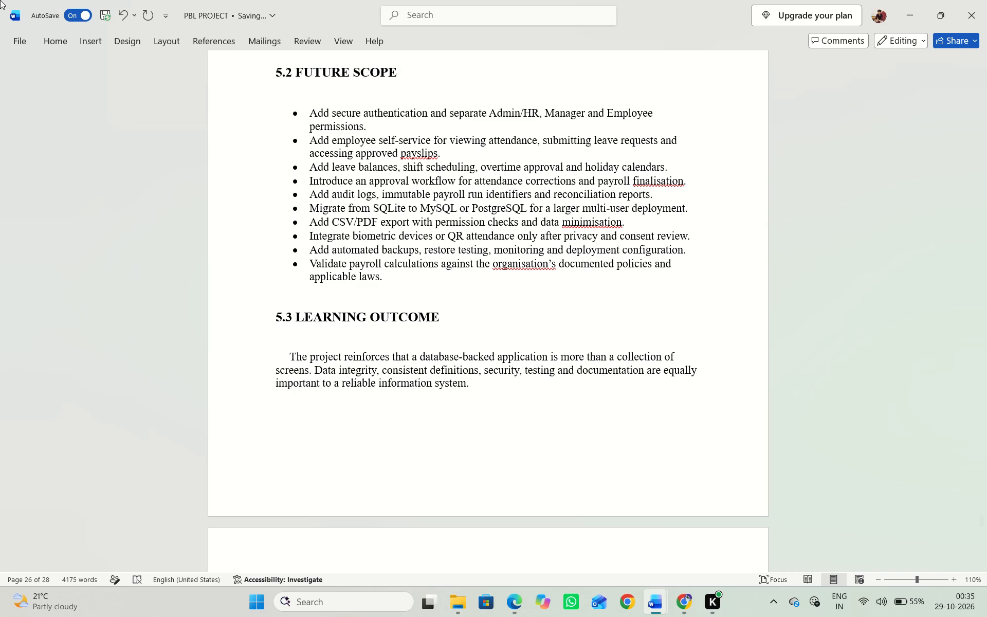
click(44, 40)
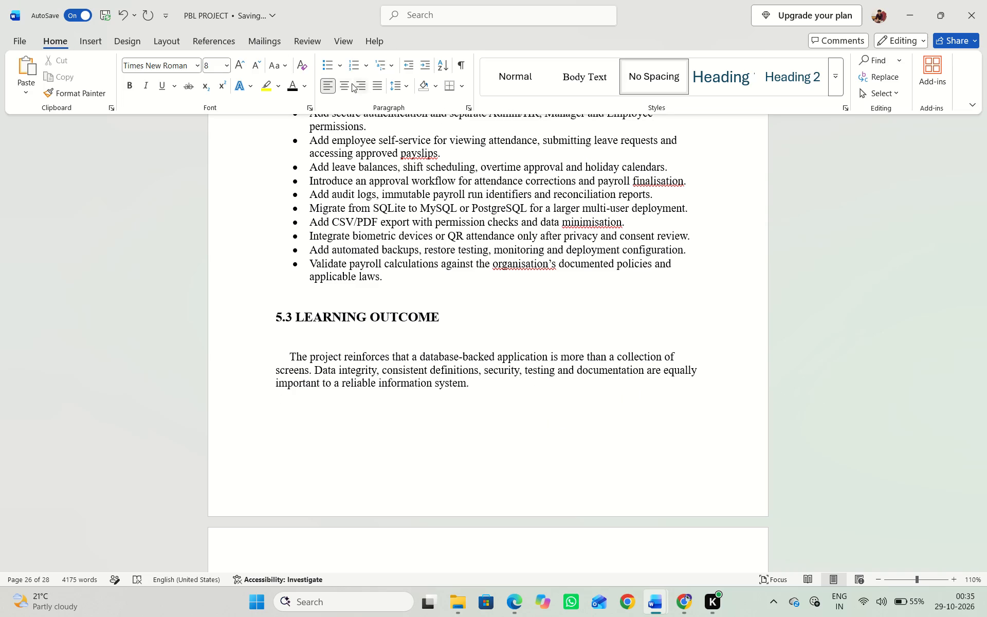
click(345, 84)
Enter the page number 21 on the line directly below the Learning Outcome paragraph and centre it.
scroll(412, 372, up, 14)
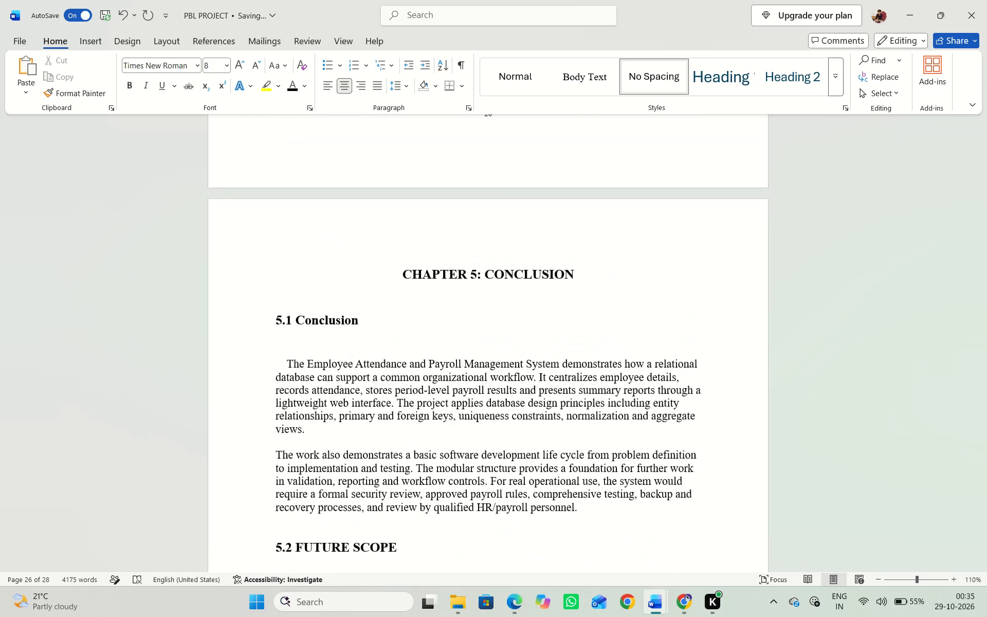
scroll(401, 340, up, 4)
scroll(401, 340, down, 8)
scroll(400, 321, down, 16)
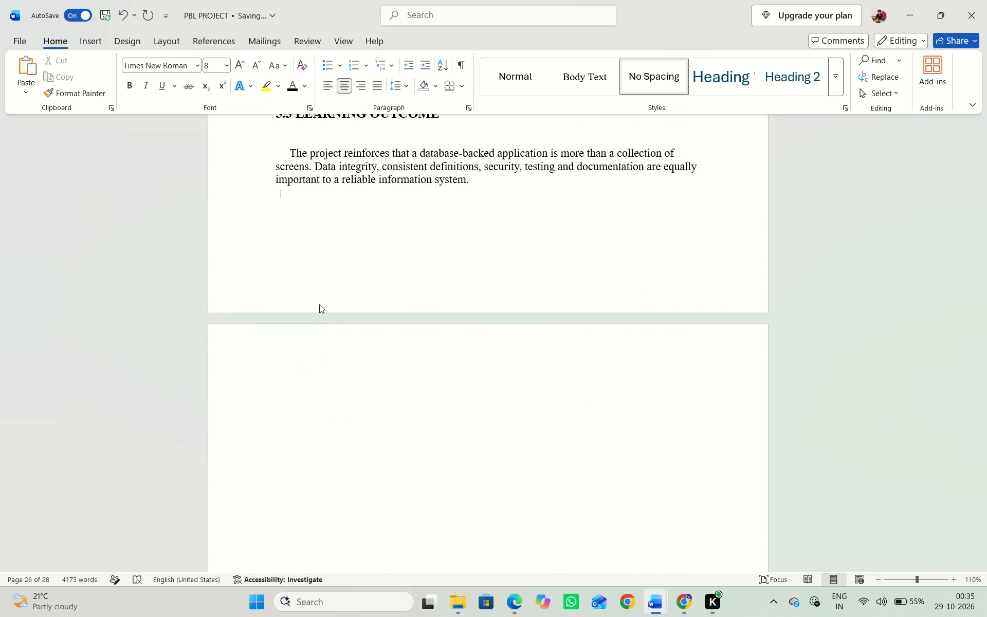
click(294, 194)
text(21)
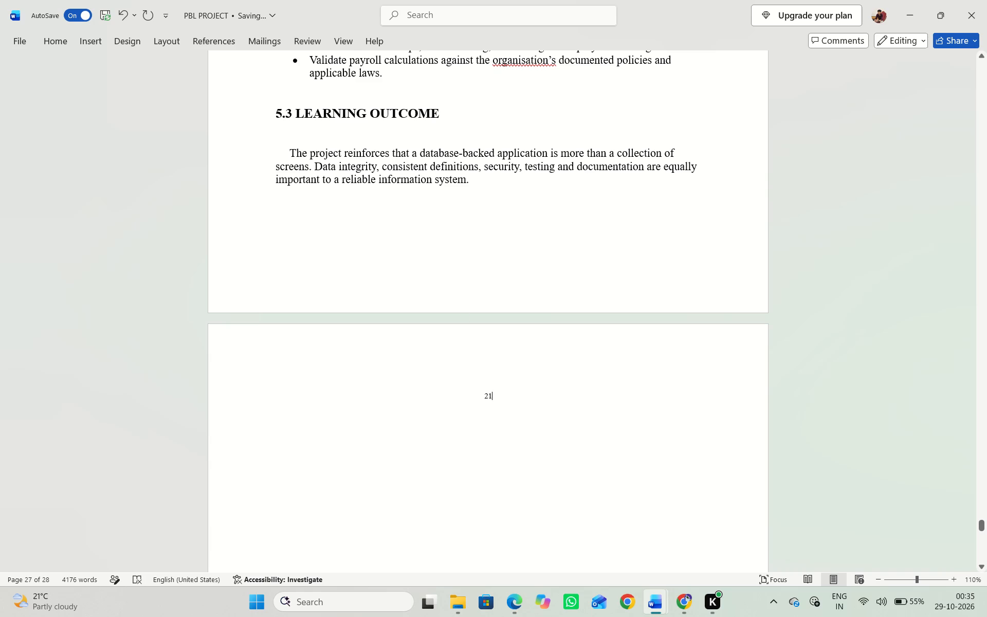
click(484, 394)
key(BackSpace)
key(BackSpace)
key(BackSpace)
drag(274, 190, 285, 190)
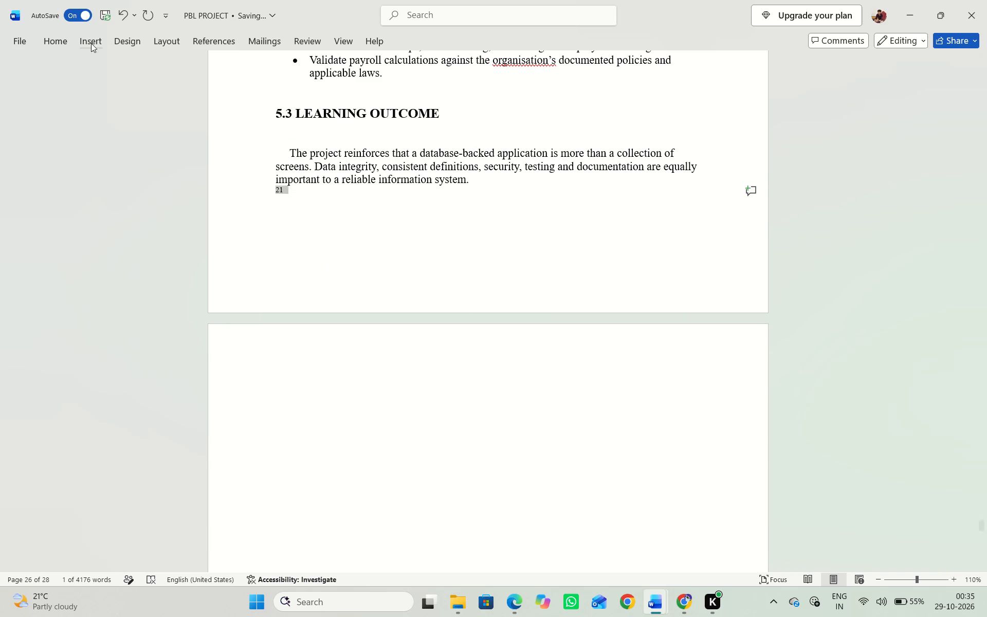
click(67, 43)
click(345, 82)
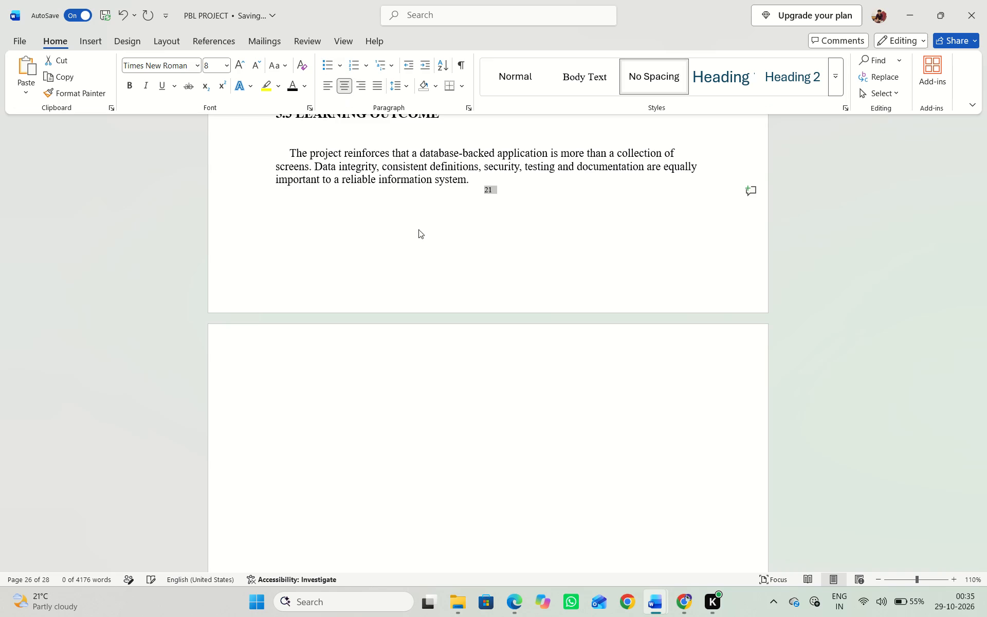
Move the page number 21 further down the page by inserting five blank lines above it.
click(484, 189)
click(484, 189)
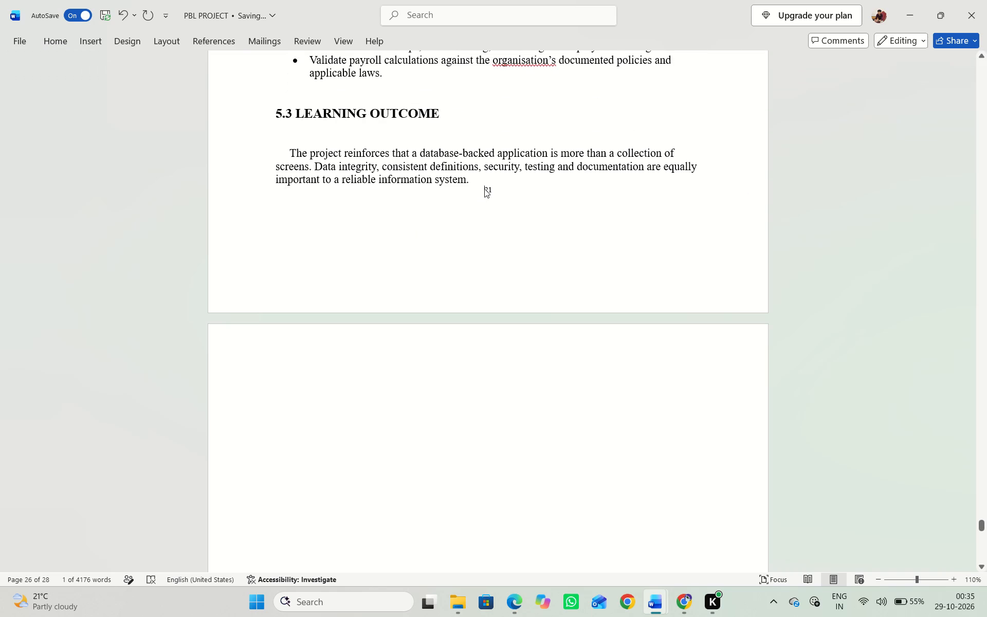
key(Return)
key(Return)
key(Return)
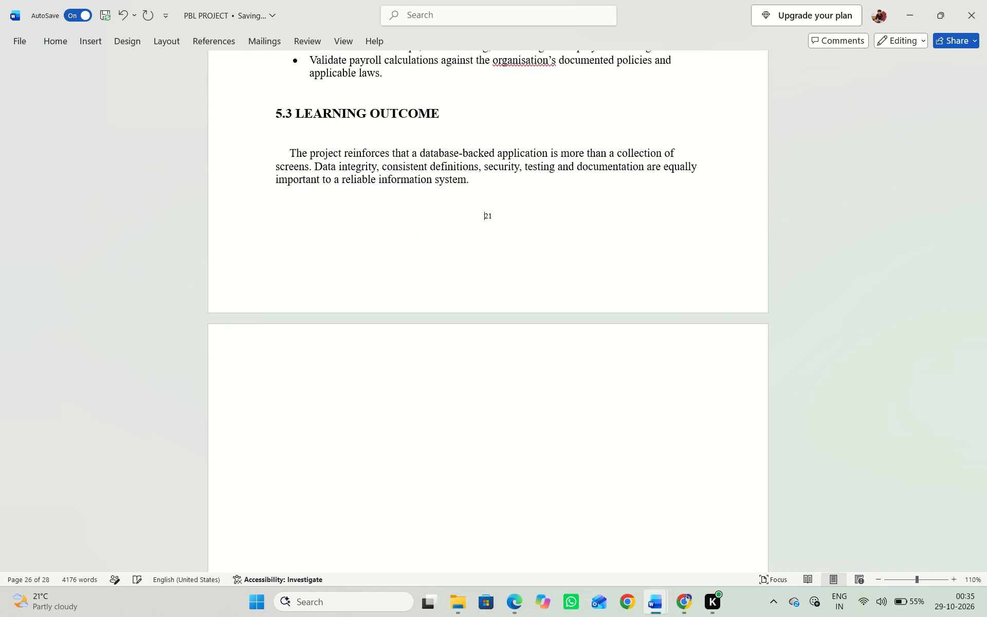
key(Return)
key(Return)
key(Return)
key(BackSpace)
click(841, 245)
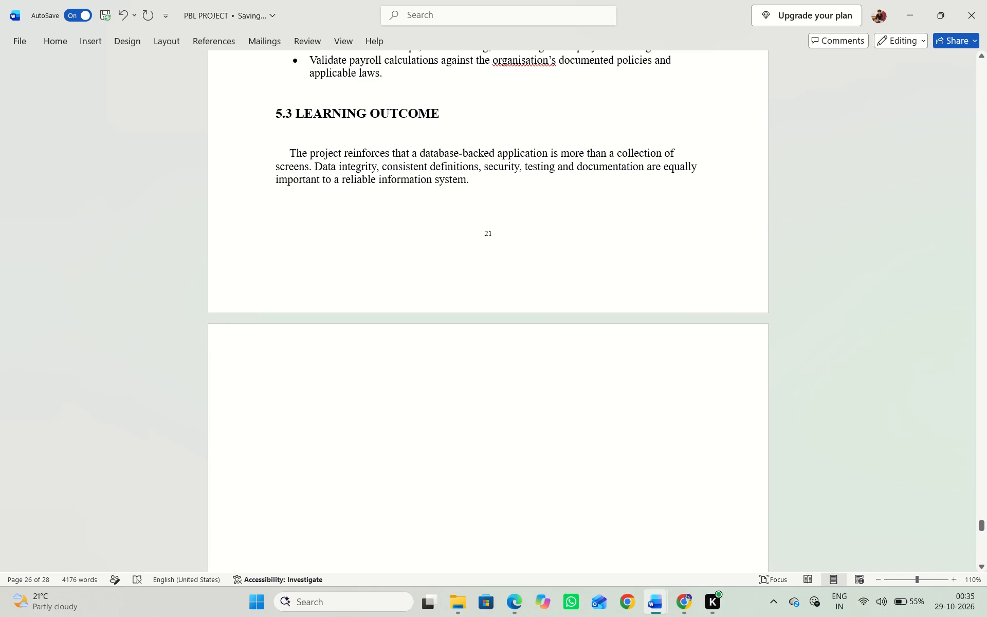
Copy the REFERENCES heading from the attendance and payroll reference report to the top of the blank page after page 21 in PBL PROJECT.
scroll(554, 244, down, 6)
scroll(553, 241, up, 13)
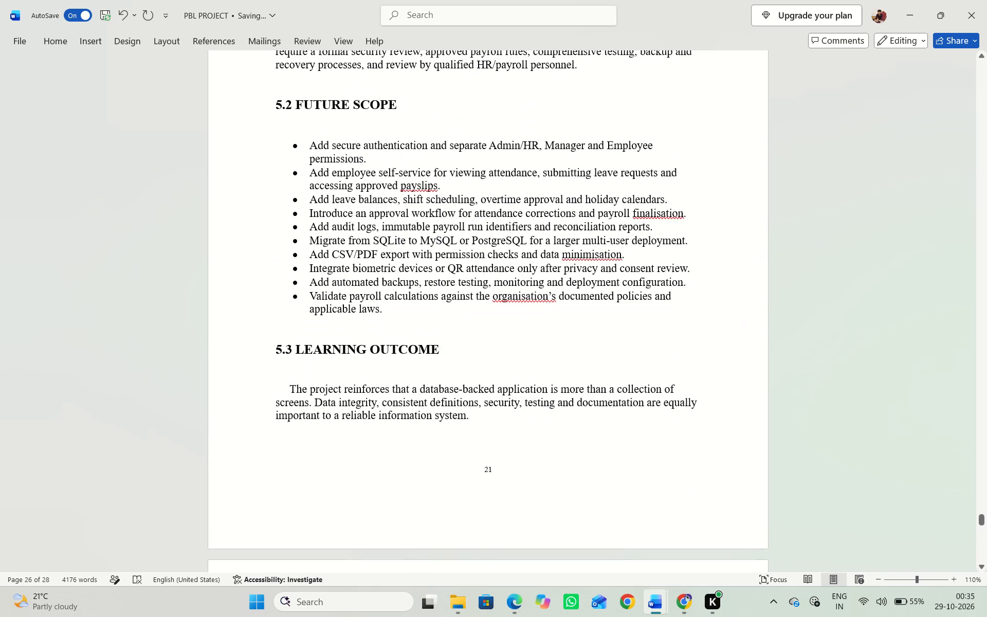
scroll(550, 232, up, 1)
scroll(550, 232, down, 10)
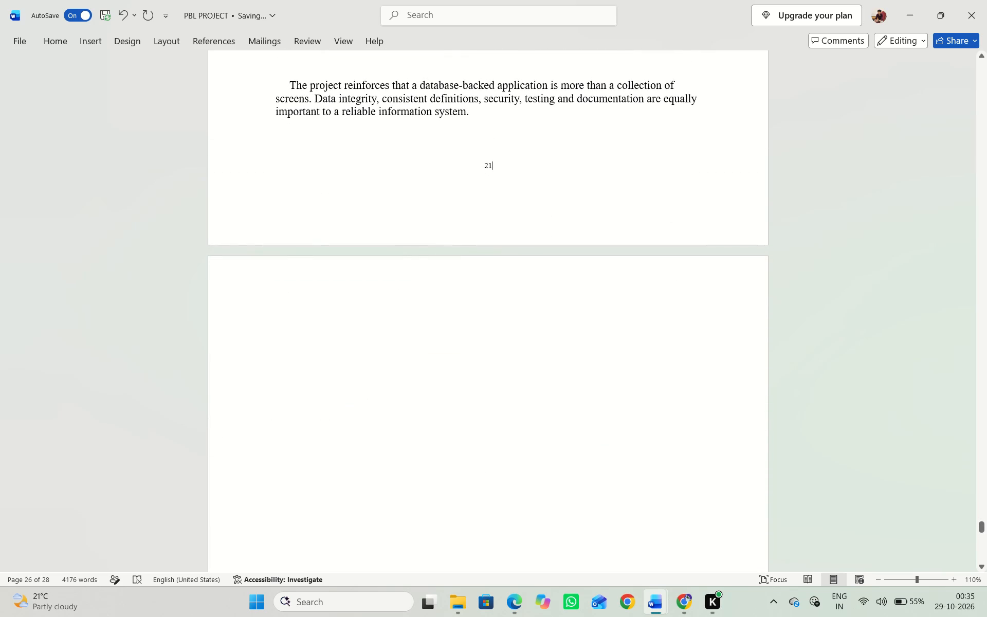
click(69, 49)
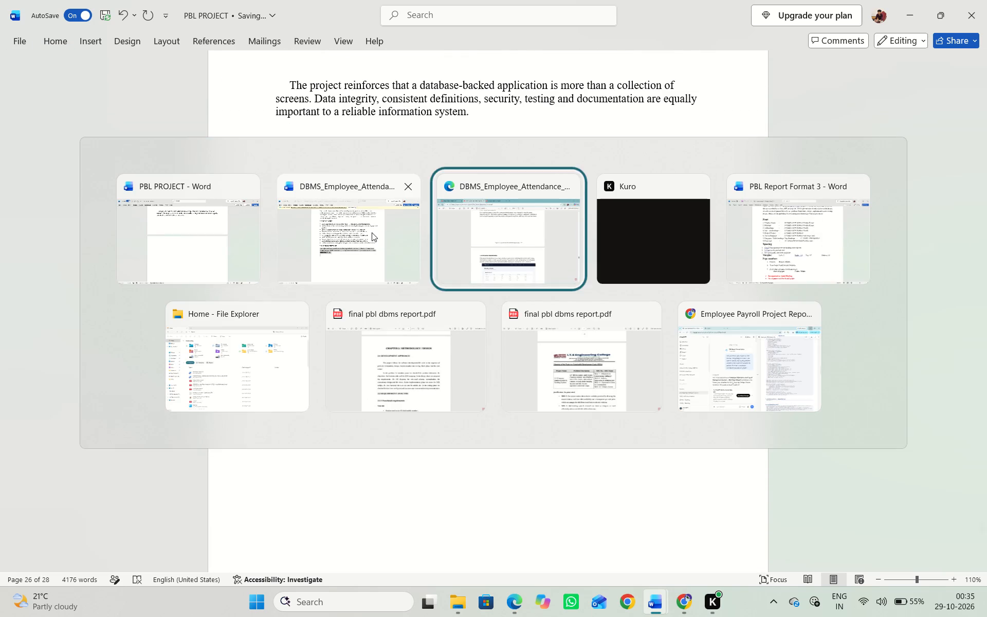
scroll(367, 223, down, 16)
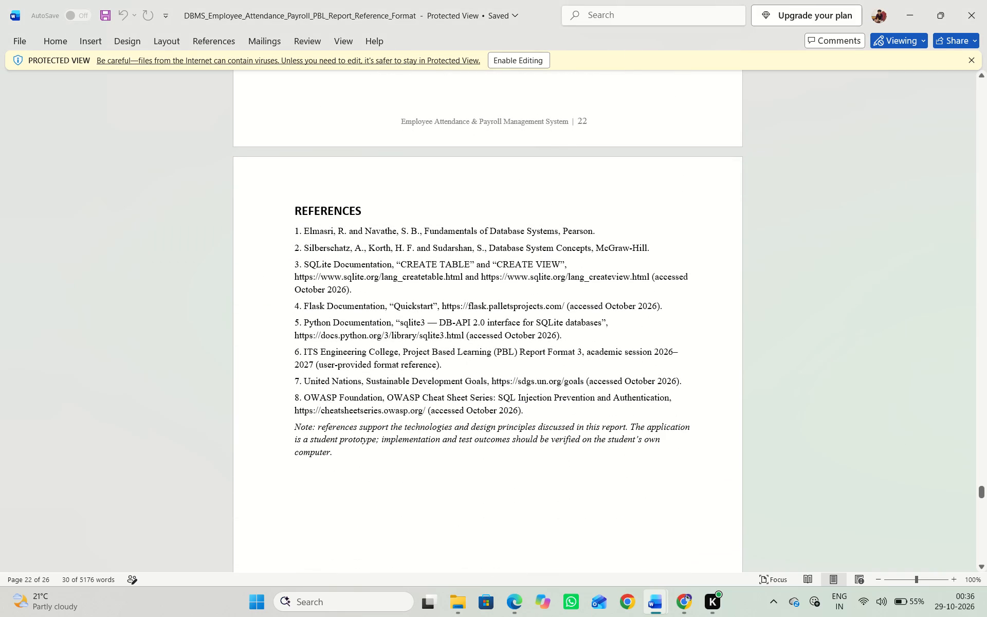
drag(296, 210, 361, 211)
key(ctrl+c)
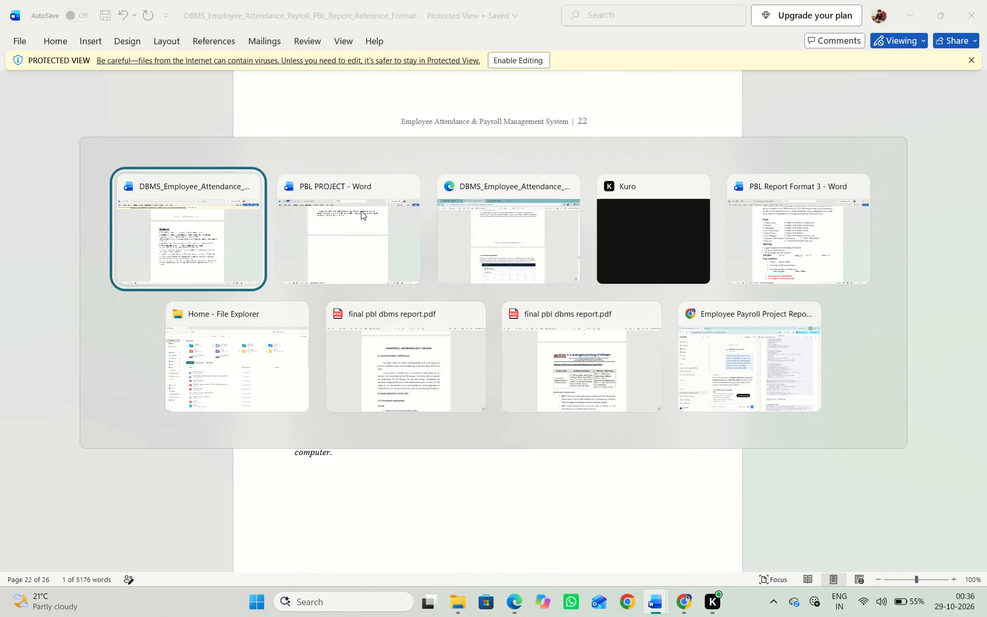
click(328, 296)
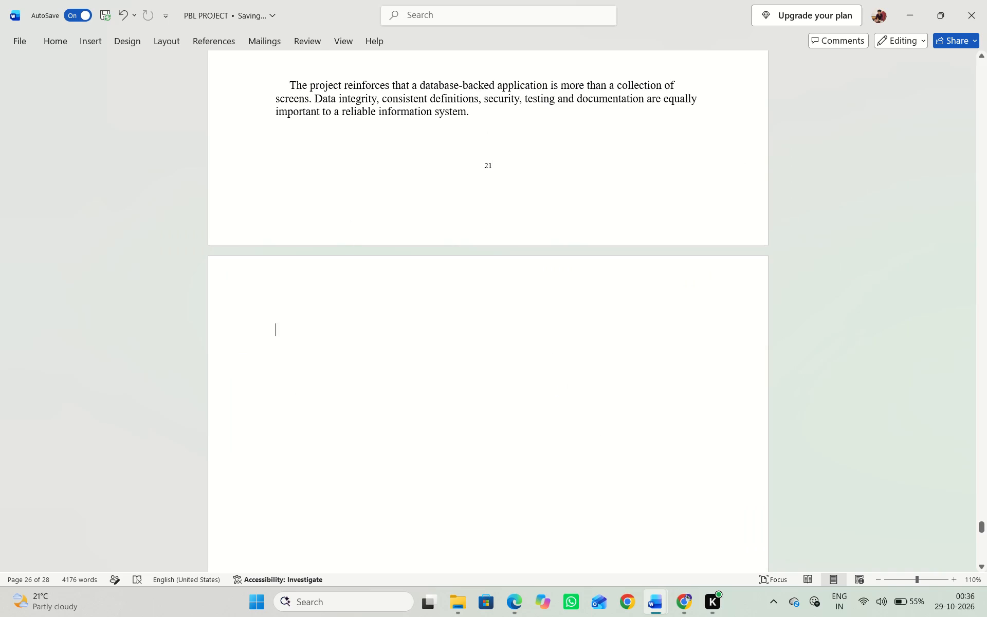
key(ctrl+v)
Make the REFERENCES heading bold and set its font size to 14.
drag(276, 328, 347, 330)
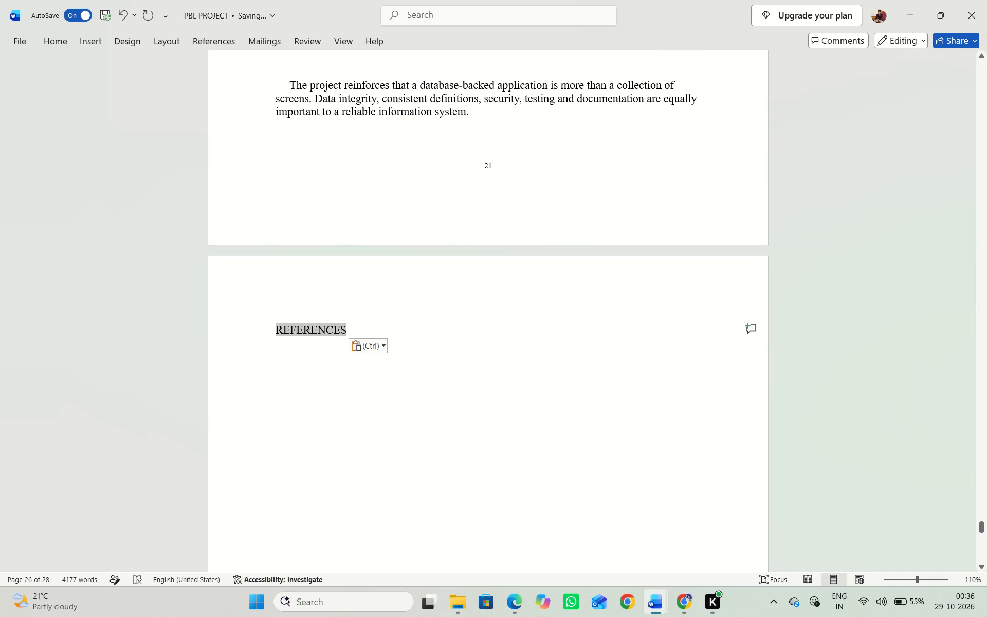
drag(347, 330, 346, 330)
click(361, 307)
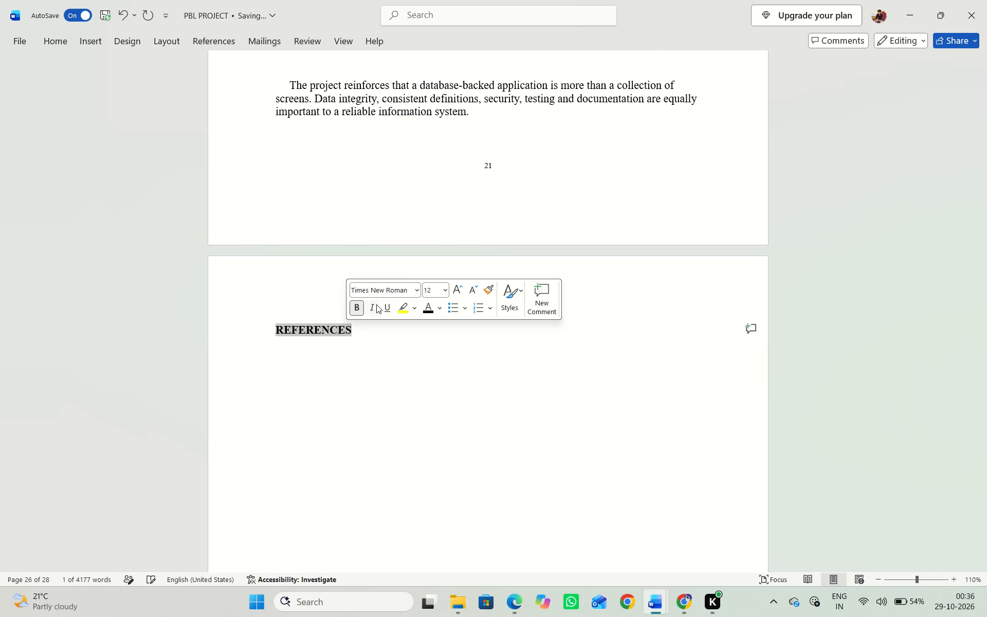
click(438, 295)
click(436, 290)
text(14)
key(Return)
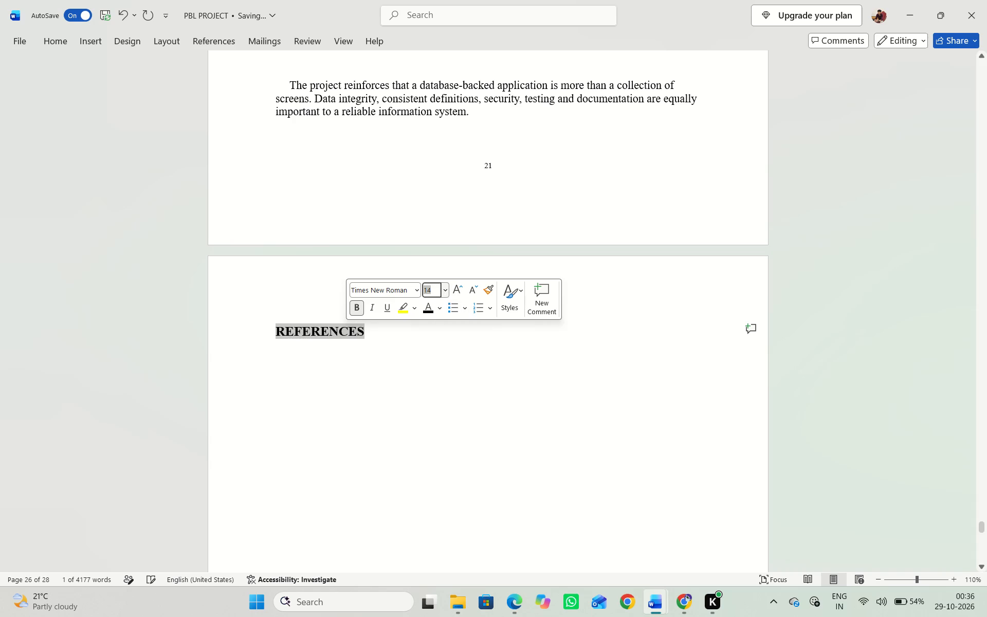
Copy the eight numbered references, without the closing note, from the reference report and paste them one blank line below the REFERENCES heading.
click(376, 329)
key(Return)
key(Return)
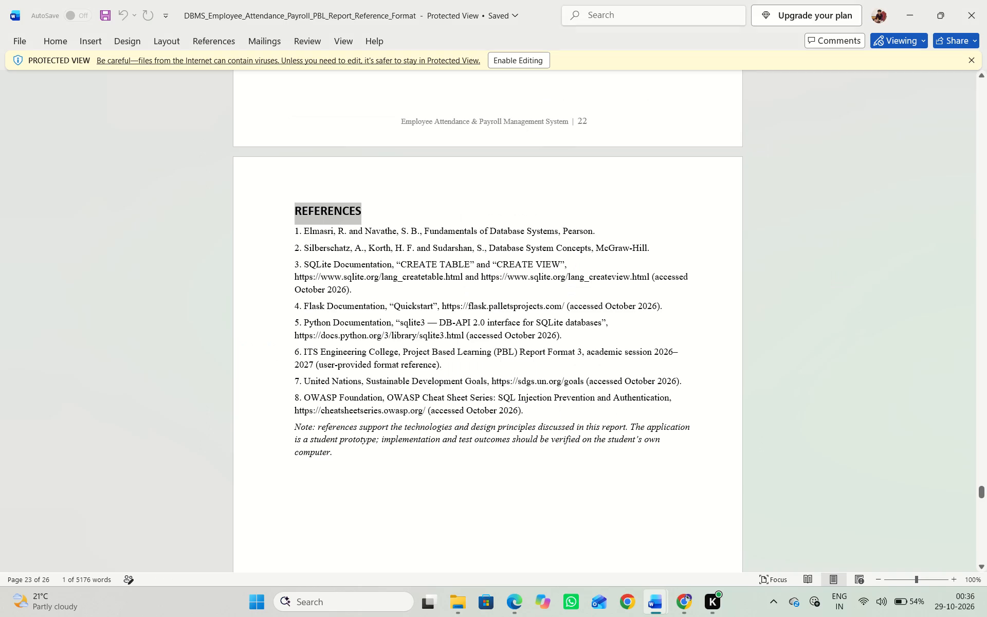
drag(292, 230, 342, 452)
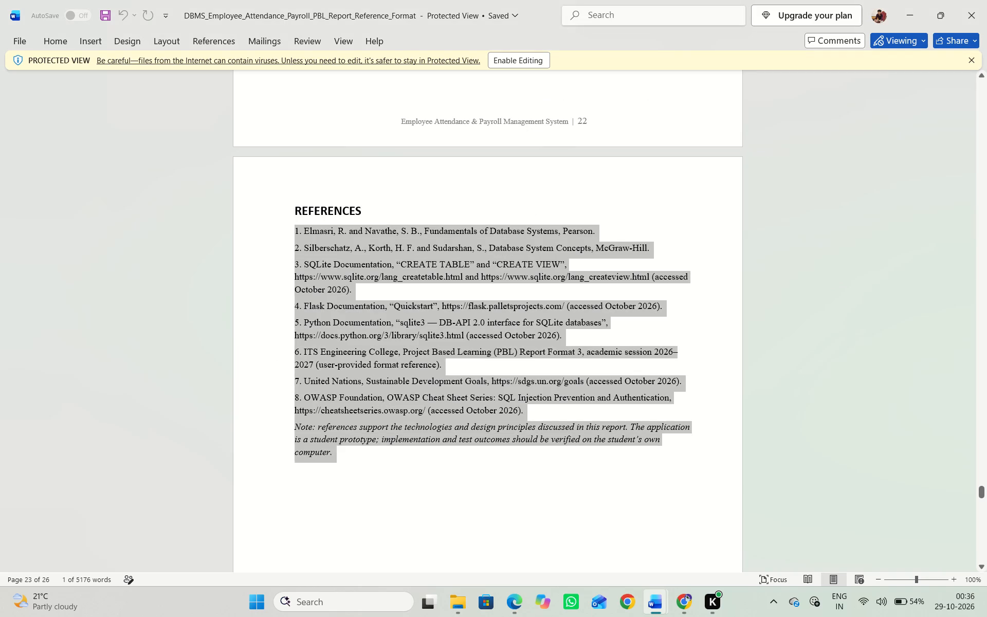
drag(342, 452, 346, 458)
click(354, 393)
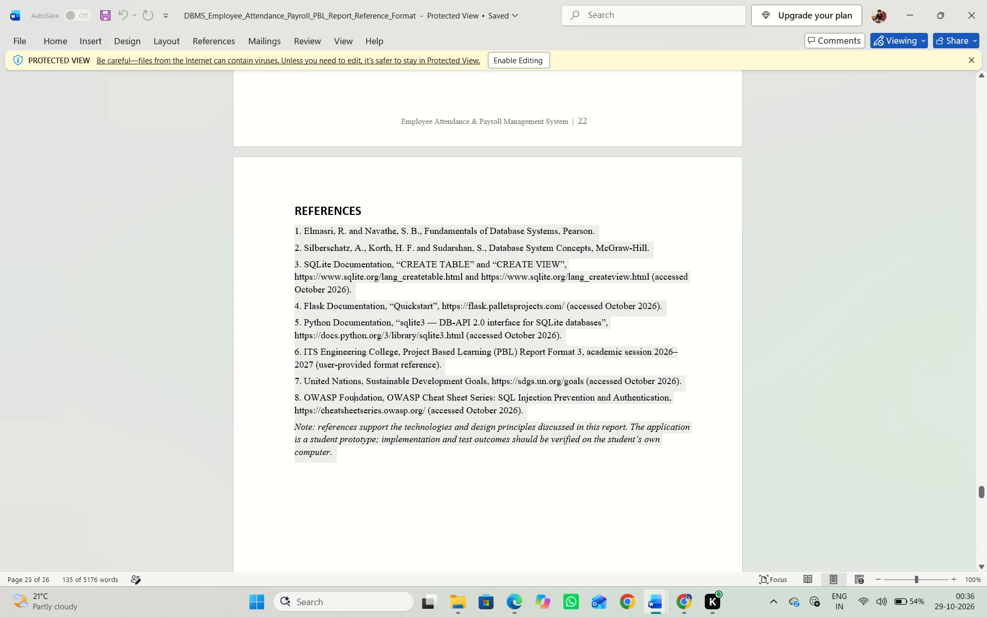
drag(293, 230, 357, 316)
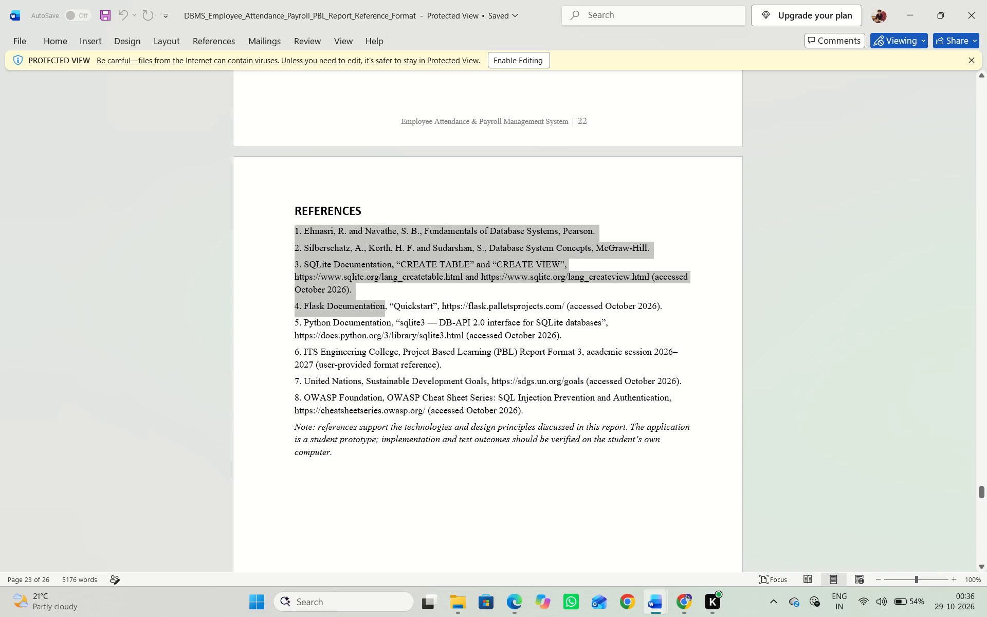
drag(357, 316, 524, 414)
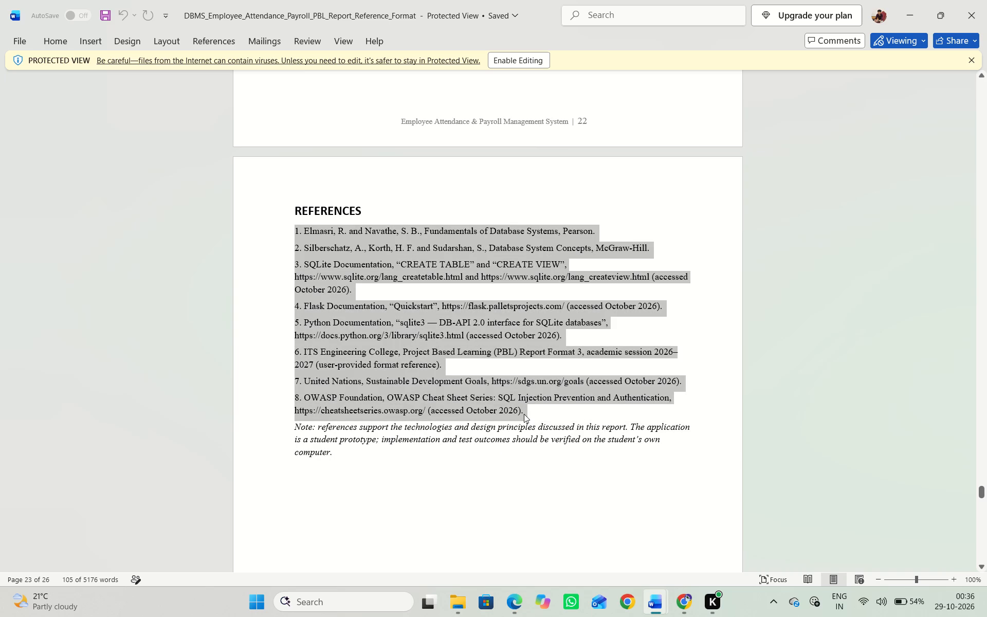
key(ctrl+c)
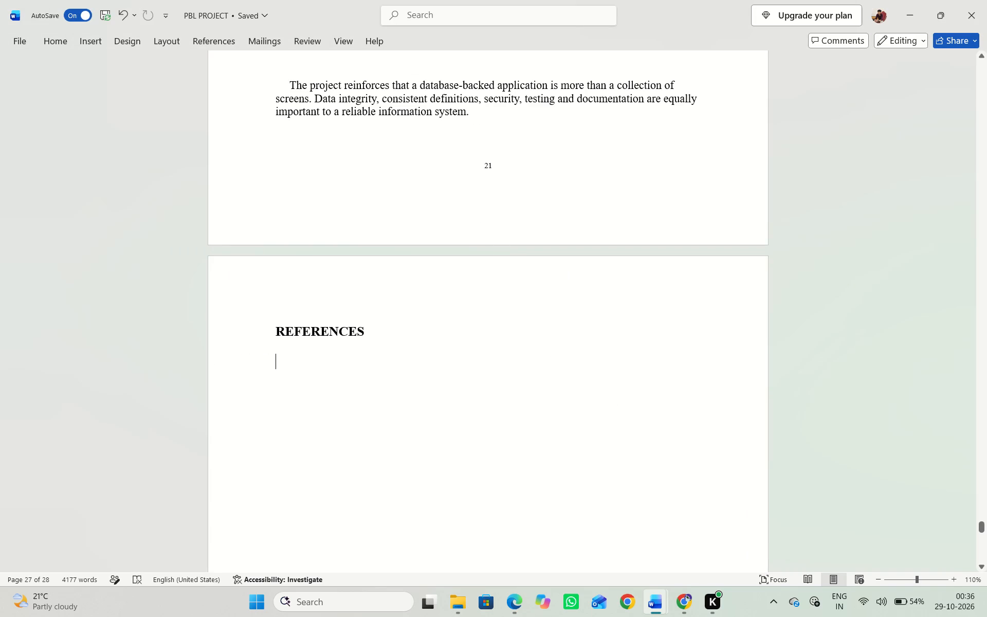
key(ctrl+v)
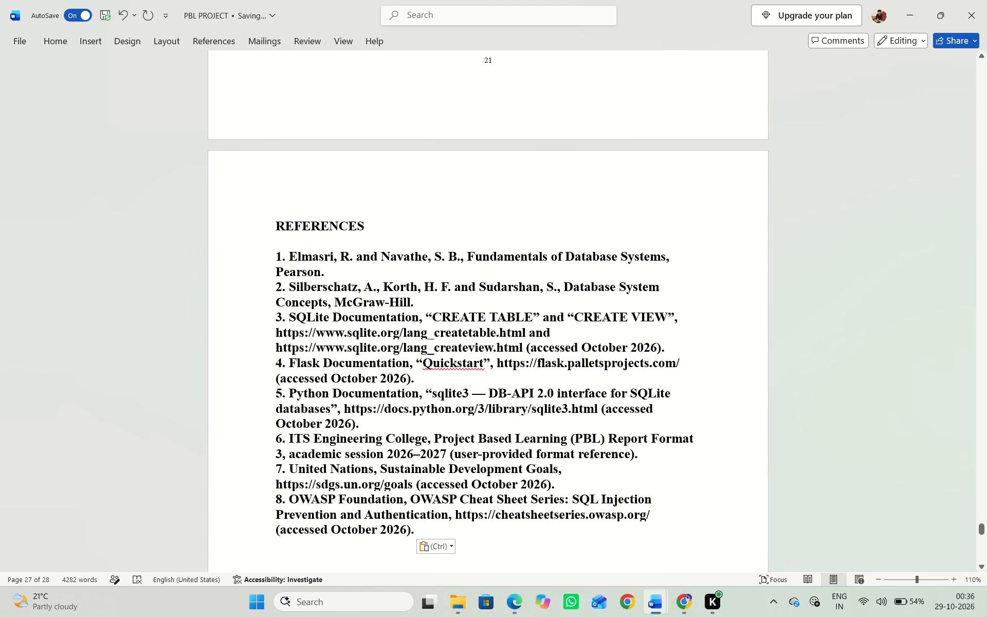
Remove the bold from the eight pasted references and set their font size to 12.
drag(276, 254, 392, 534)
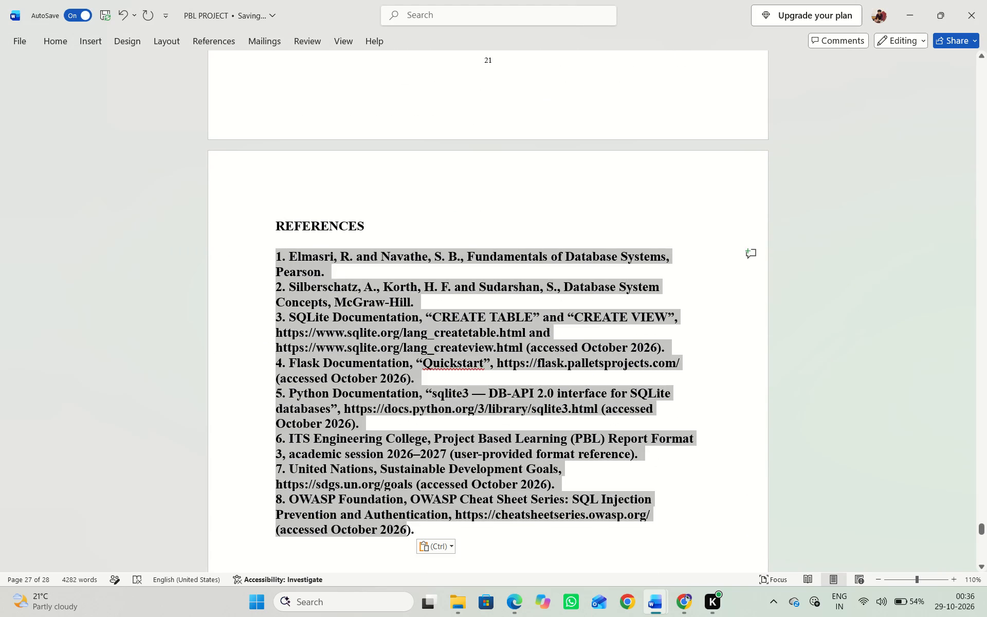
drag(392, 534, 417, 531)
click(425, 510)
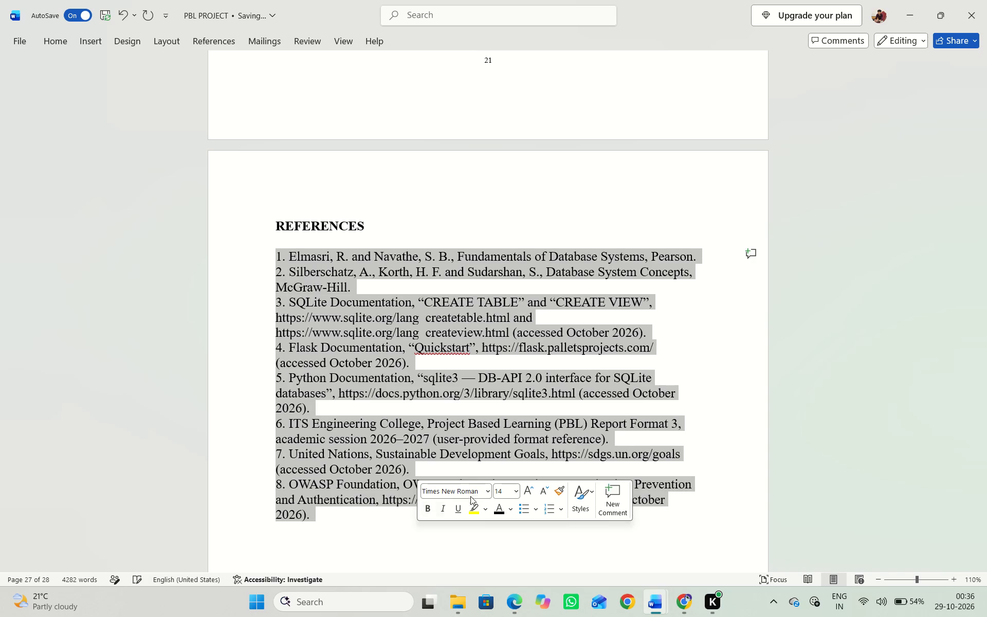
click(511, 492)
click(505, 493)
key(1)
key(2)
key(Return)
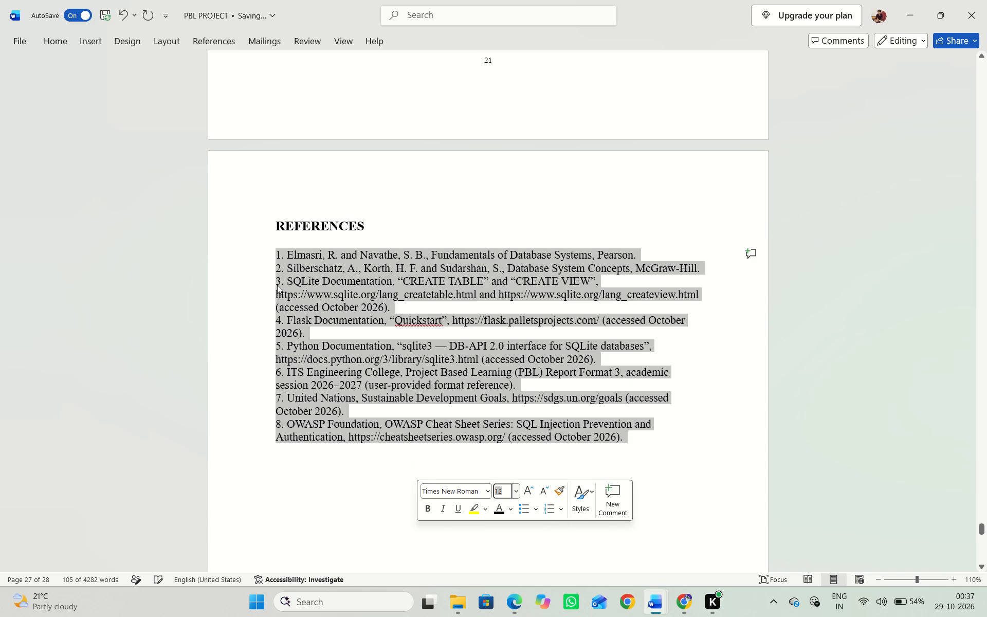
click(628, 440)
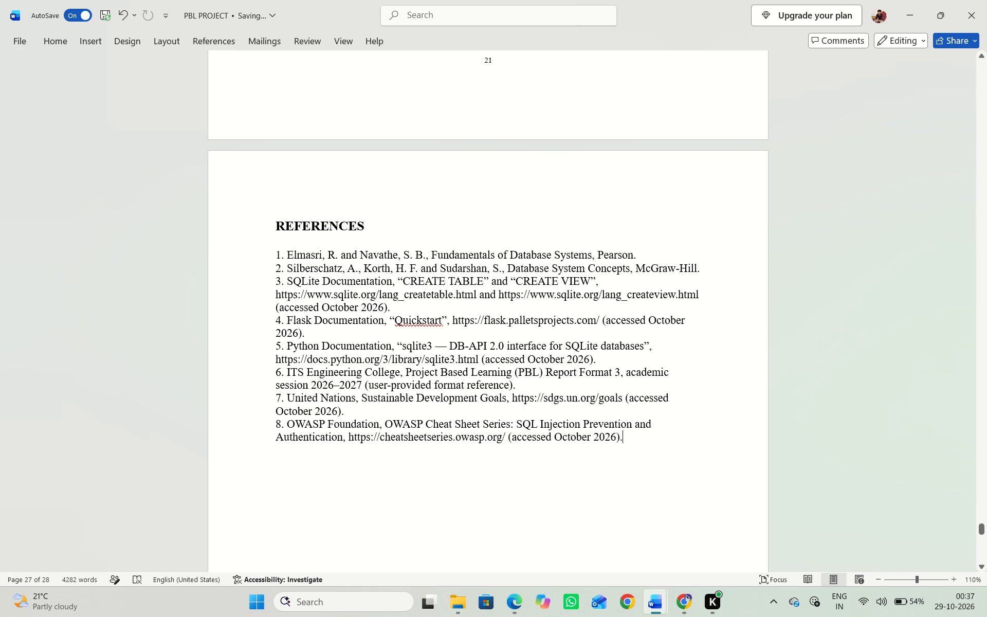
scroll(575, 402, up, 1)
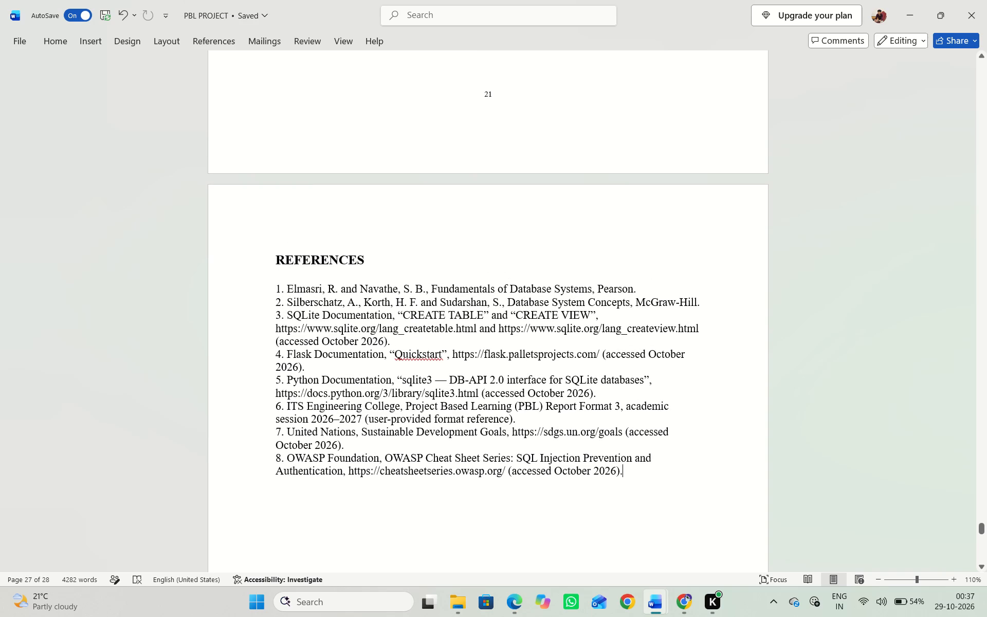
Add the centred page number 22 at font size 8 in the blank space below the eight references.
scroll(575, 402, up, 1)
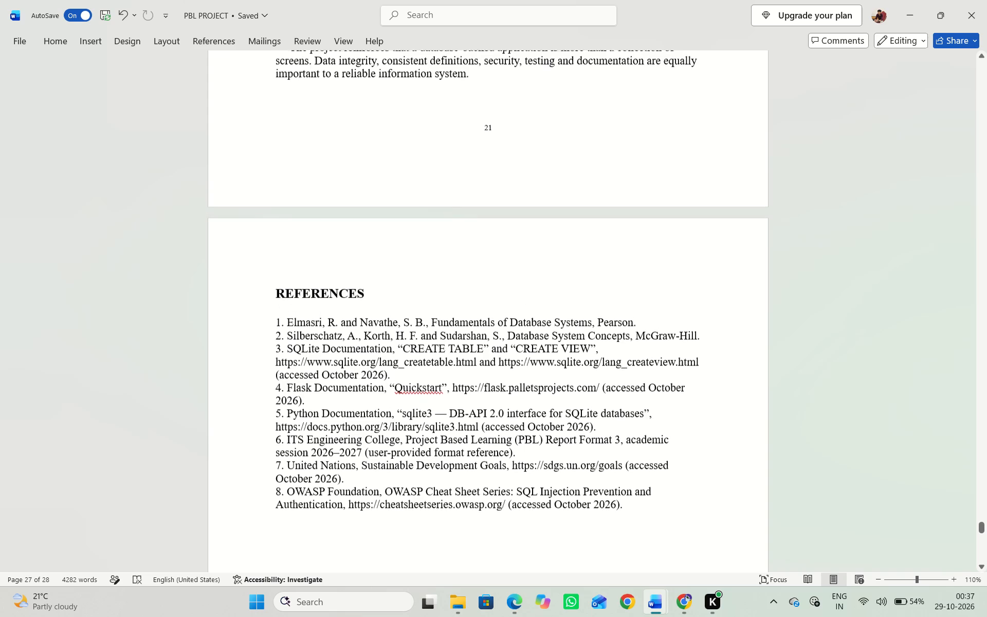
scroll(575, 402, up, 3)
scroll(573, 405, down, 3)
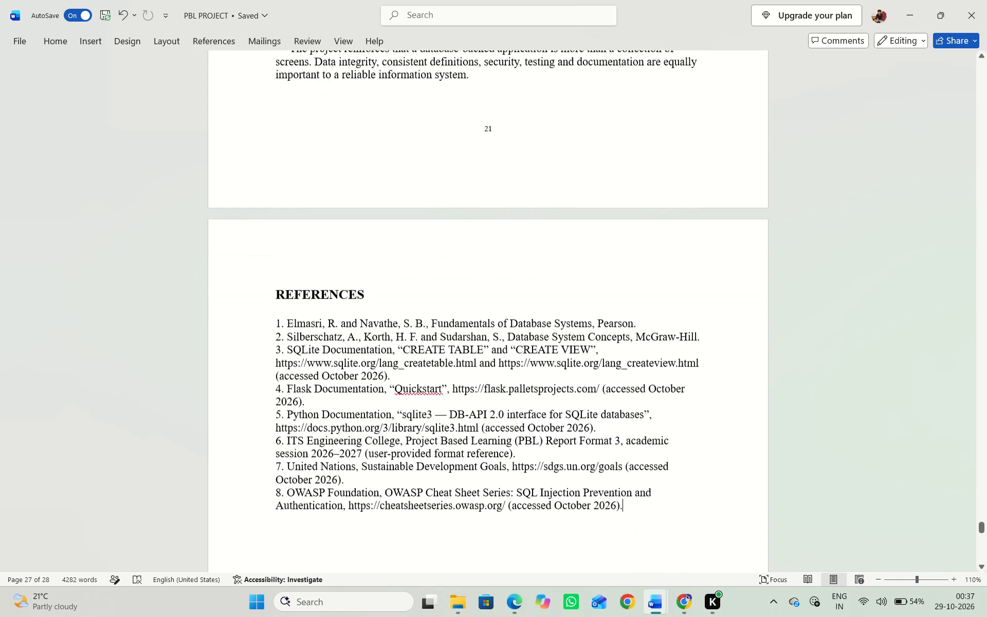
scroll(573, 405, down, 14)
click(481, 439)
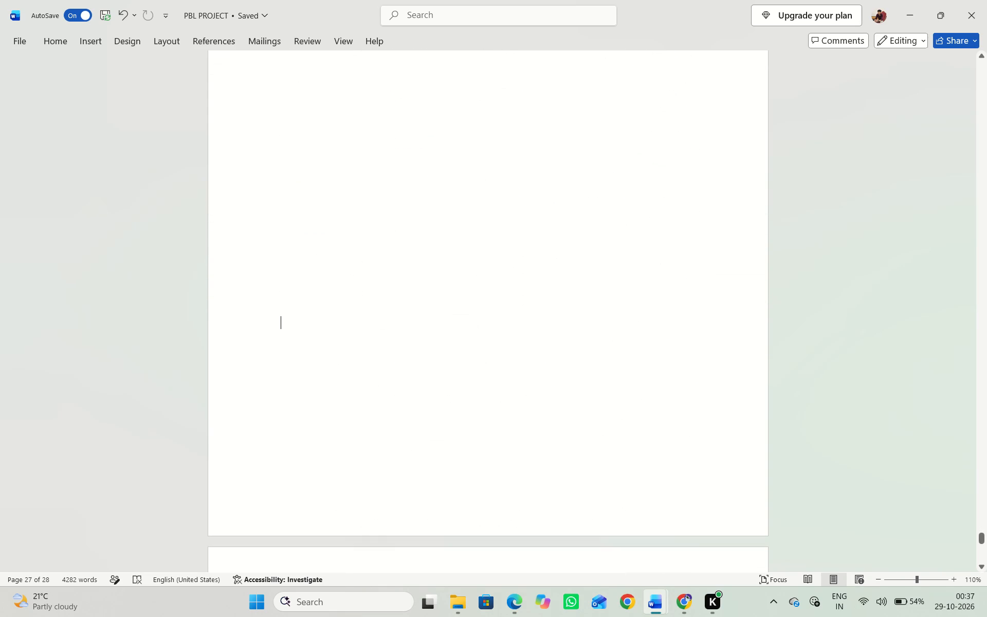
click(69, 43)
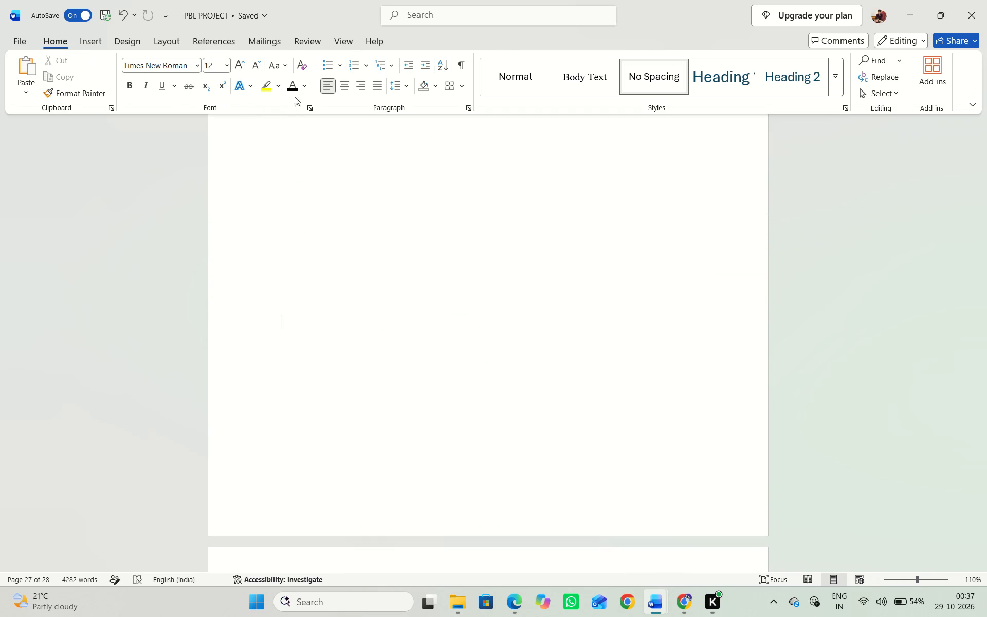
click(217, 63)
key(8)
click(285, 324)
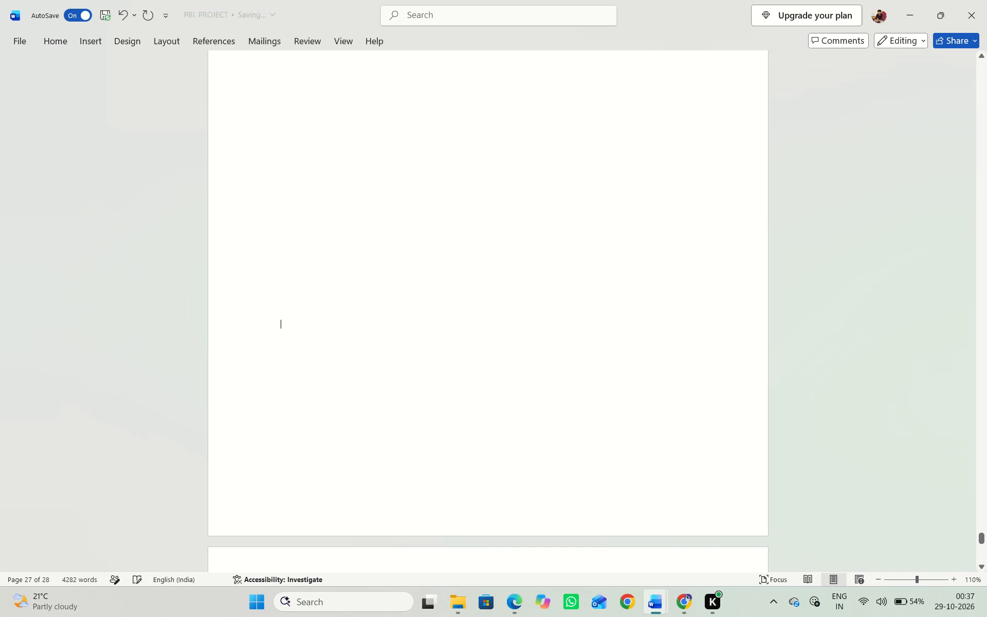
click(61, 46)
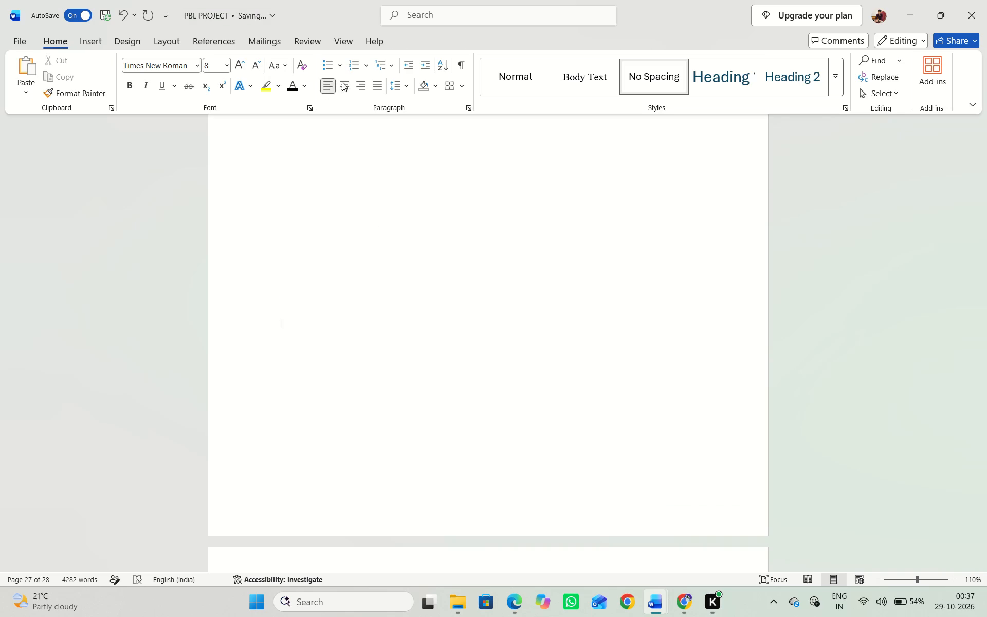
click(349, 81)
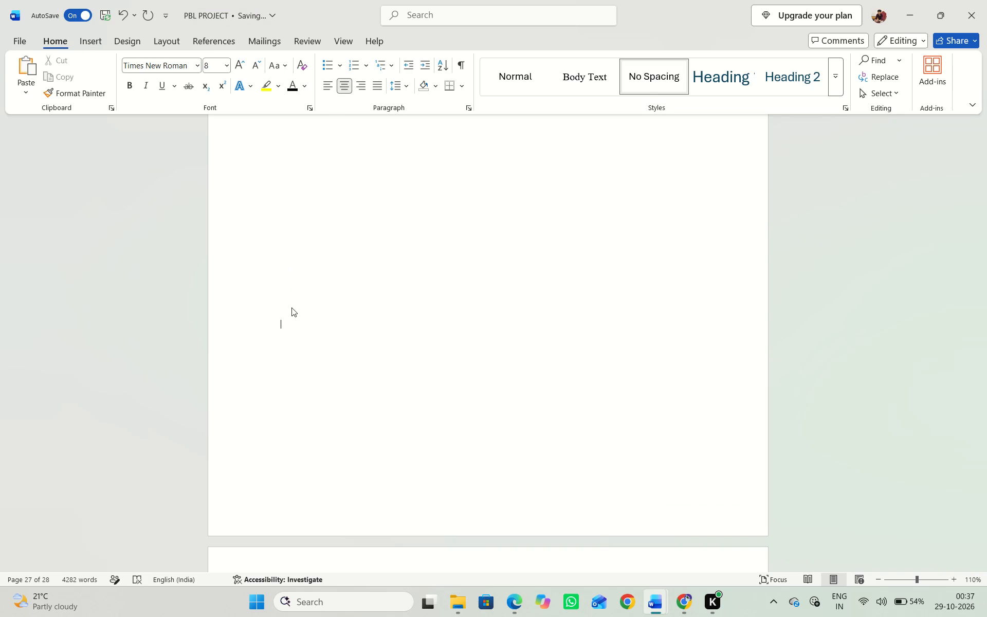
click(291, 307)
scroll(325, 302, up, 17)
scroll(321, 285, down, 3)
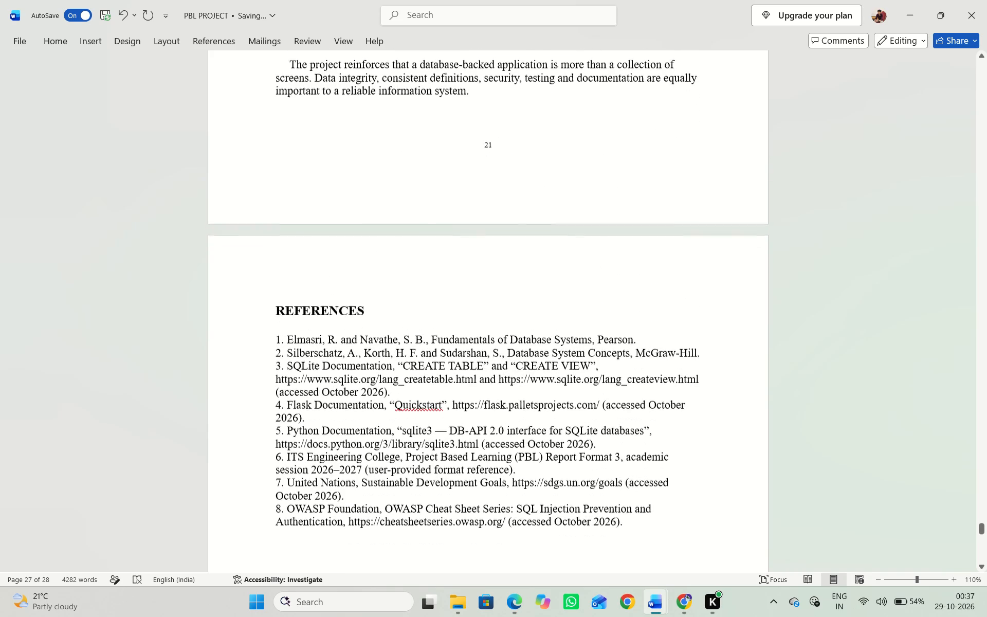
scroll(321, 285, down, 16)
click(310, 261)
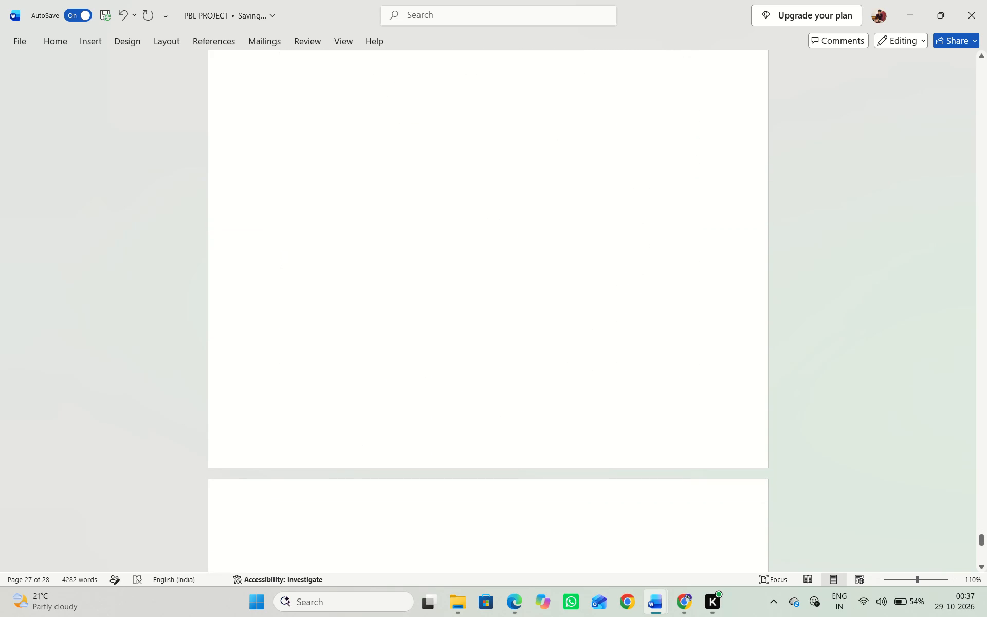
text(22)
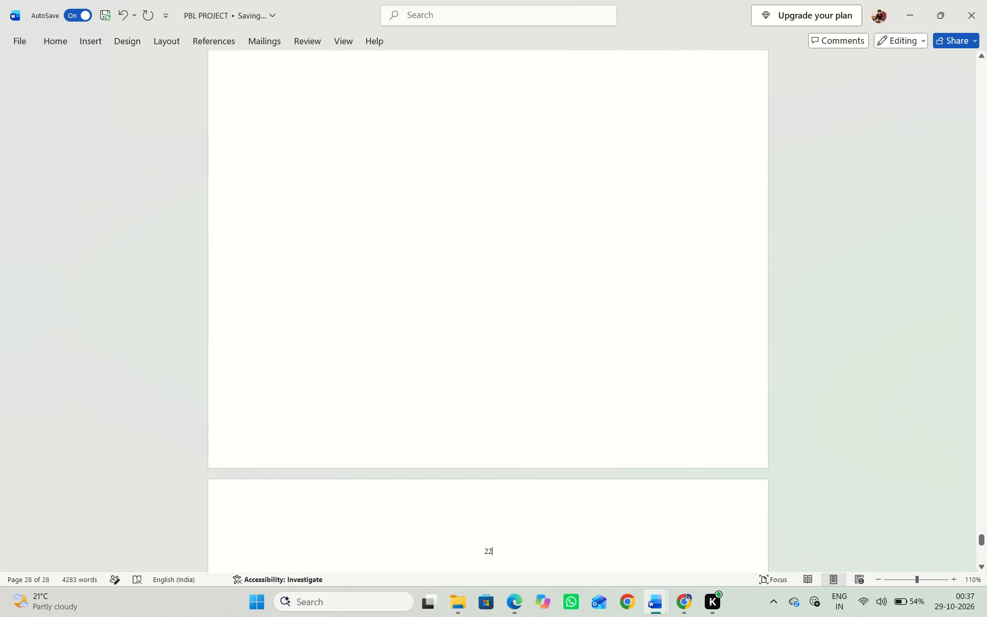
Delete the blank lines before page number 22 so it moves back onto the References page, and centre it again.
click(480, 552)
key(BackSpace)
key(BackSpace)
key(BackSpace)
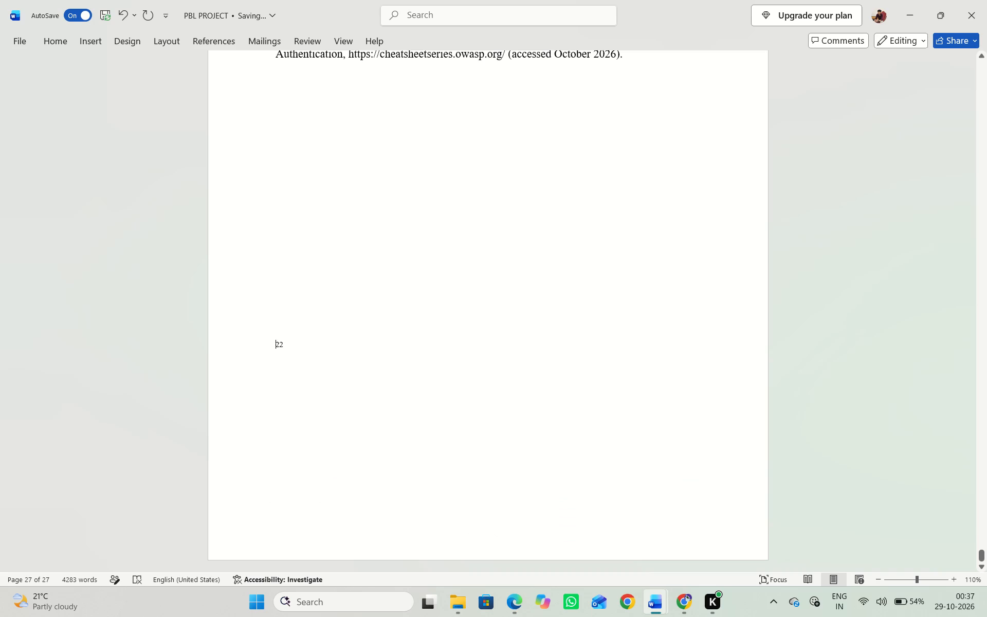
drag(273, 342, 285, 346)
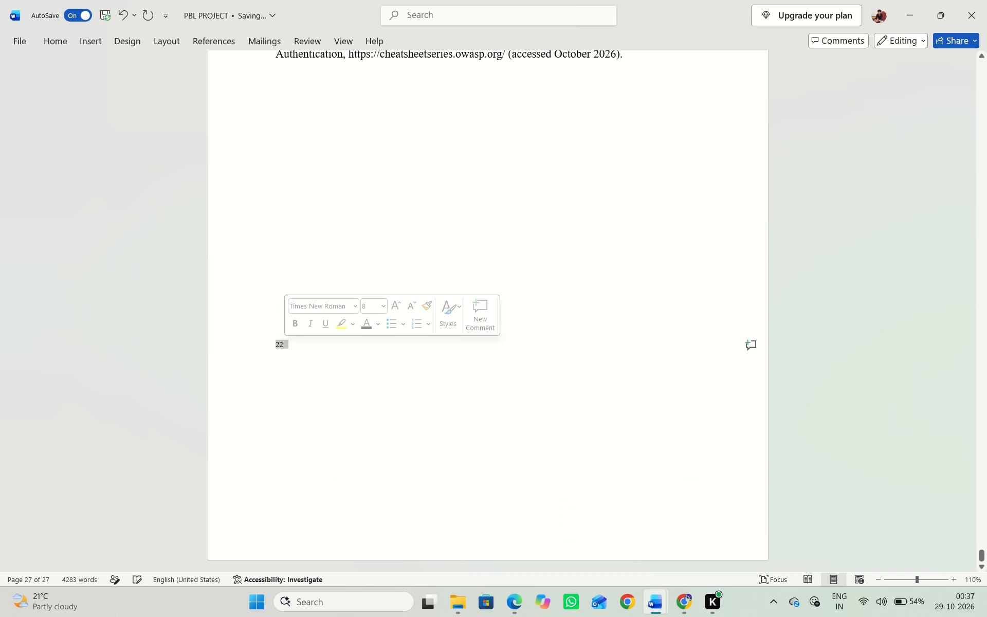
click(62, 47)
click(338, 90)
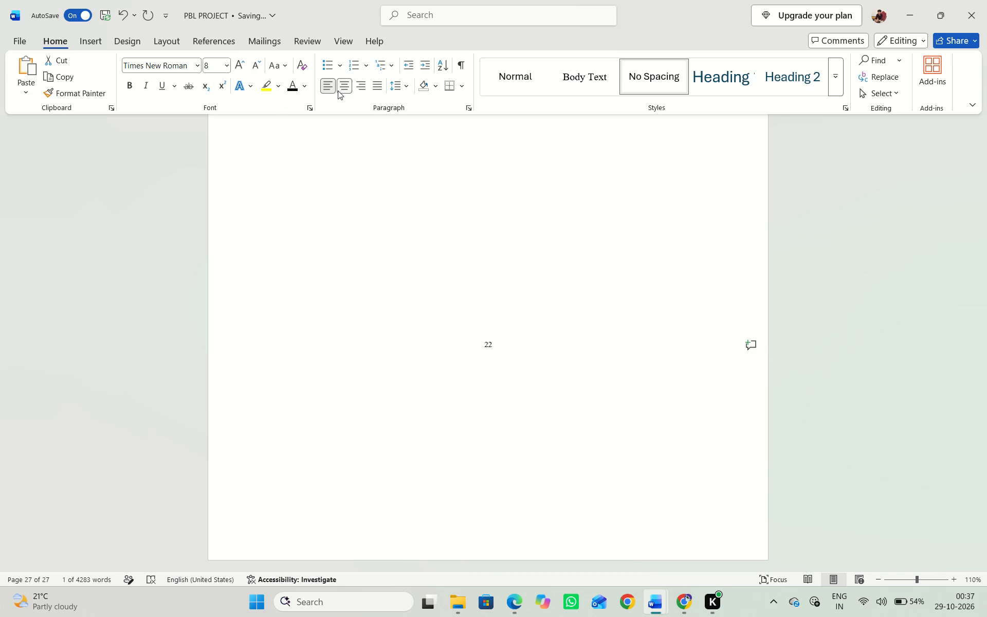
Insert blank lines above page number 22 to move it down to the bottom of the References page.
click(485, 341)
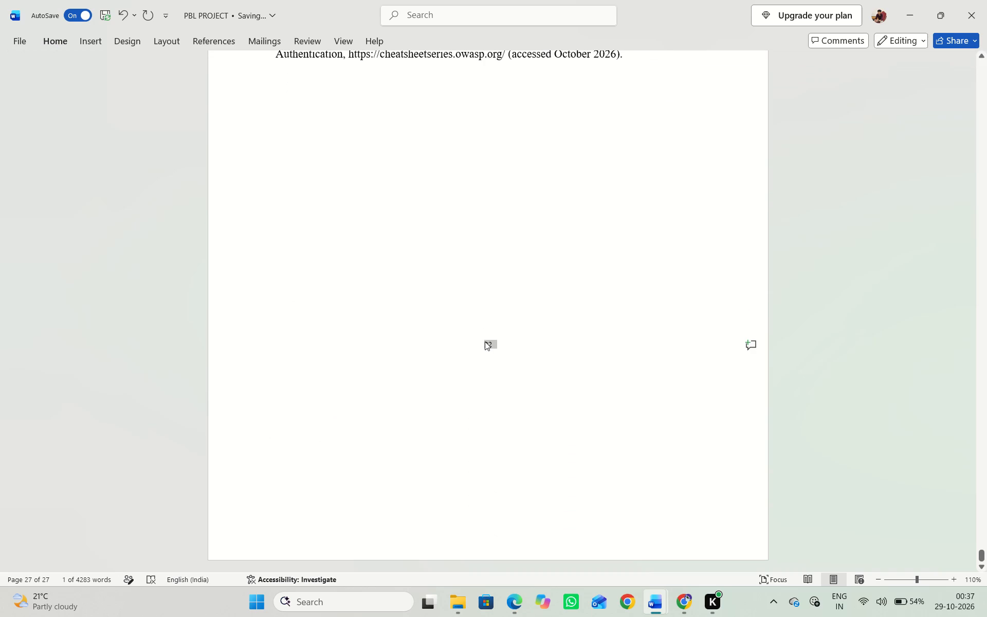
click(485, 342)
key(Return)
key(Return)
key(Return)
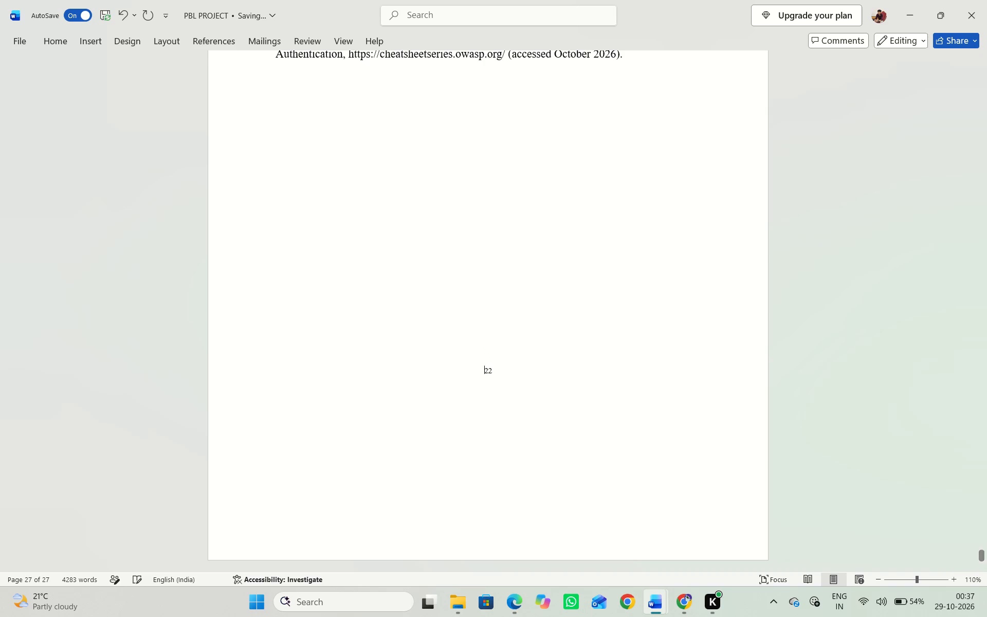
key(Return)
key(Return)
key(Return)
key(Return)
key(Return)
key(Return)
key(Return)
key(Return)
key(Return)
key(Return)
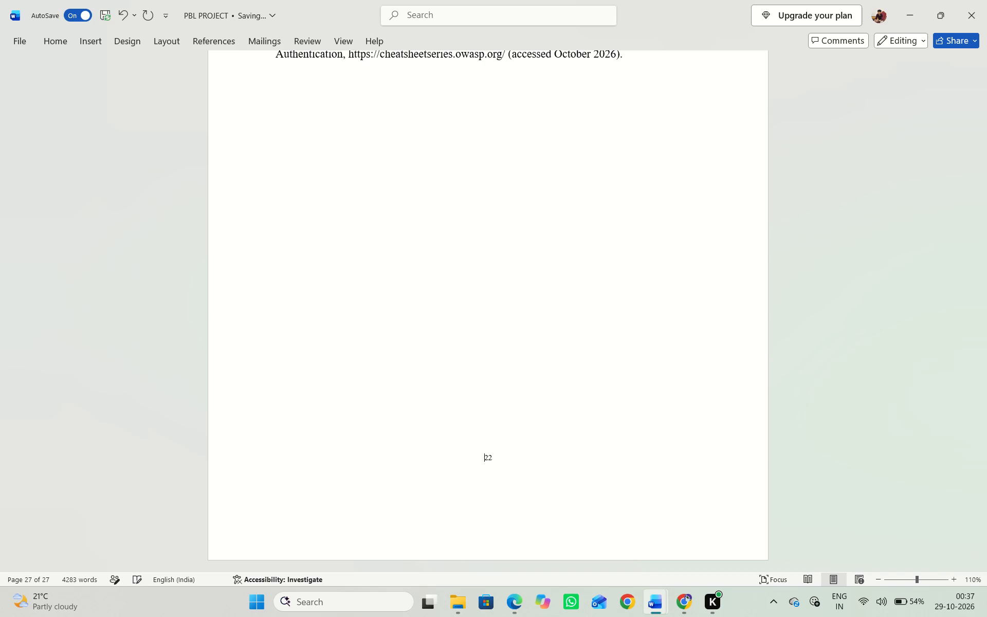
key(Return)
key(Return)
key(Return)
key(Return)
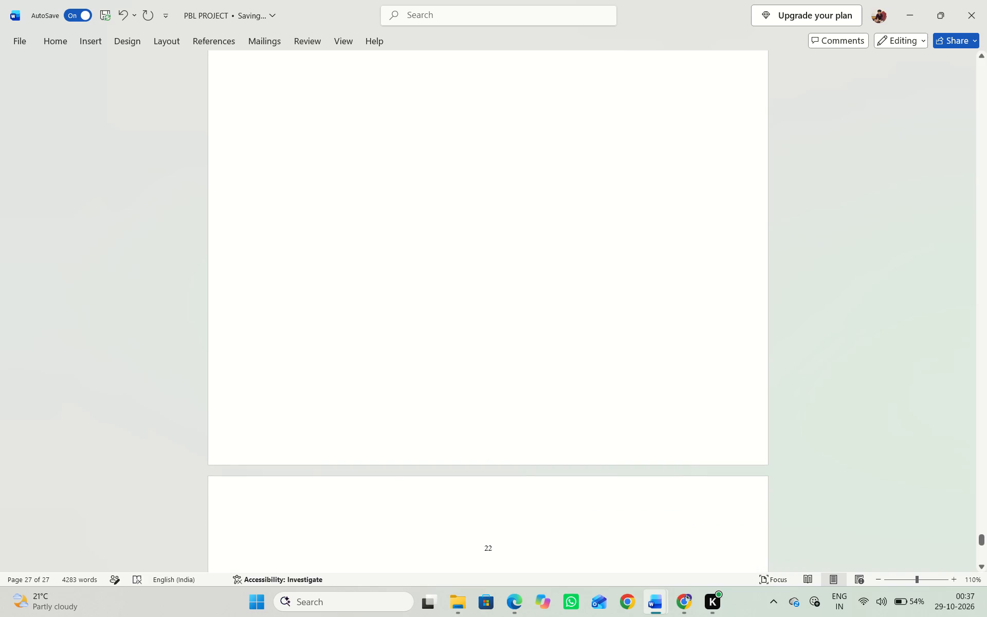
key(BackSpace)
Review the report's pages and their page numbers from the References back to the Contents page.
scroll(404, 333, up, 17)
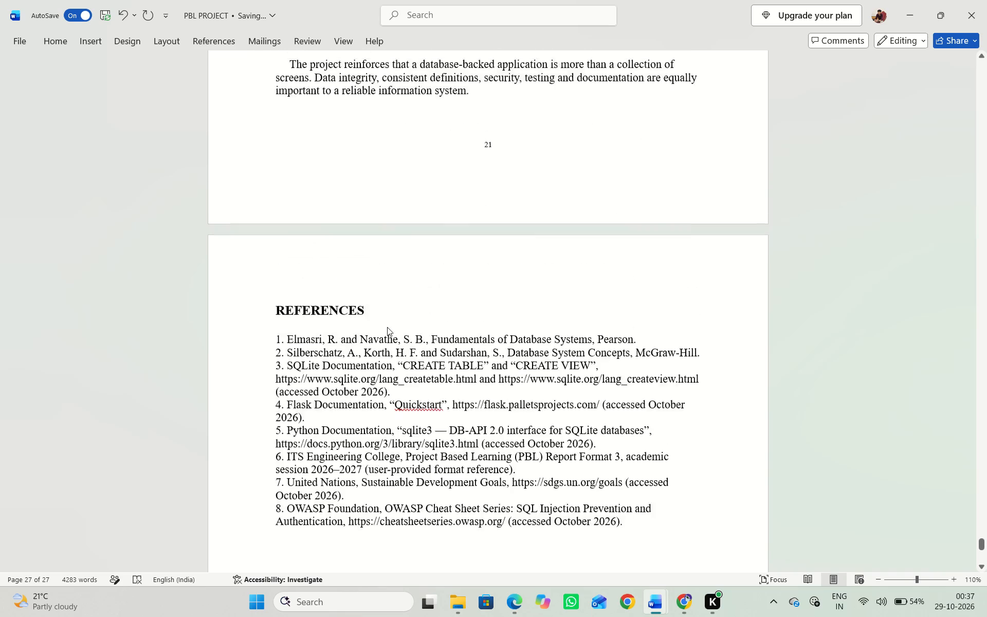
scroll(387, 327, up, 20)
scroll(387, 327, up, 11)
scroll(389, 324, down, 3)
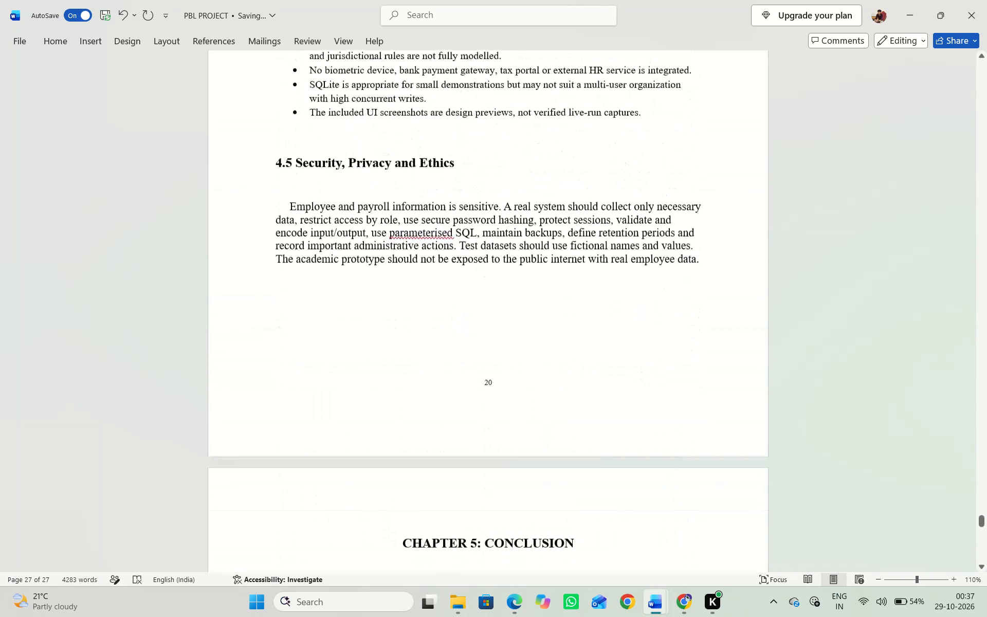
scroll(389, 324, down, 3)
scroll(389, 324, up, 6)
scroll(389, 324, up, 18)
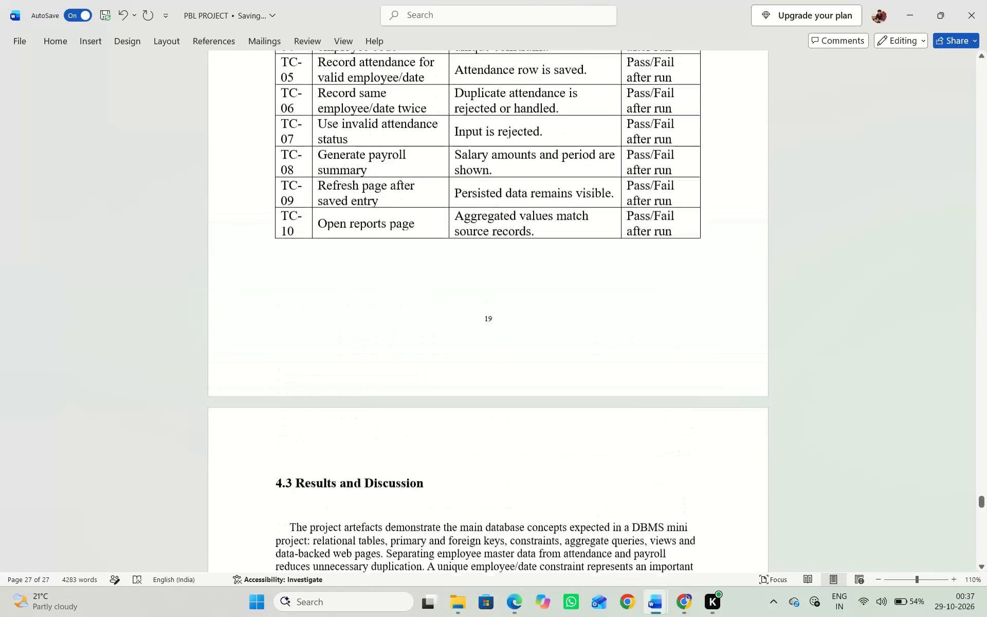
scroll(389, 324, up, 20)
scroll(389, 324, up, 17)
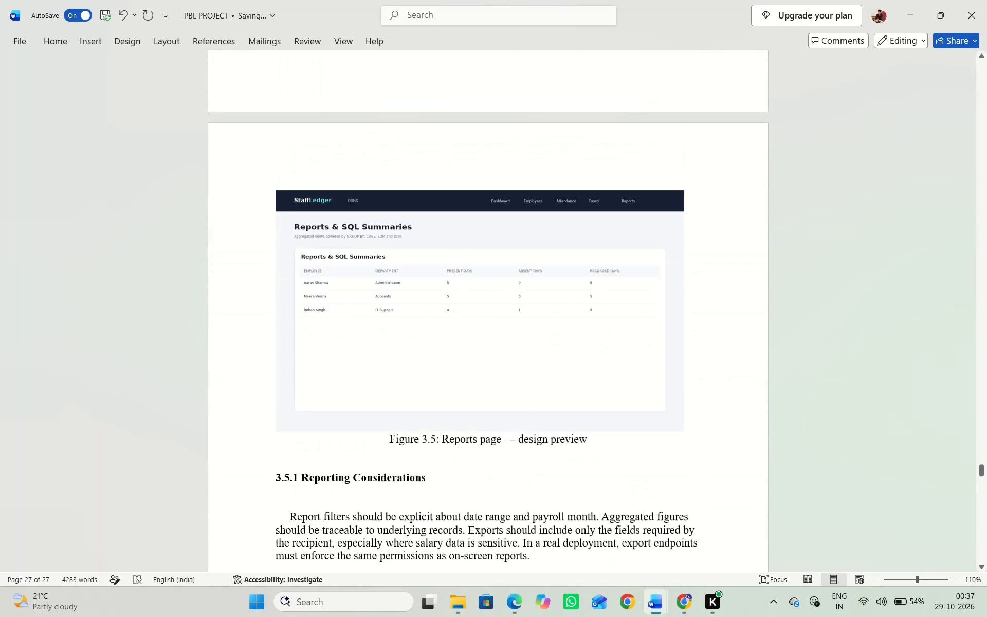
scroll(394, 324, up, 20)
scroll(394, 324, up, 17)
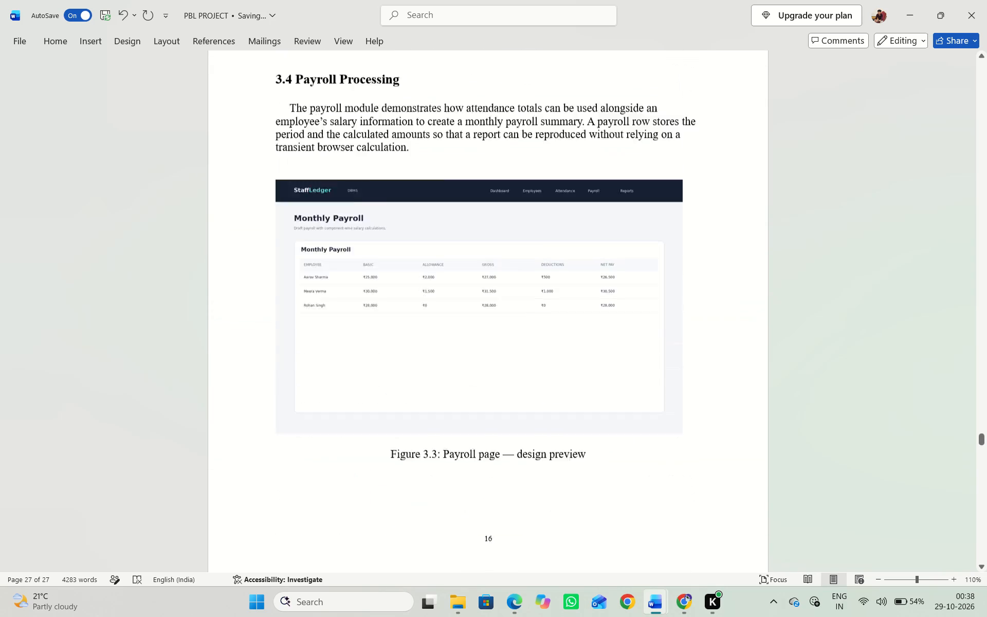
scroll(395, 318, up, 20)
scroll(395, 318, up, 17)
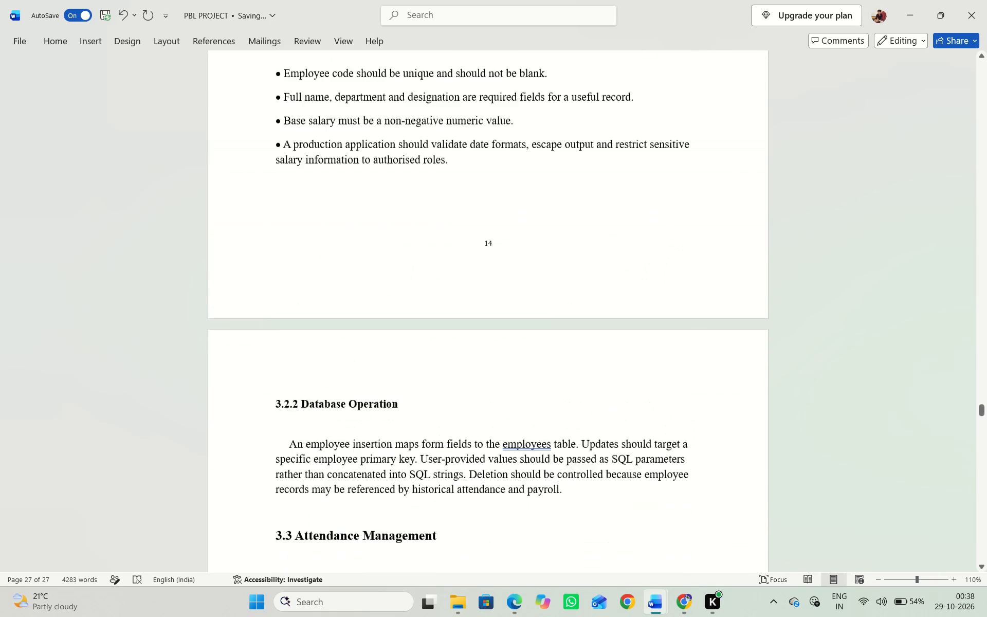
scroll(395, 317, up, 20)
scroll(395, 317, up, 17)
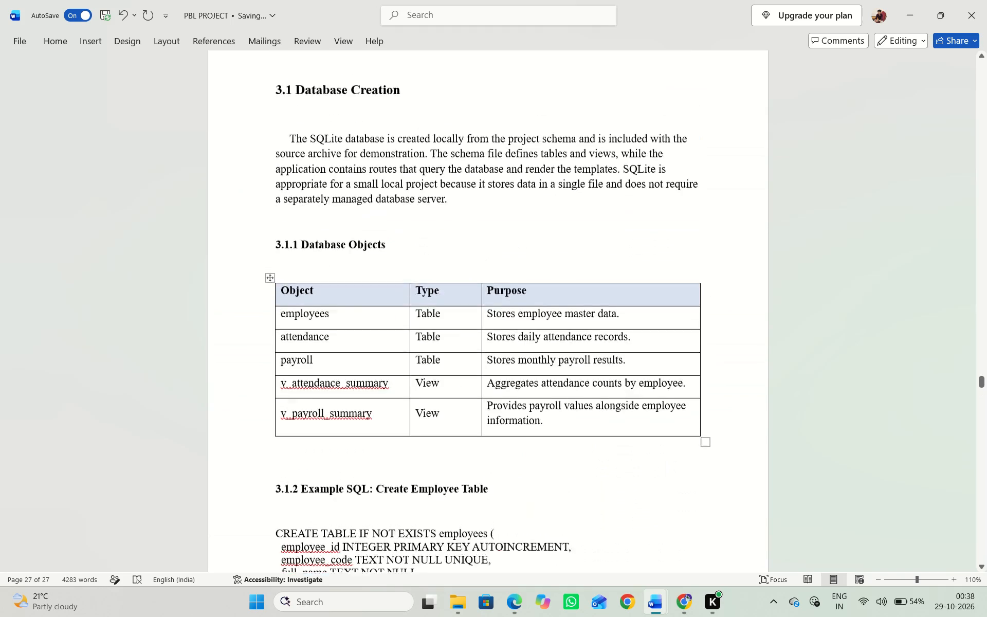
scroll(395, 317, up, 20)
scroll(395, 317, up, 16)
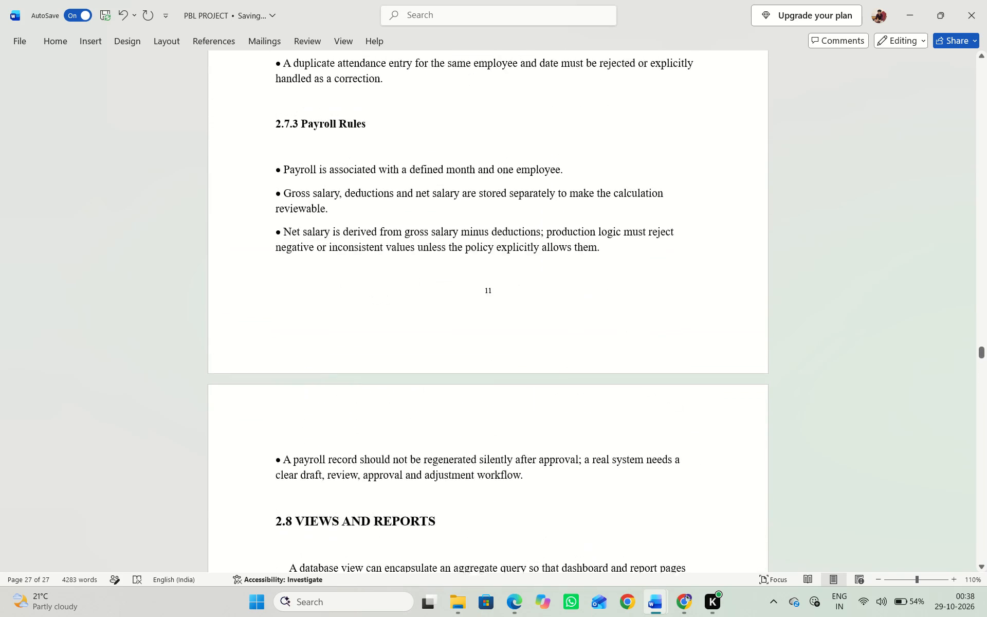
scroll(390, 313, up, 20)
scroll(390, 313, up, 16)
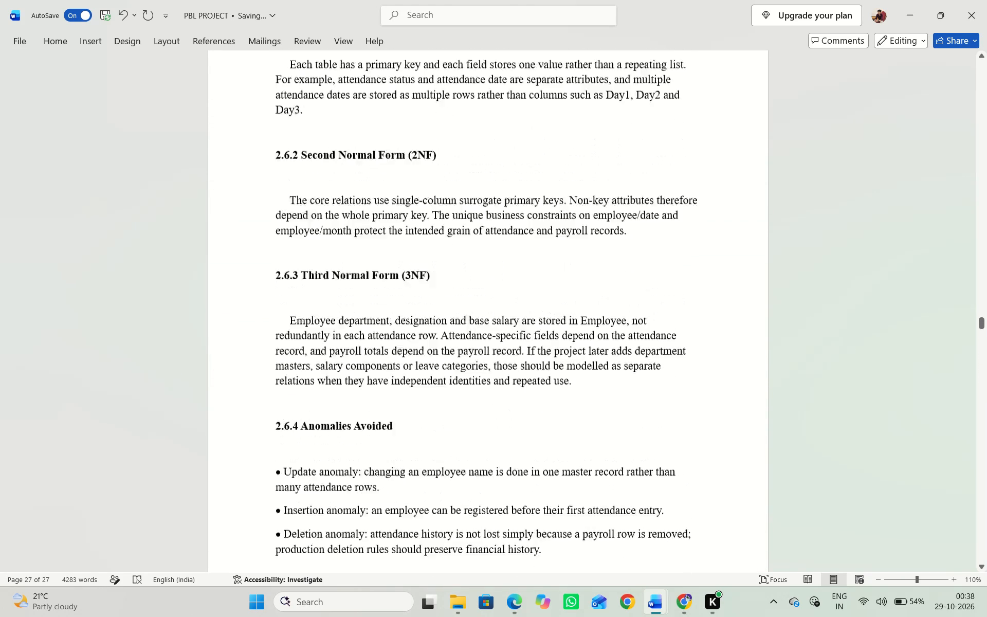
scroll(390, 313, up, 20)
scroll(390, 313, up, 16)
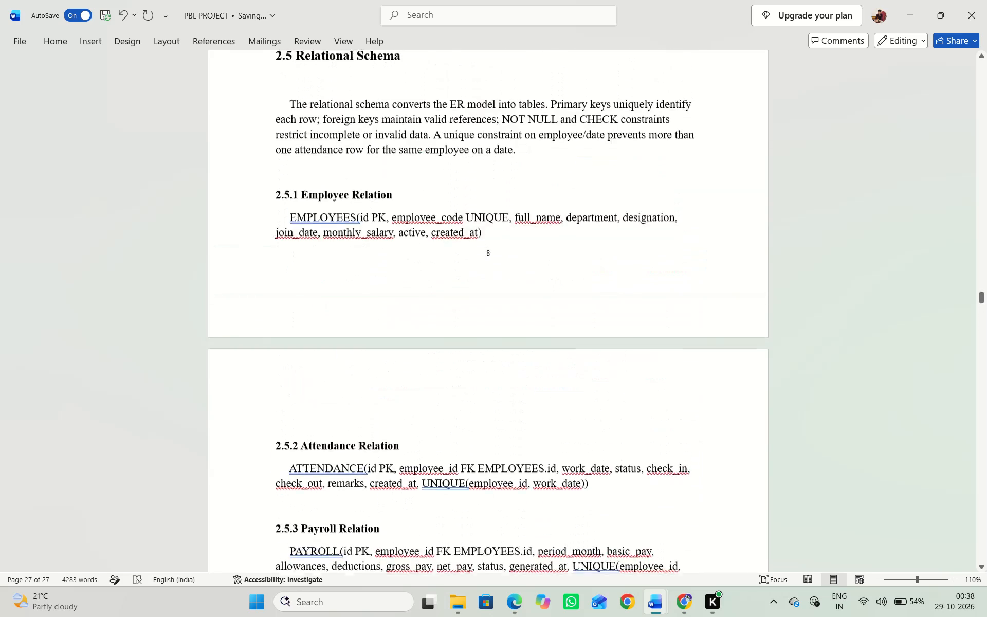
scroll(390, 313, up, 20)
scroll(390, 313, up, 15)
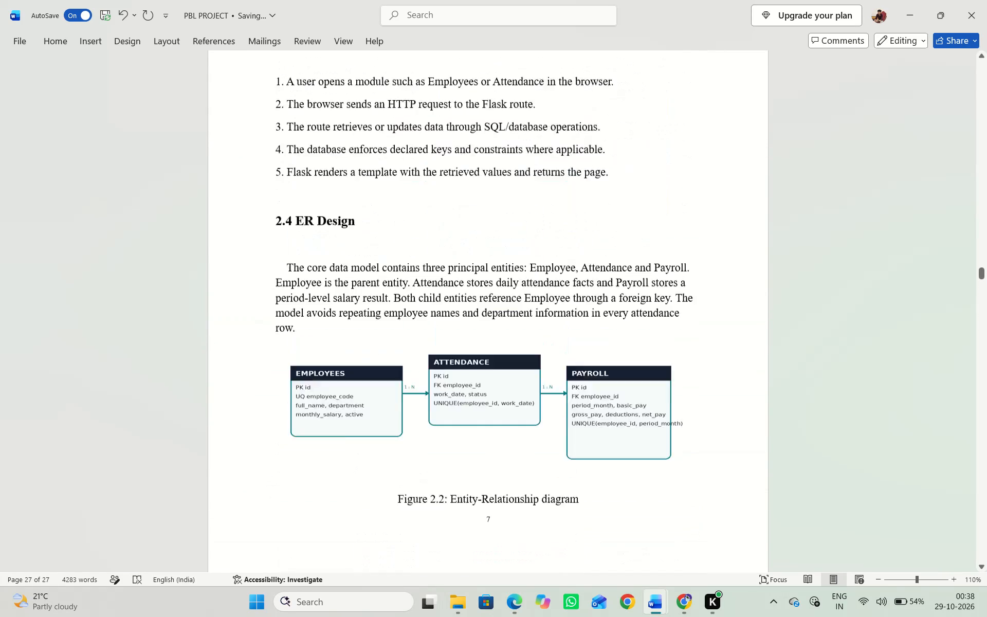
scroll(390, 313, up, 19)
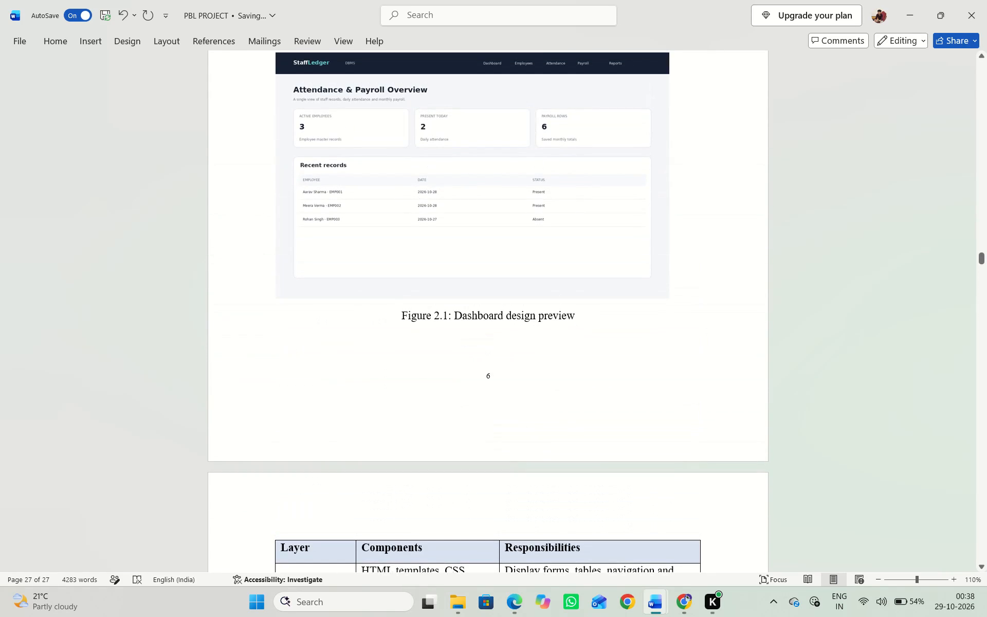
scroll(390, 313, up, 9)
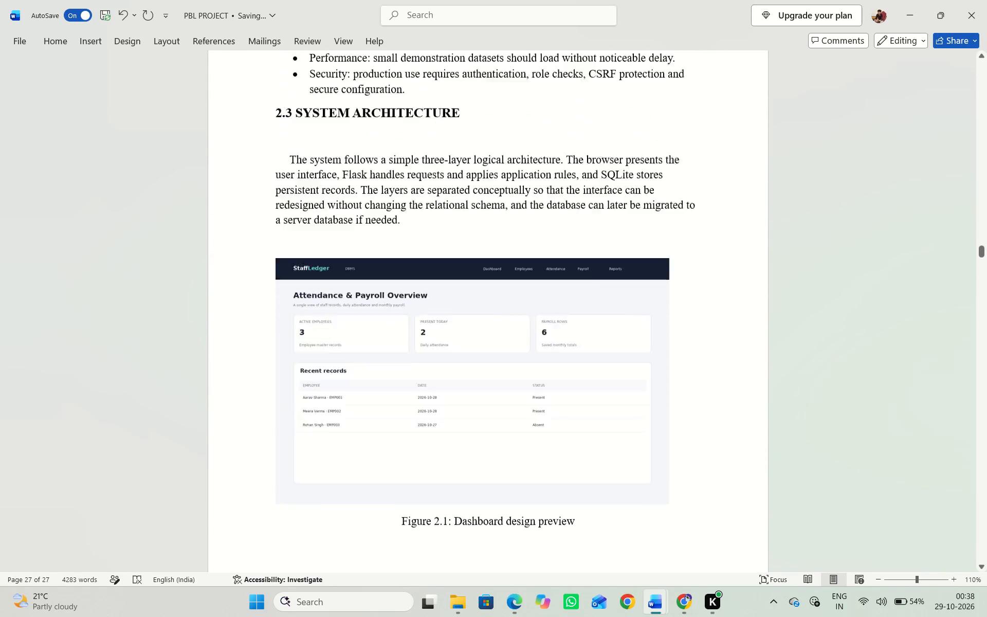
scroll(390, 313, up, 12)
scroll(390, 313, up, 16)
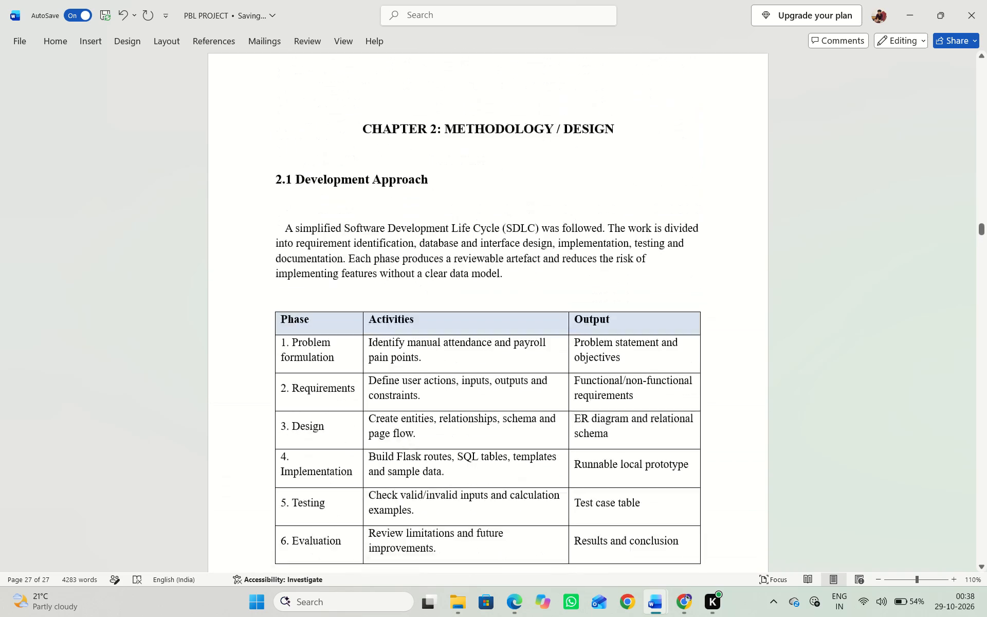
scroll(390, 313, up, 19)
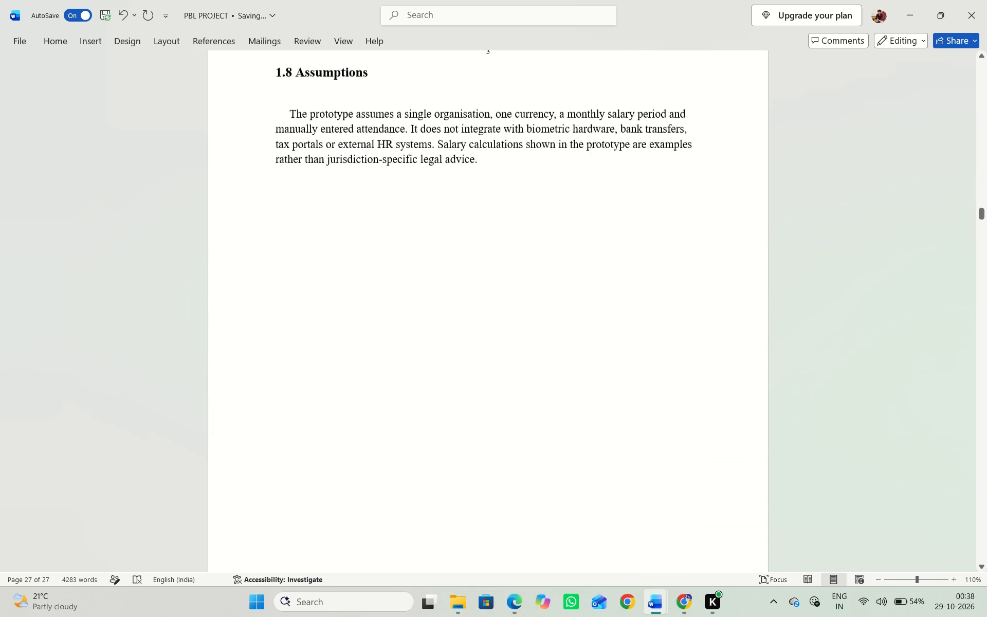
scroll(390, 312, up, 10)
scroll(390, 312, up, 17)
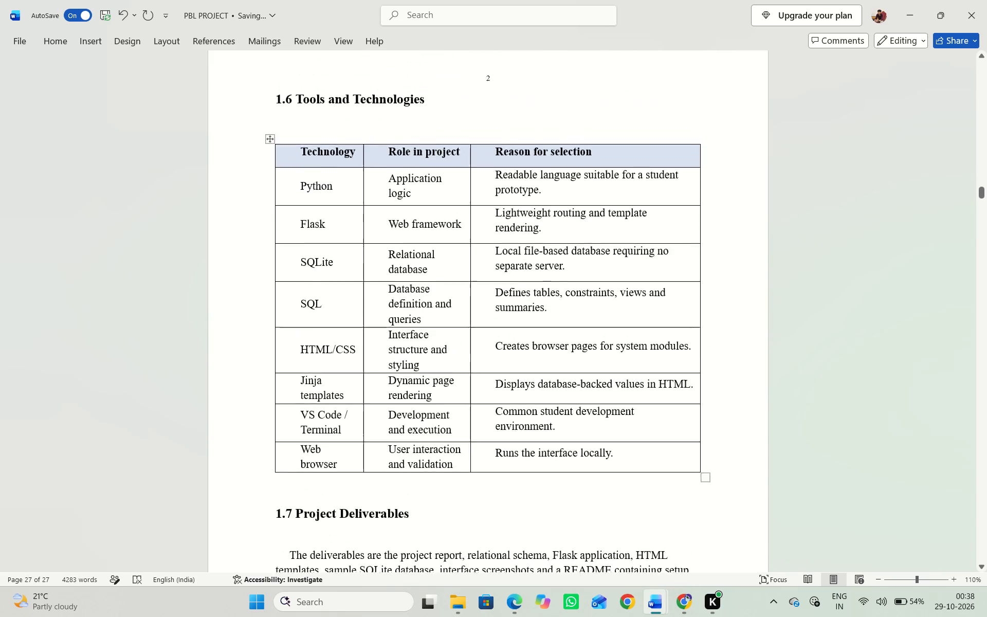
scroll(390, 312, up, 20)
scroll(390, 312, up, 11)
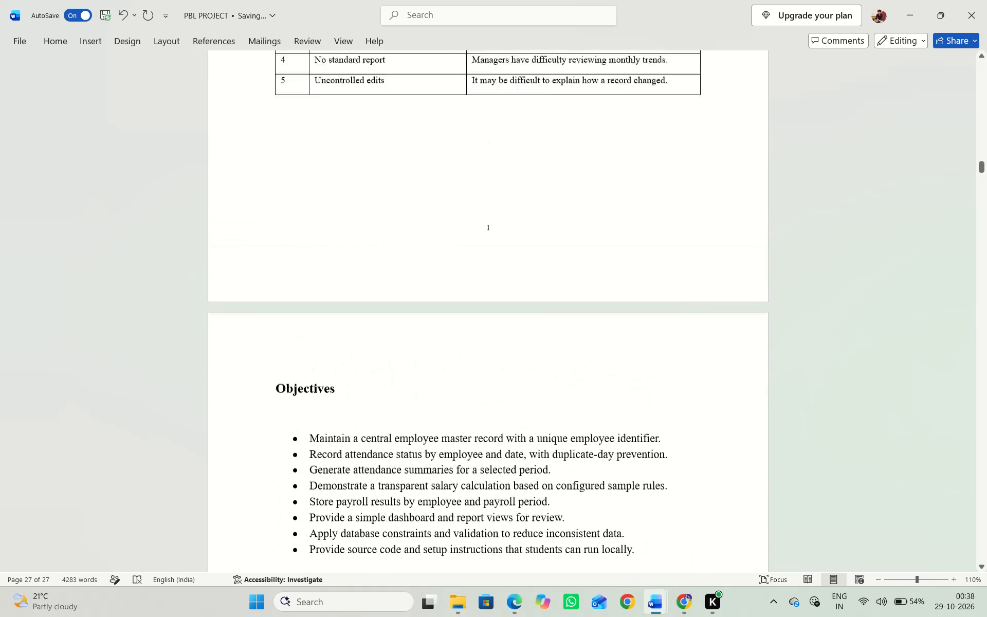
scroll(385, 307, up, 20)
scroll(385, 307, up, 11)
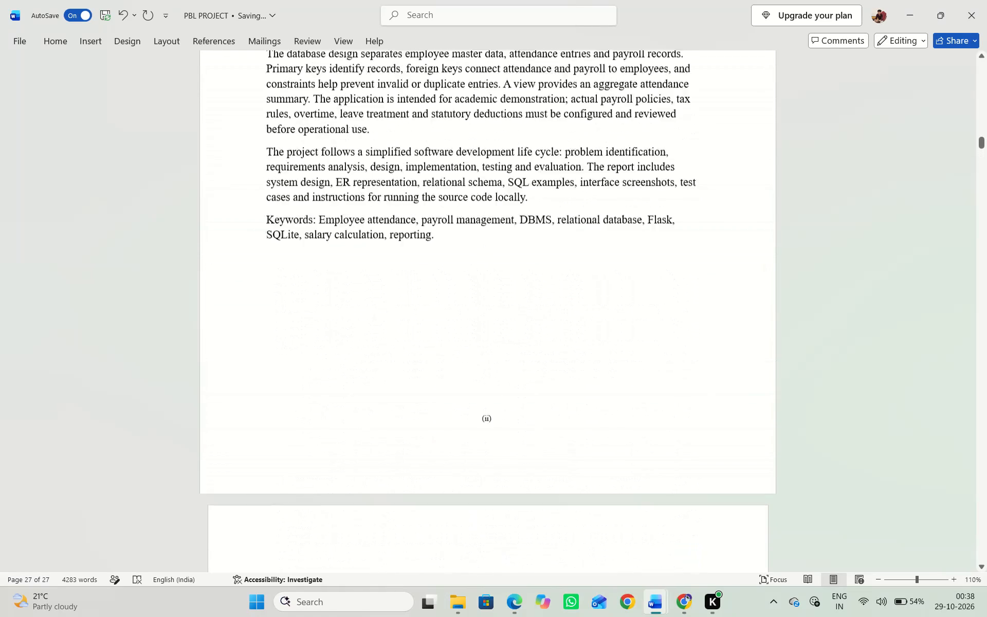
scroll(385, 307, up, 20)
scroll(385, 307, up, 7)
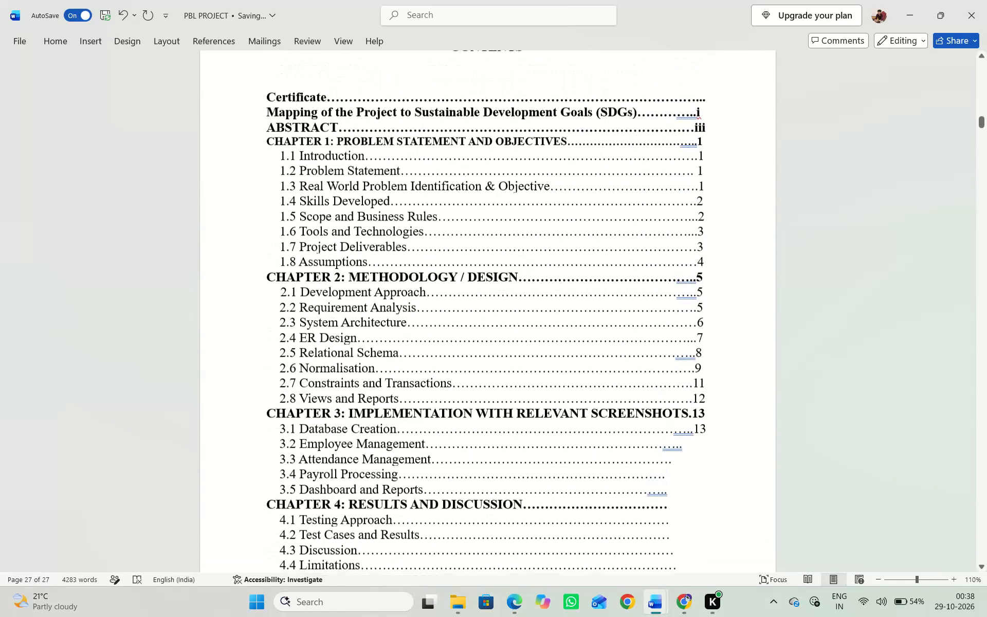
Extend the dotted leader of the 3.2 Employee Management entry on the Contents page by two dots.
scroll(385, 311, down, 3)
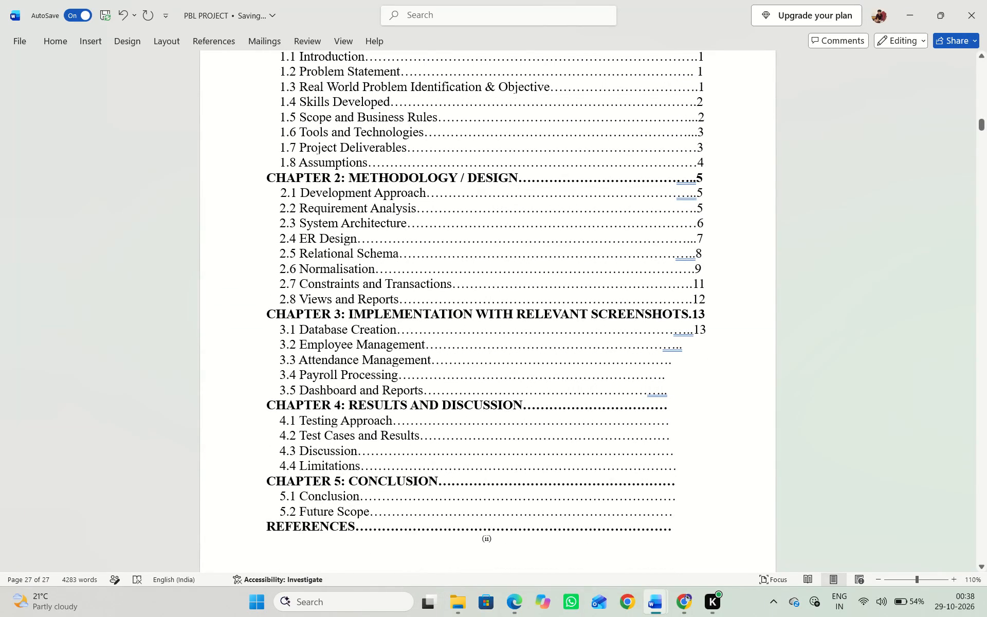
click(685, 347)
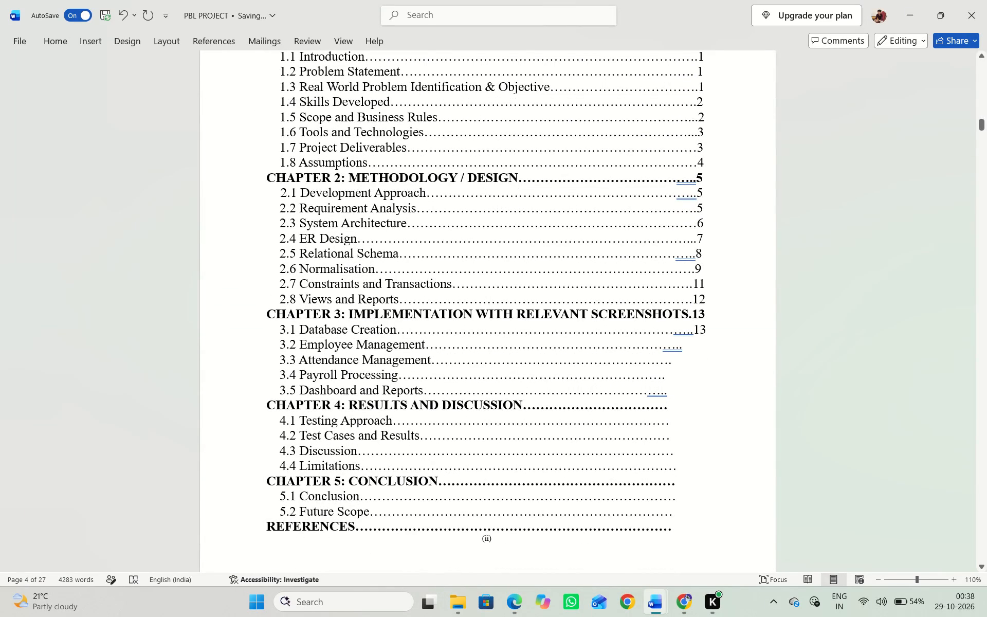
text(..)
Examine the pages from section 3.2 Employee Management to the start of Chapter 4 for the page number each section starts on.
scroll(693, 358, down, 6)
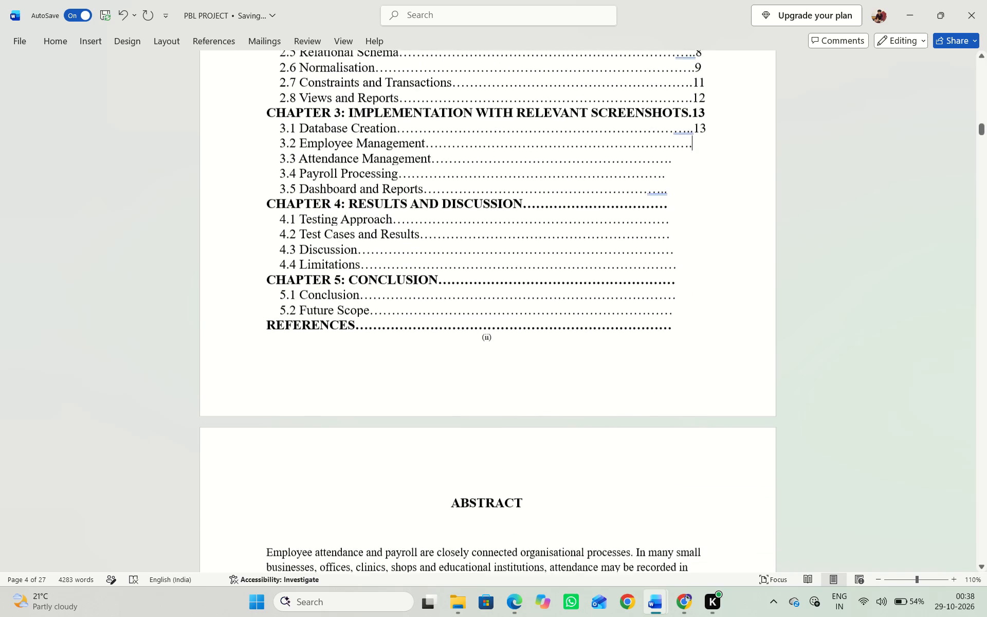
scroll(693, 354, down, 13)
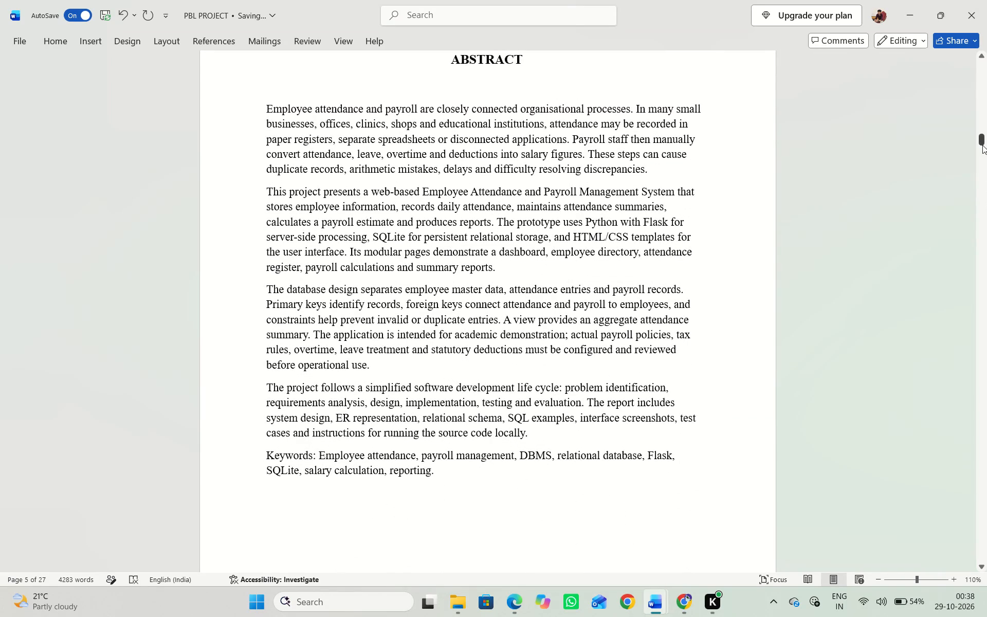
drag(982, 145, 971, 336)
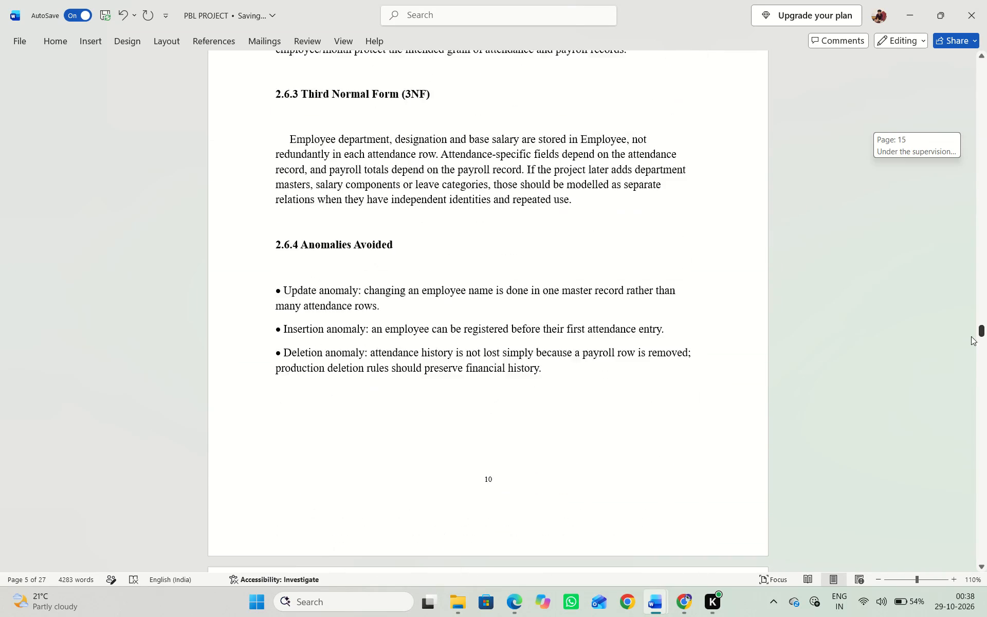
drag(971, 336, 974, 383)
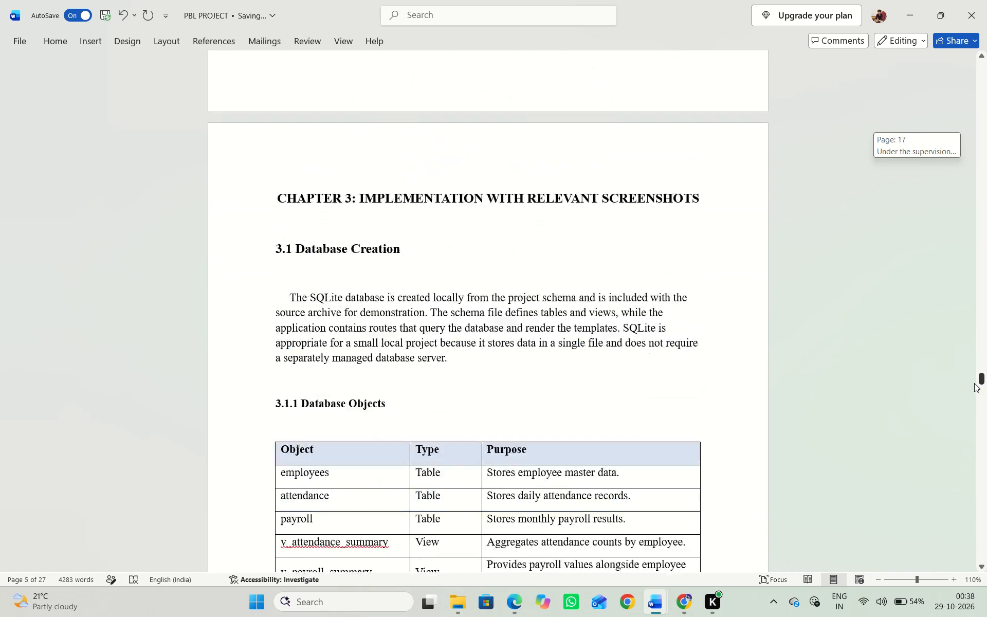
drag(974, 383, 980, 401)
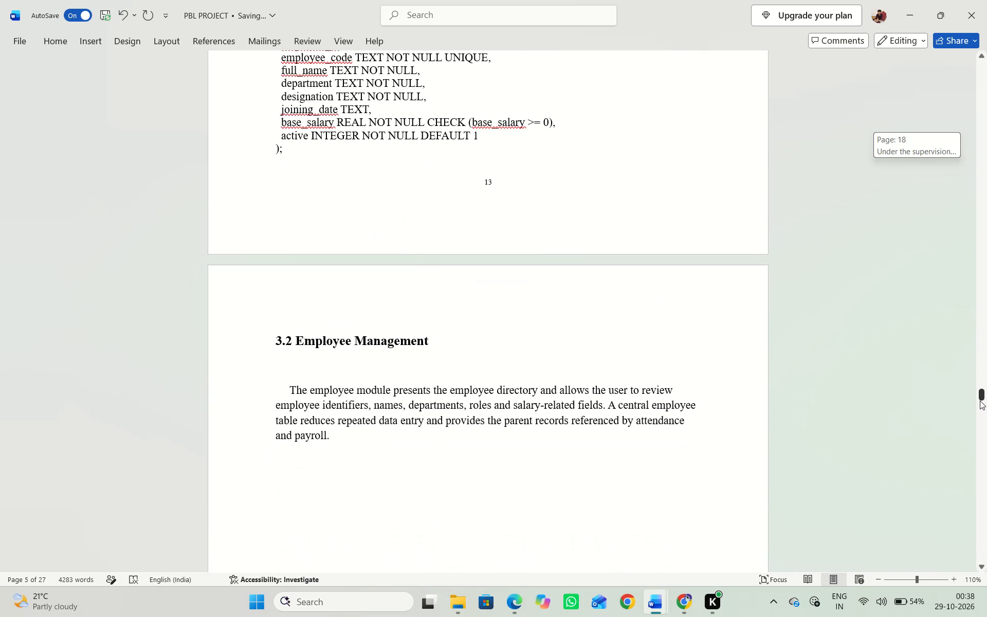
drag(980, 401, 981, 414)
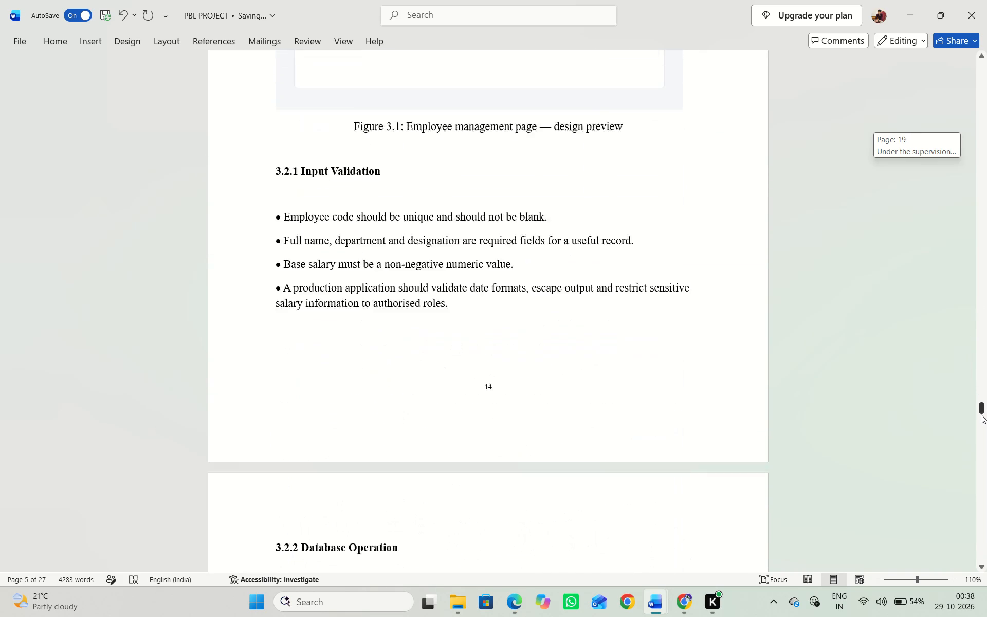
drag(981, 414, 981, 430)
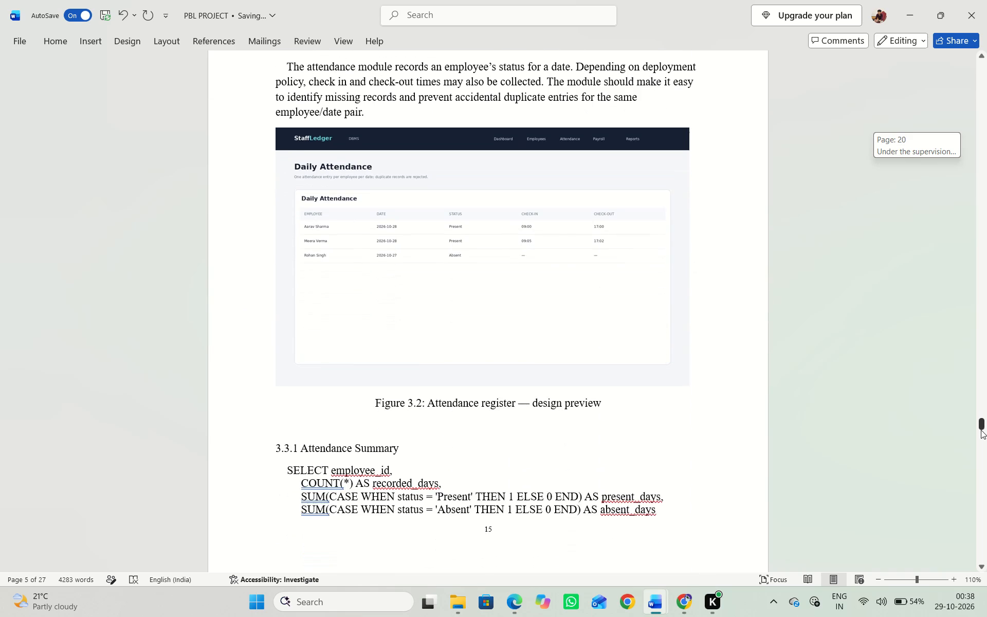
drag(981, 430, 981, 440)
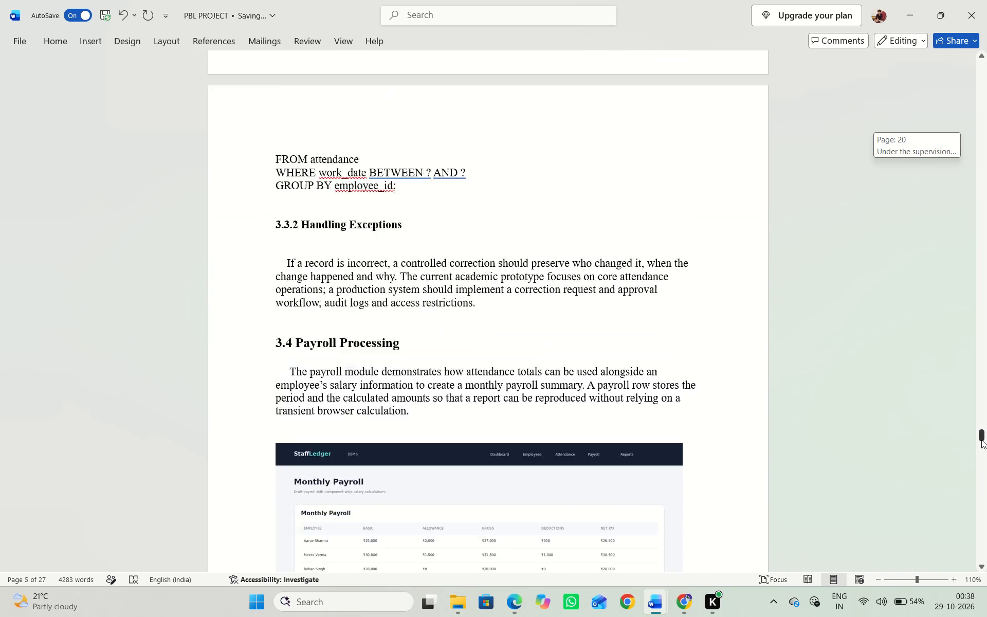
drag(981, 440, 981, 437)
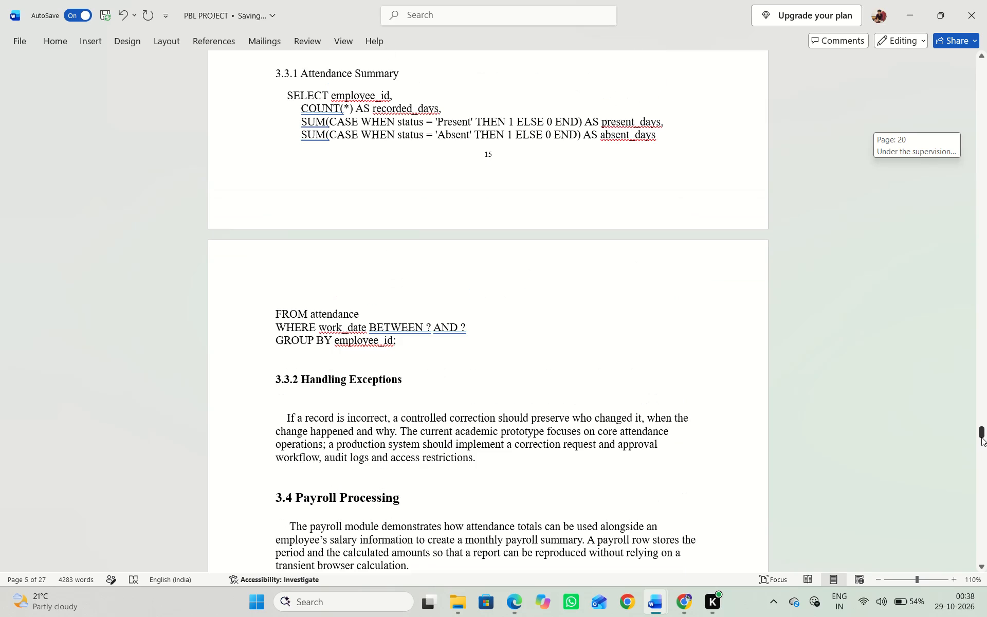
drag(981, 437, 981, 445)
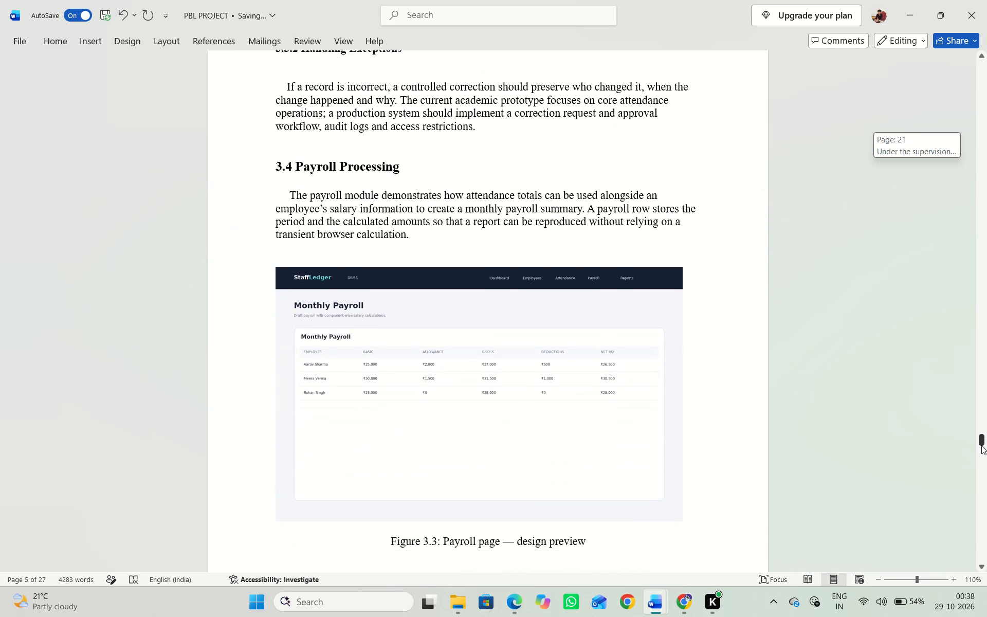
drag(981, 445, 981, 459)
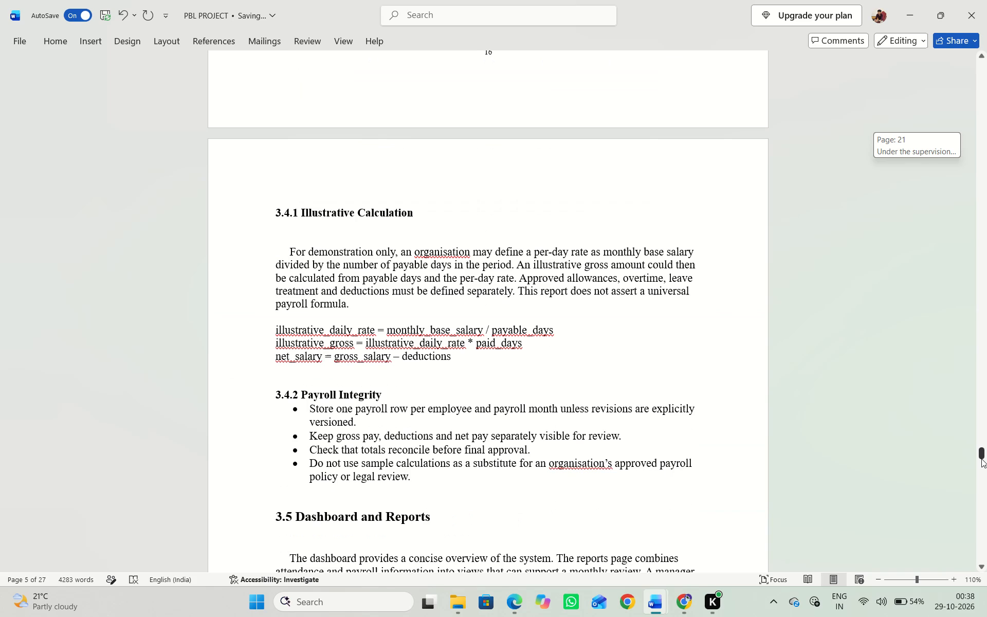
drag(981, 459, 981, 466)
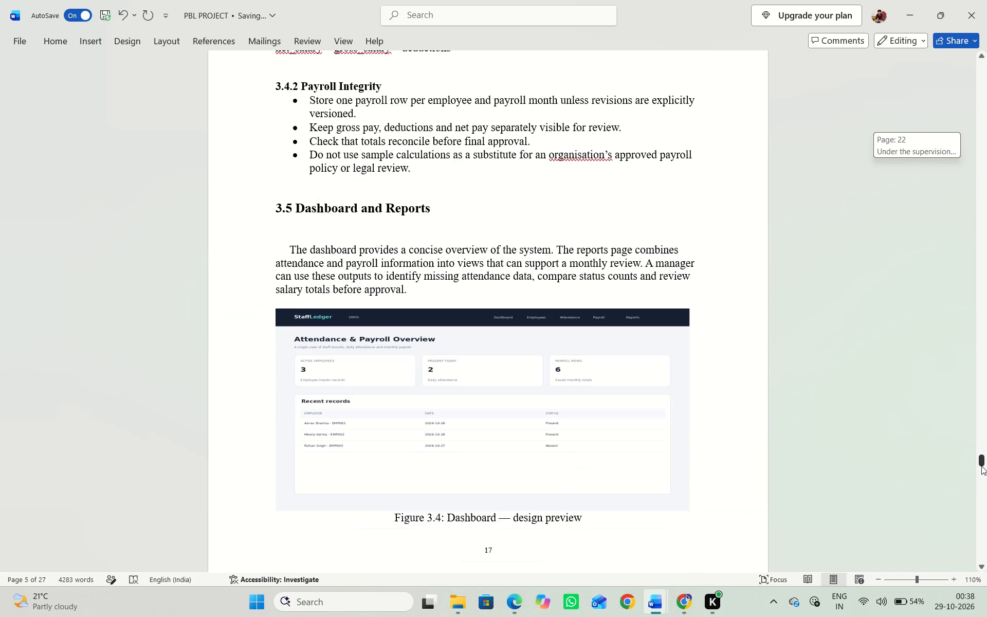
drag(981, 466, 978, 480)
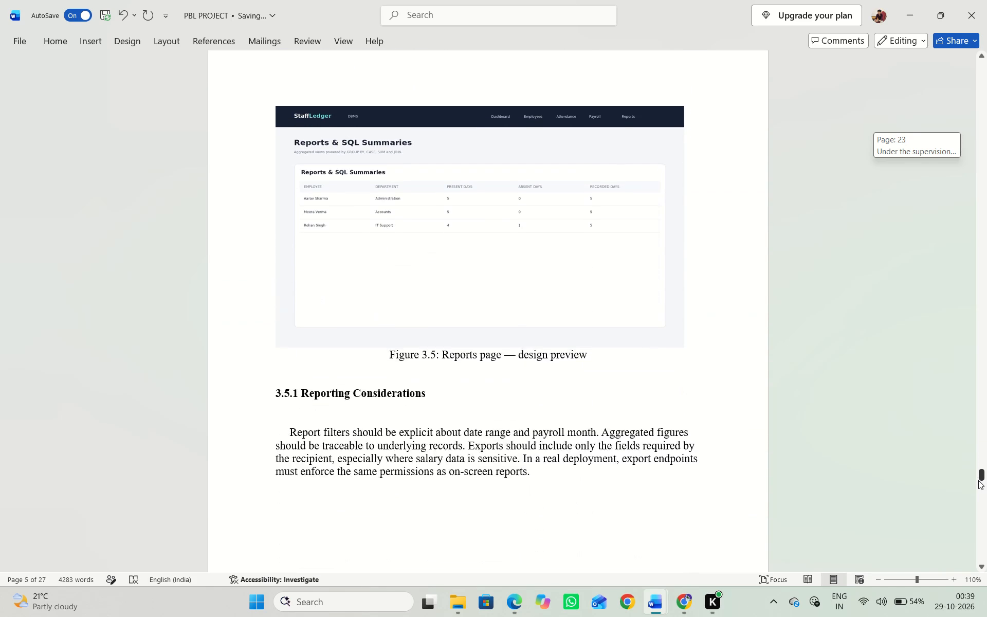
drag(978, 480, 978, 493)
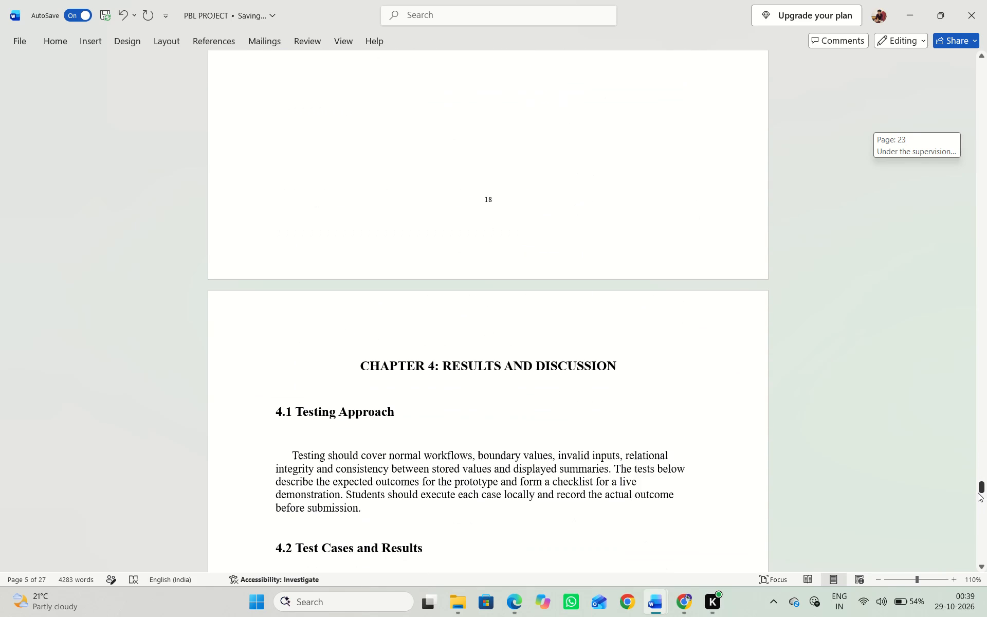
drag(978, 493, 977, 491)
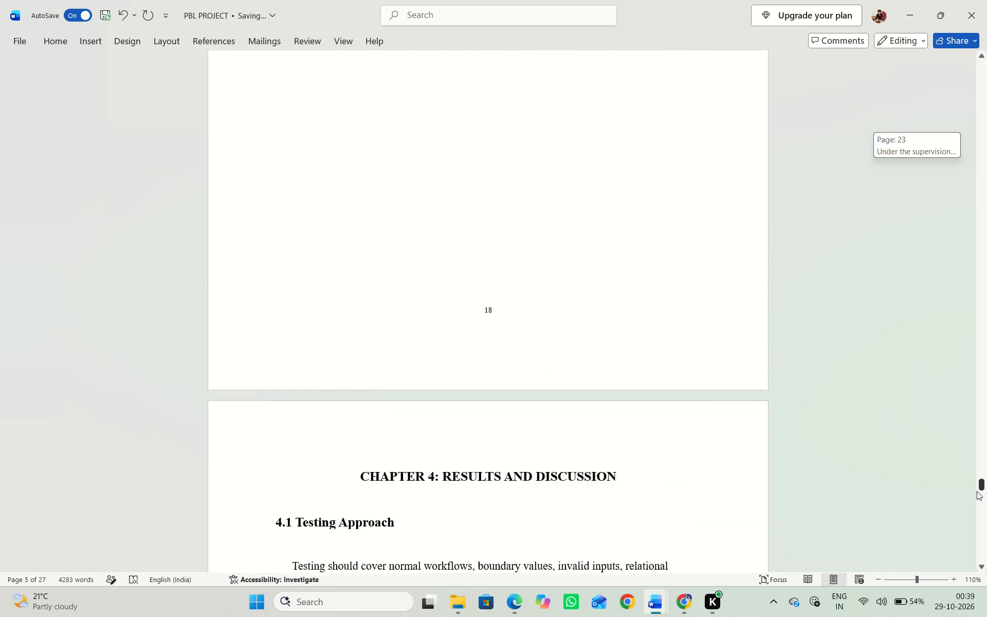
Enter page number 14 for the 3.2 Employee Management entry on the Contents page.
drag(977, 491, 905, 275)
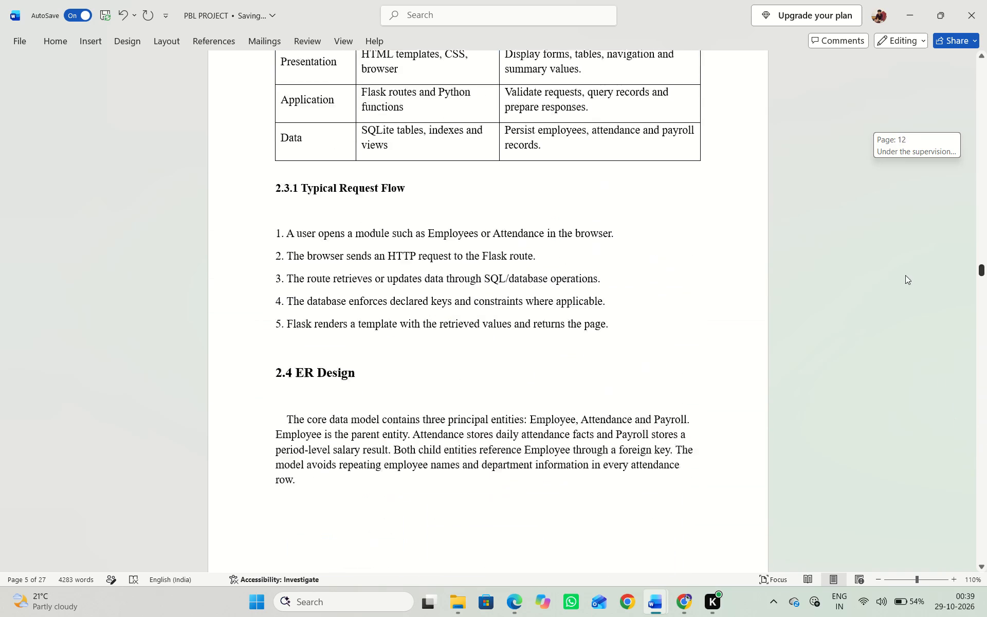
drag(905, 275, 905, 144)
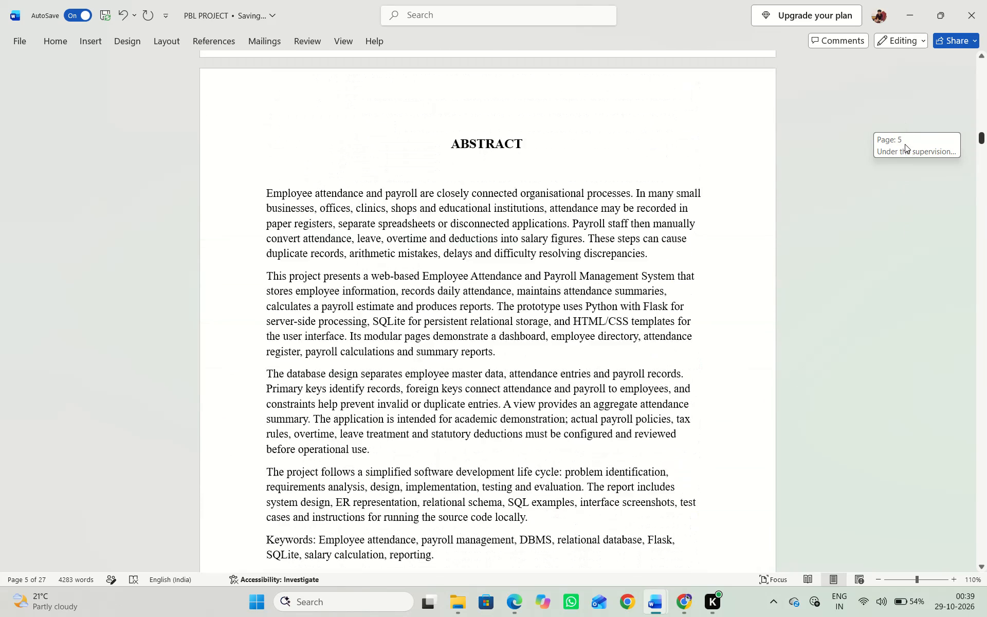
drag(905, 144, 905, 133)
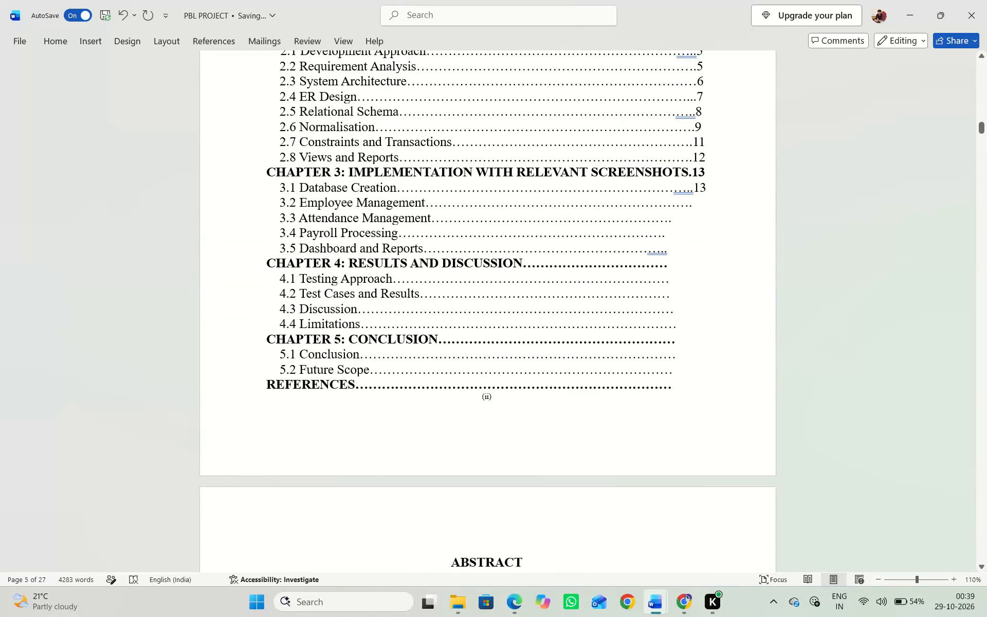
click(697, 205)
key(1)
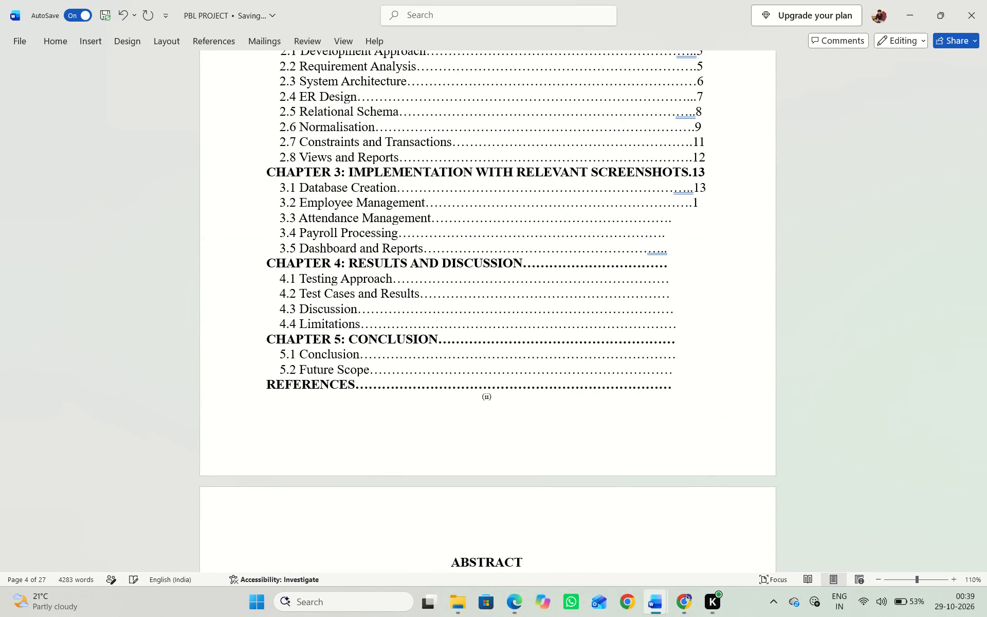
key(4)
Extend the dotted leader of the 3.3 Attendance Management entry and end it with page number 15, aligned with the numbers above.
key(Down)
text(.....15)
key(BackSpace)
key(BackSpace)
text(15)
key(BackSpace)
key(BackSpace)
key(BackSpace)
text(15)
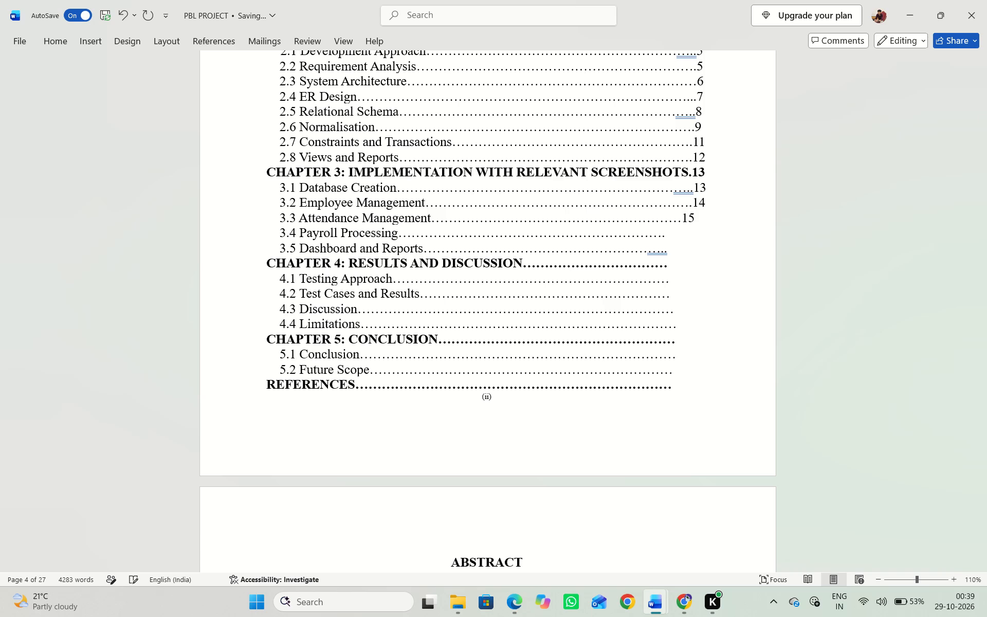
key(Left)
key(Left)
text(...)
key(BackSpace)
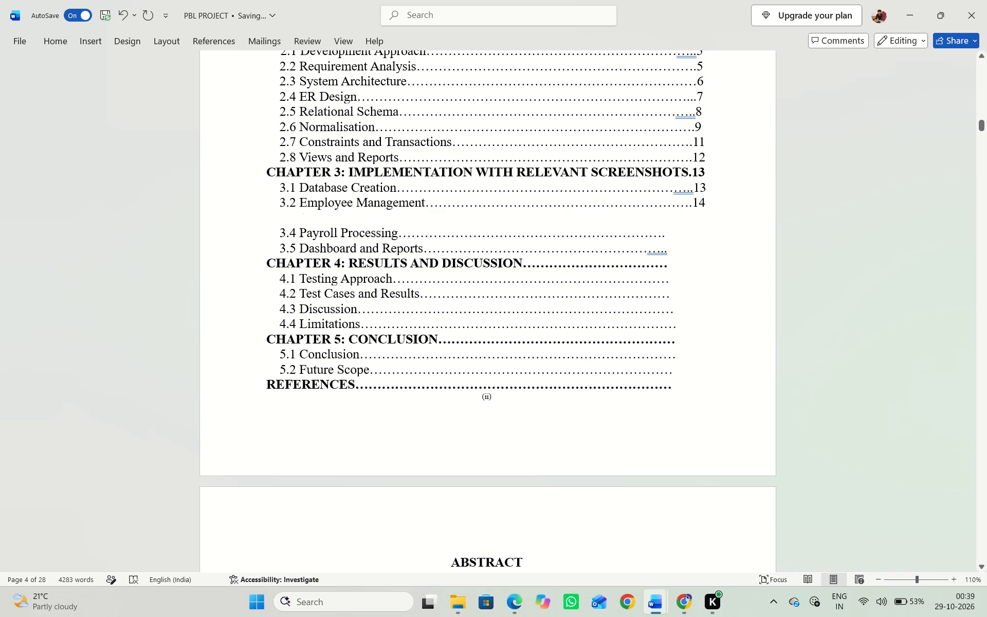
Extend the dotted leaders of 3.4 Payroll Processing and 3.5 Dashboard and Reports, ending them with page numbers 16 and 17.
key(Down)
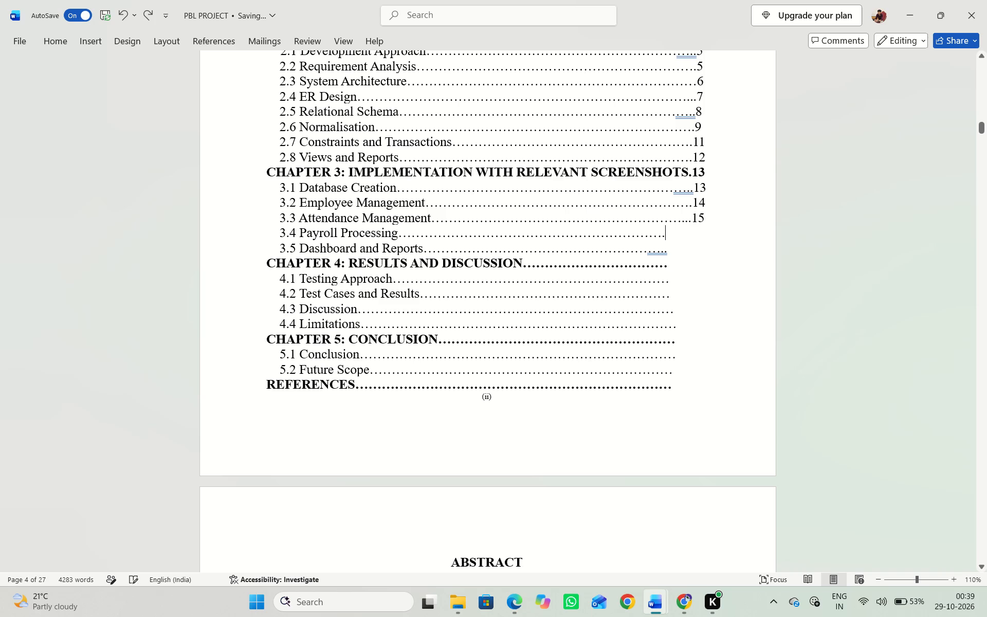
text(......)
text(13)
key(BackSpace)
key(6)
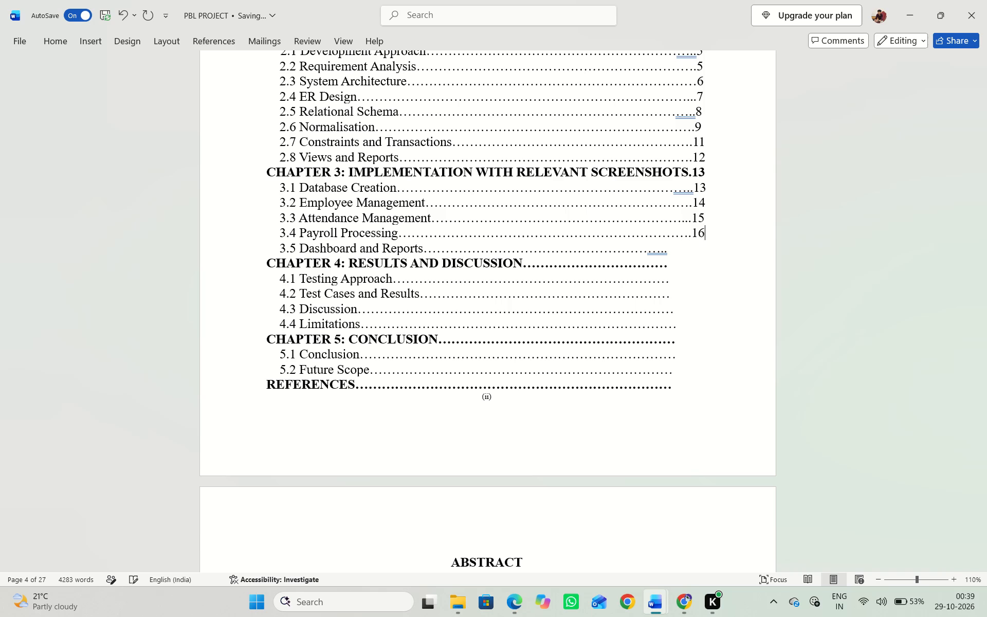
key(Down)
text(.....17)
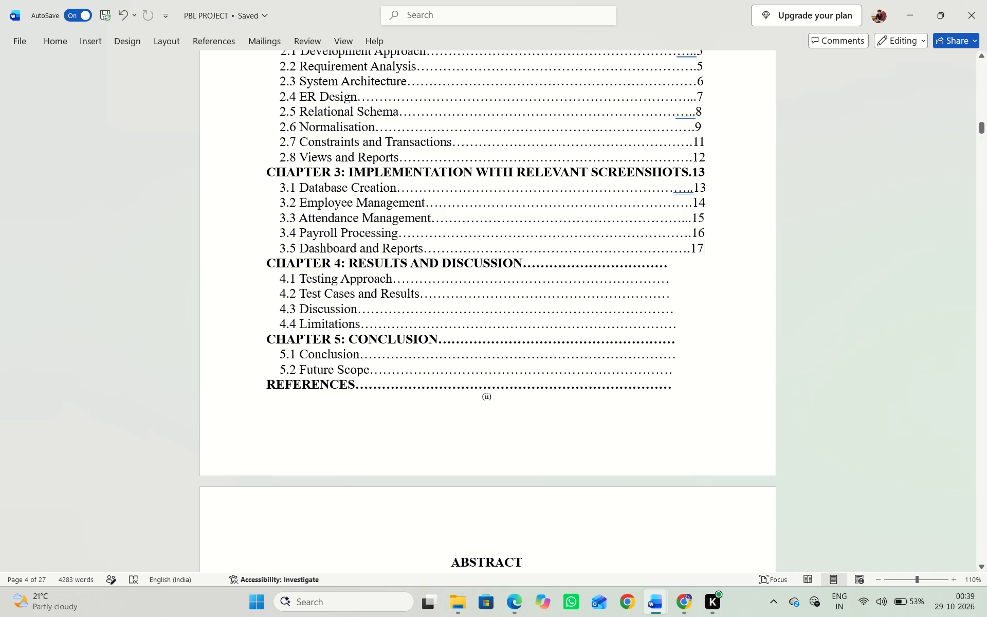
Extend the dotted leader of the CHAPTER 4: RESULTS AND DISCUSSION entry and end it with page number 19, keeping the entry on one line.
click(982, 127)
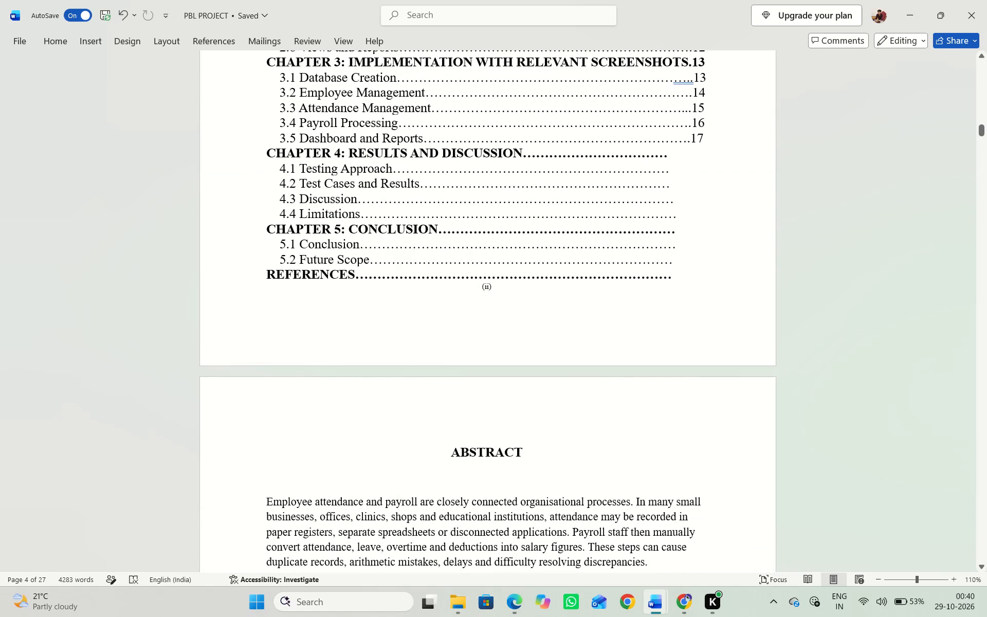
click(673, 153)
text(..)
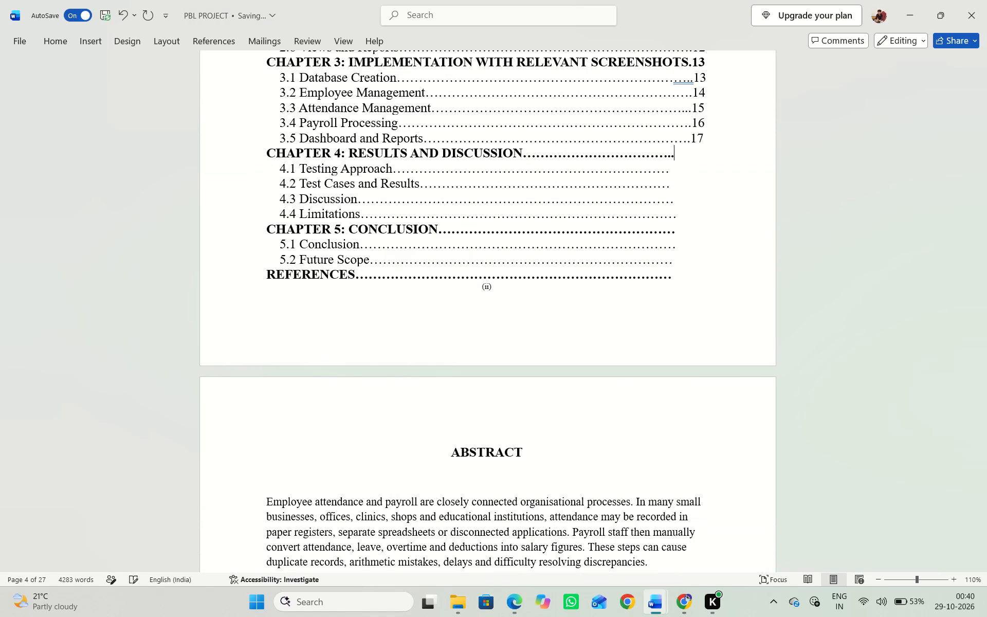
text(....19)
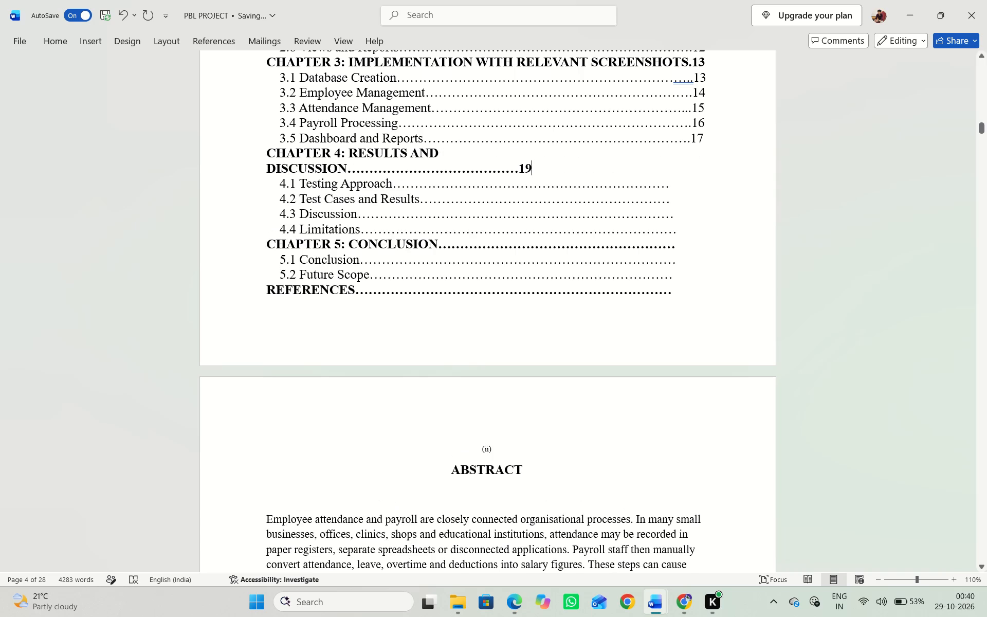
key(BackSpace)
key(BackSpace)
key(BackSpace)
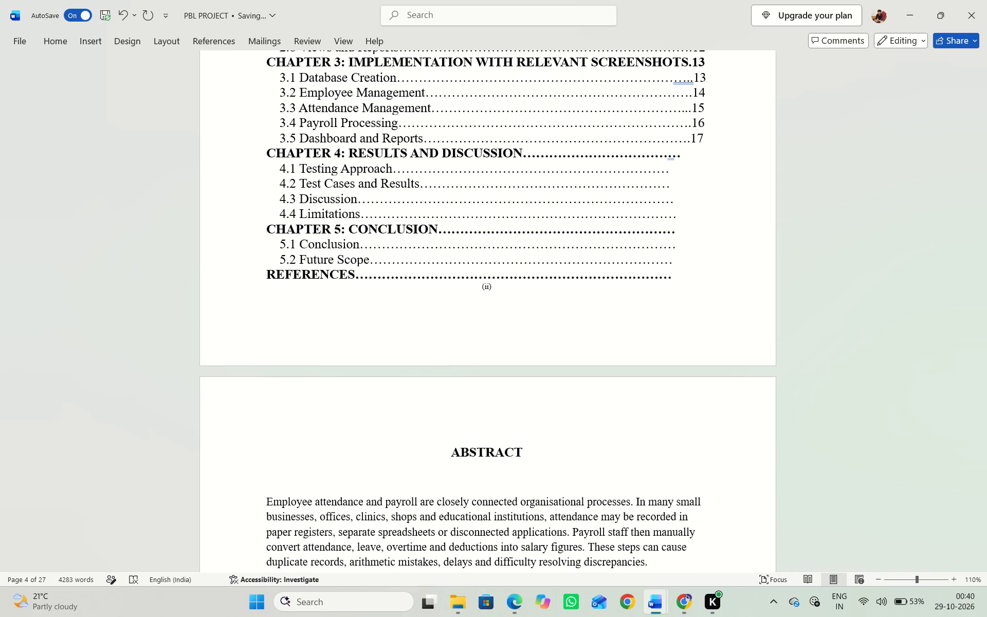
text(19)
key(Left)
key(Left)
text(...)
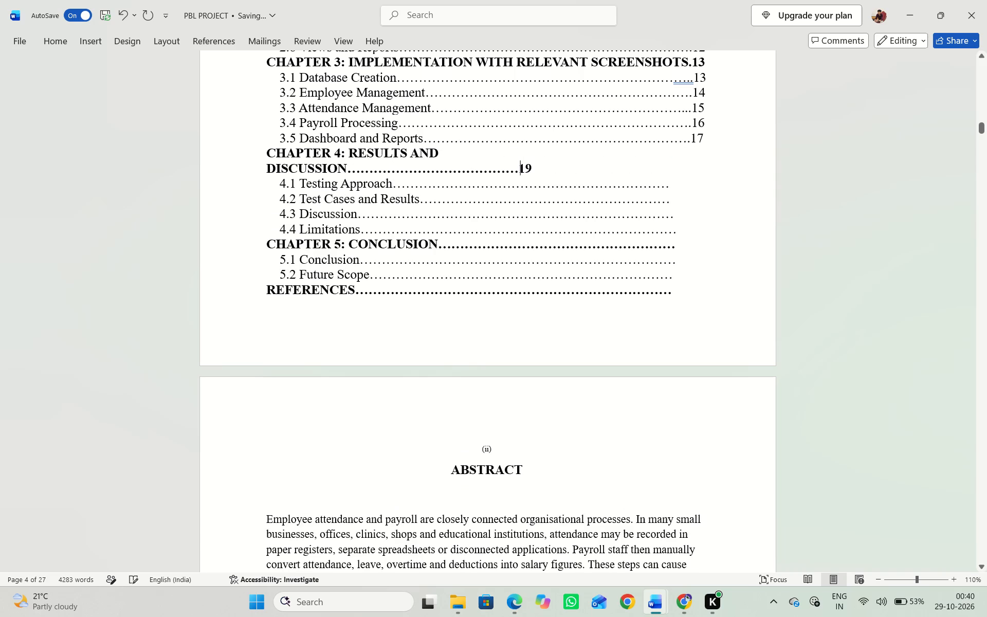
key(BackSpace)
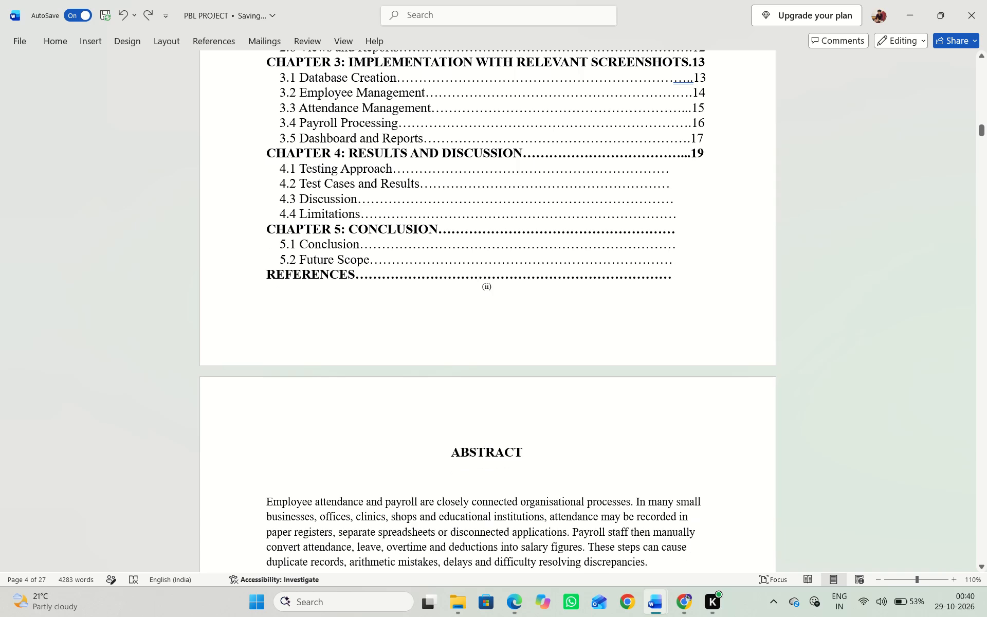
Extend the dotted leaders of 4.1 Testing Approach and 4.2 Test Cases and Results, ending both with page number 19.
key(Down)
text(.....)
text(19)
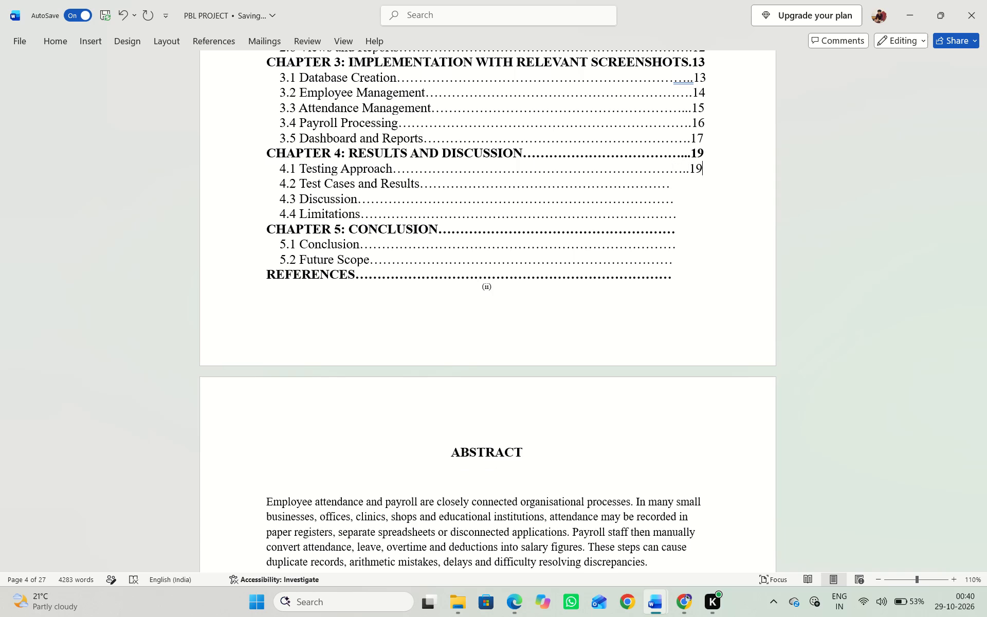
key(Down)
text(....)
text(.19)
Extend the dotted leaders of 4.3 Discussion and 4.4 Limitations, ending both with page number 20, aligned with each other.
key(Down)
text(...)
key(period)
text(20)
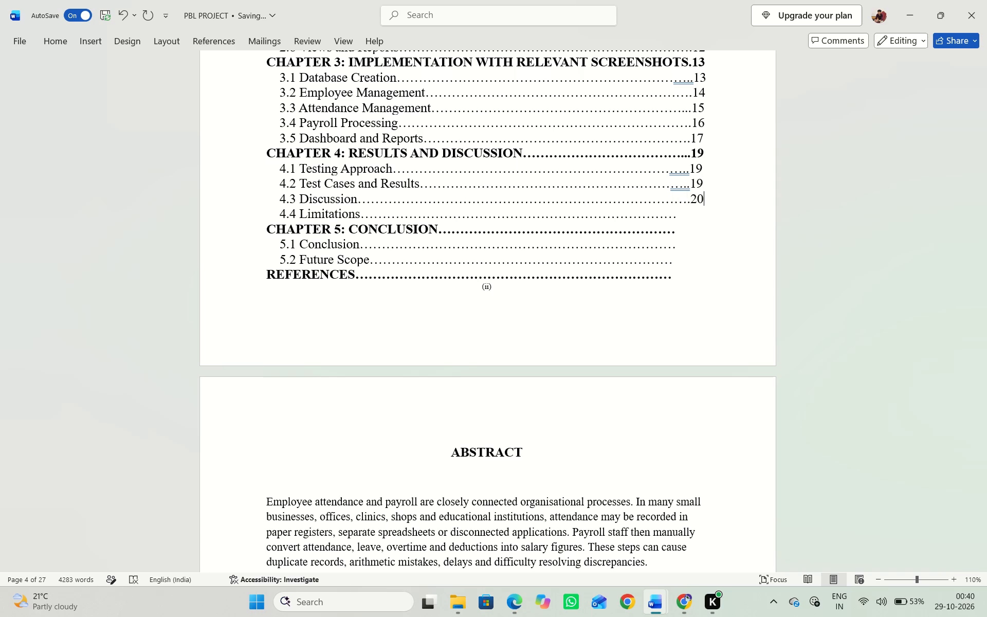
key(Down)
text(...)
key(period)
text(20)
key(Left)
key(Left)
key(BackSpace)
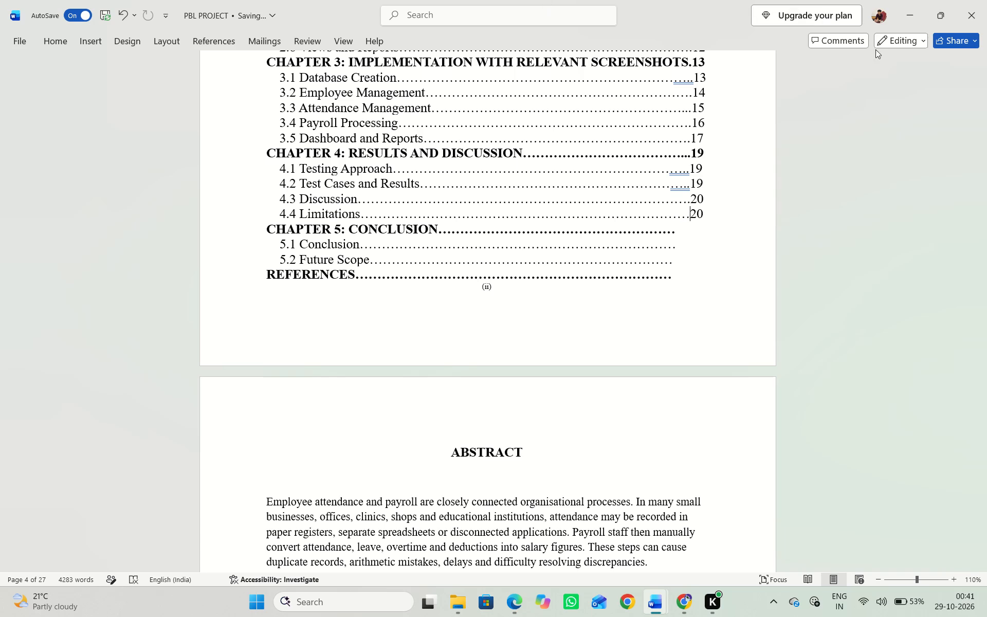
Examine the pages from section 4.2 to the end of the References for the page number each remaining section starts on.
drag(982, 132, 982, 132)
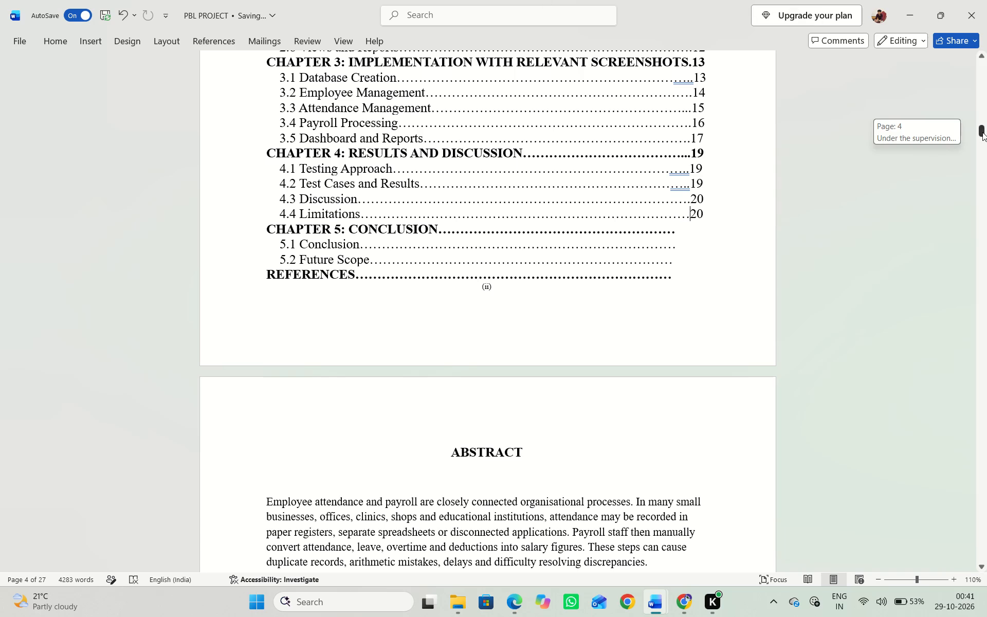
drag(982, 132, 986, 499)
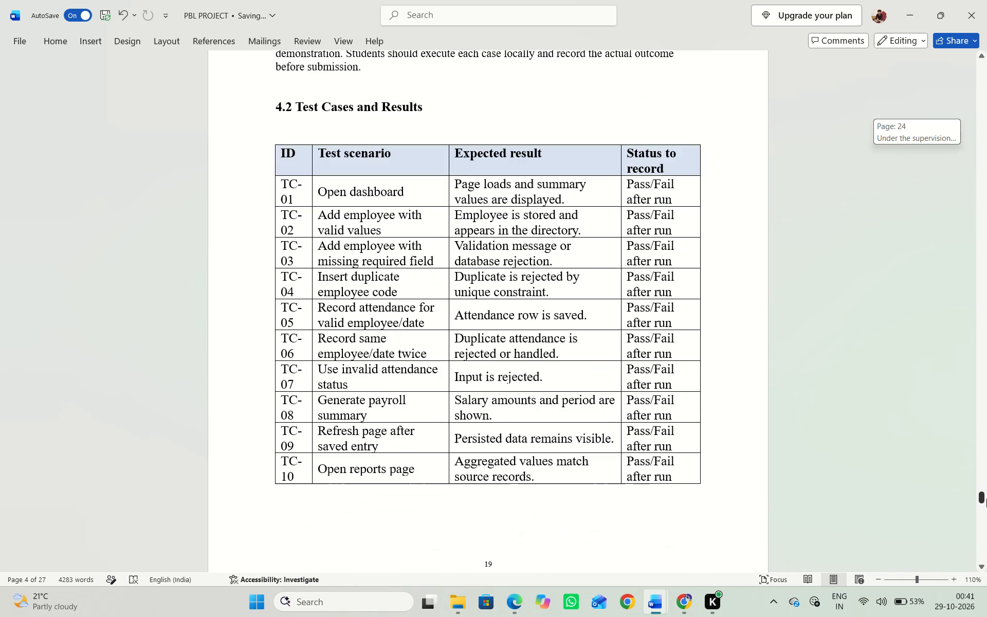
drag(986, 499, 986, 501)
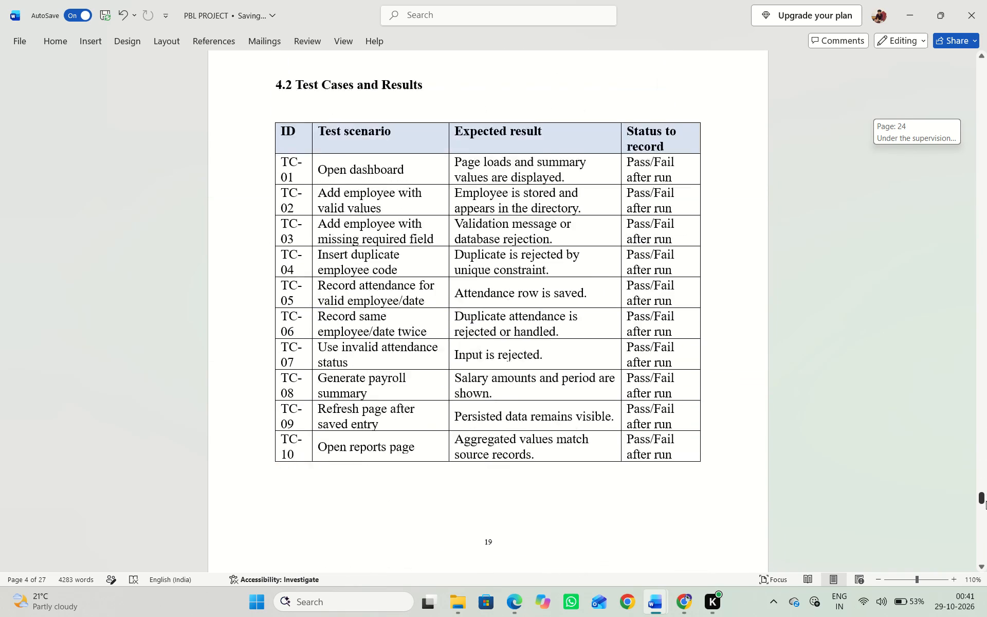
drag(986, 501, 985, 516)
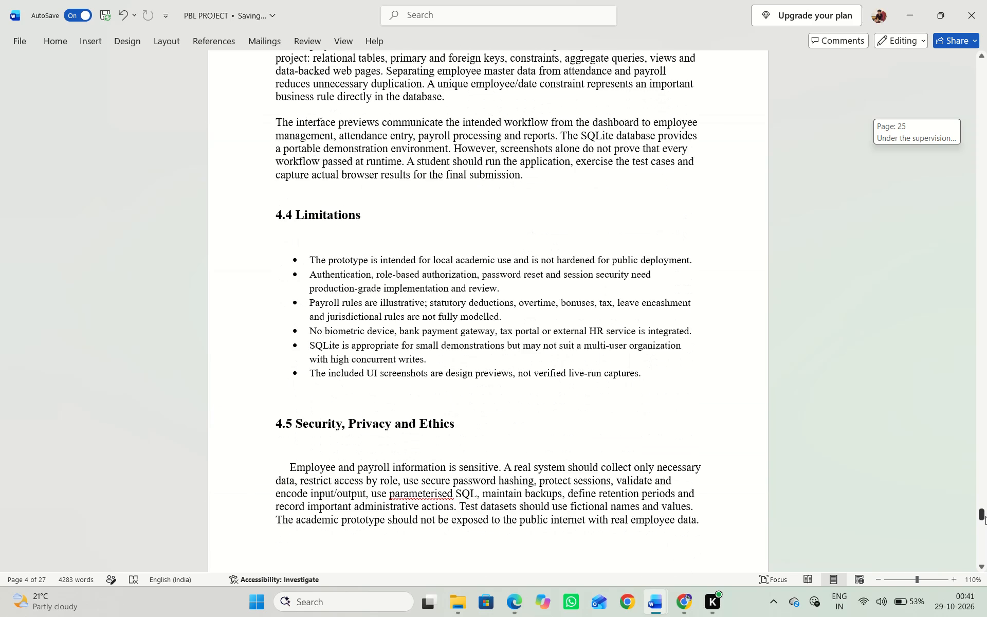
drag(985, 516, 985, 519)
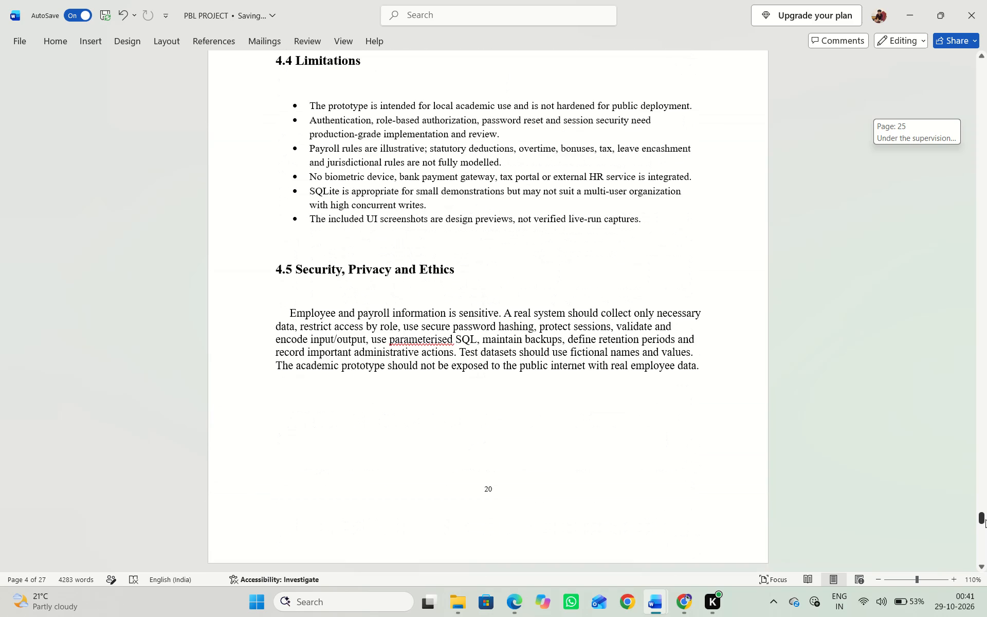
drag(985, 519, 984, 531)
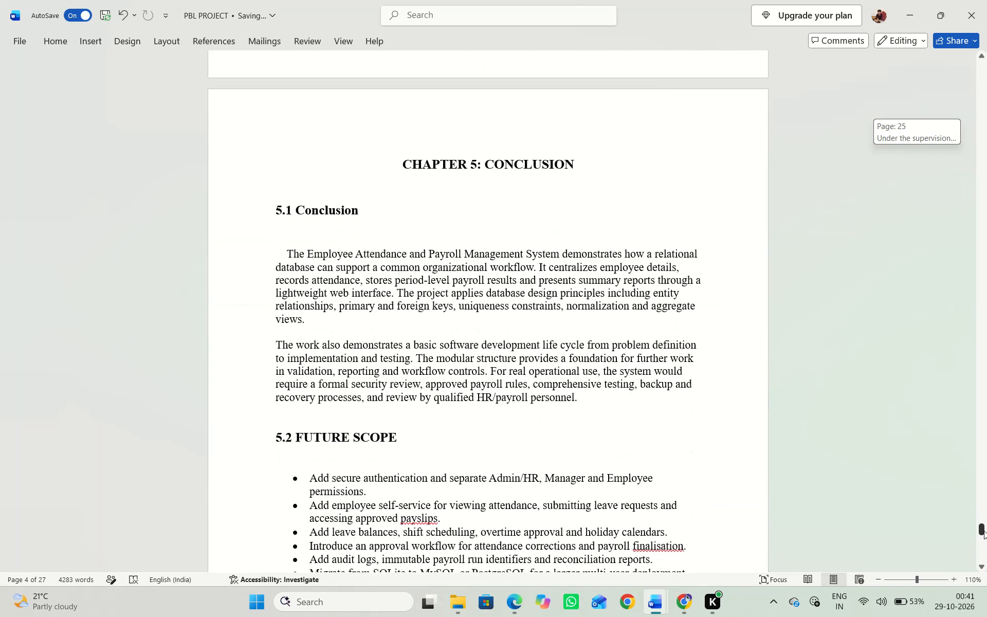
drag(984, 531, 982, 538)
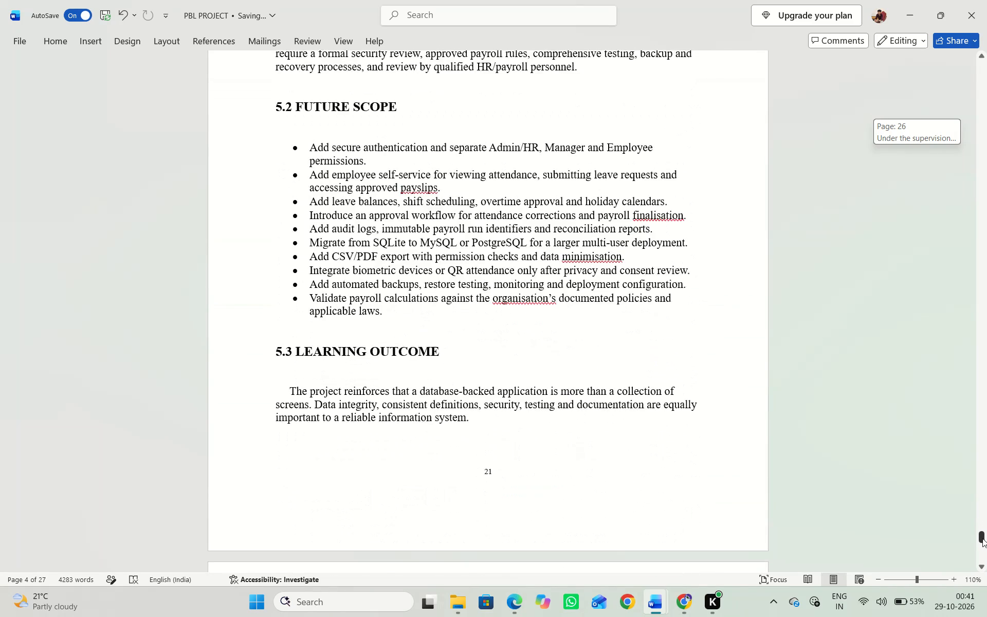
drag(982, 538, 980, 567)
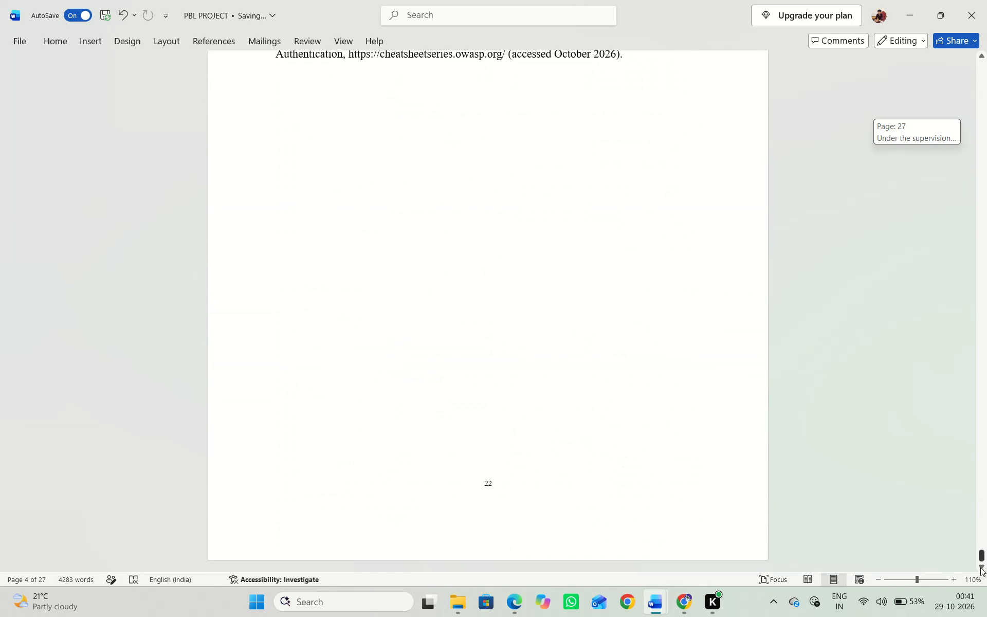
drag(980, 567, 891, 129)
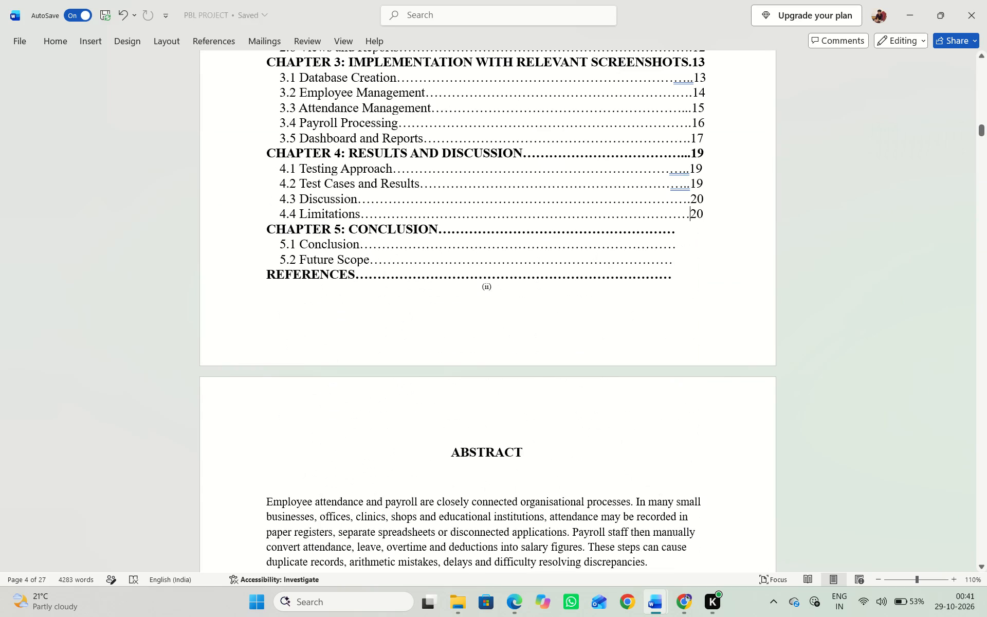
Extend the dotted leader of the CHAPTER 5: CONCLUSION entry and end it with page number 21, aligned with the numbers above.
click(675, 231)
text(....21)
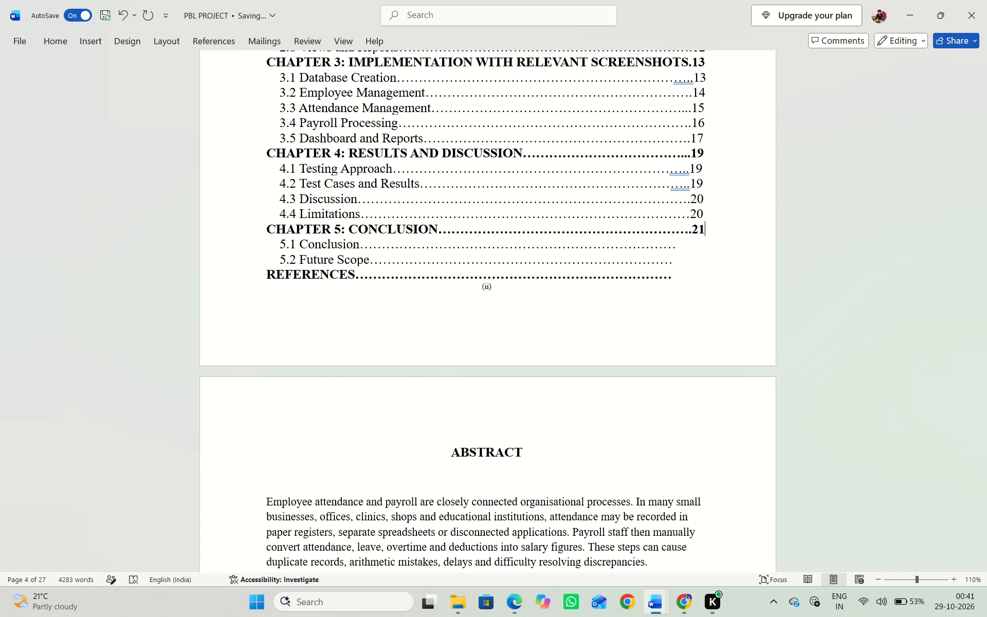
key(Left)
key(Left)
key(BackSpace)
Extend the dotted leaders of 5.1 Conclusion and 5.2 Future Scope, ending both with page number 21, aligned with the numbers above.
key(Down)
text(....)
text(21)
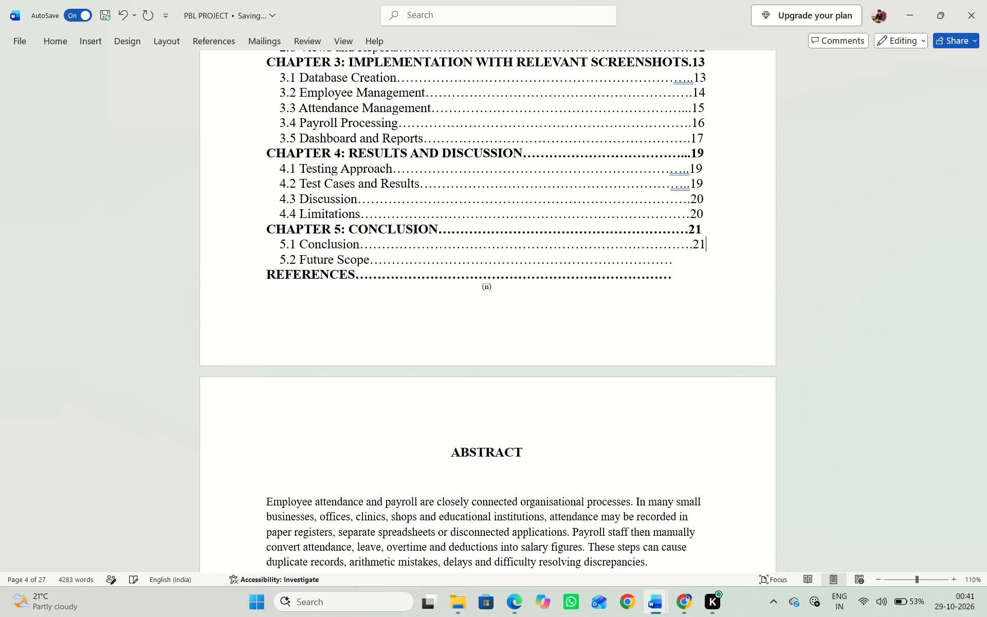
key(Left)
key(Left)
key(BackSpace)
key(Down)
text(....2)
key(1)
Extend the dotted leader of the REFERENCES entry and end it with page number 22, aligned with the numbers above.
key(Down)
text(.....)
text(22)
key(Left)
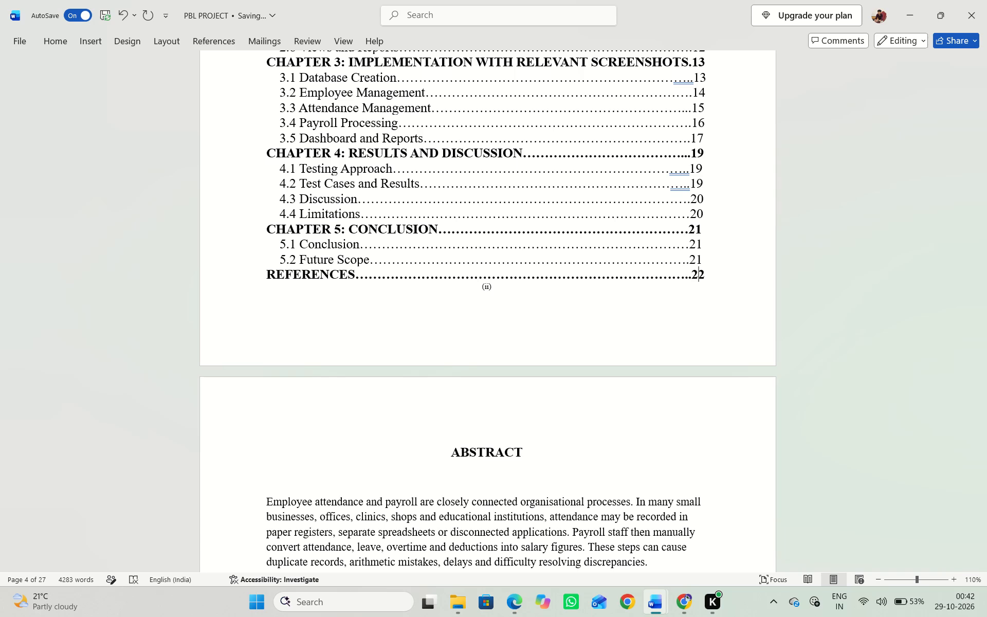
key(Left)
key(BackSpace)
Look back through the front pages, from the Contents page up to the Sustainable Development Goals mapping page.
scroll(704, 222, up, 10)
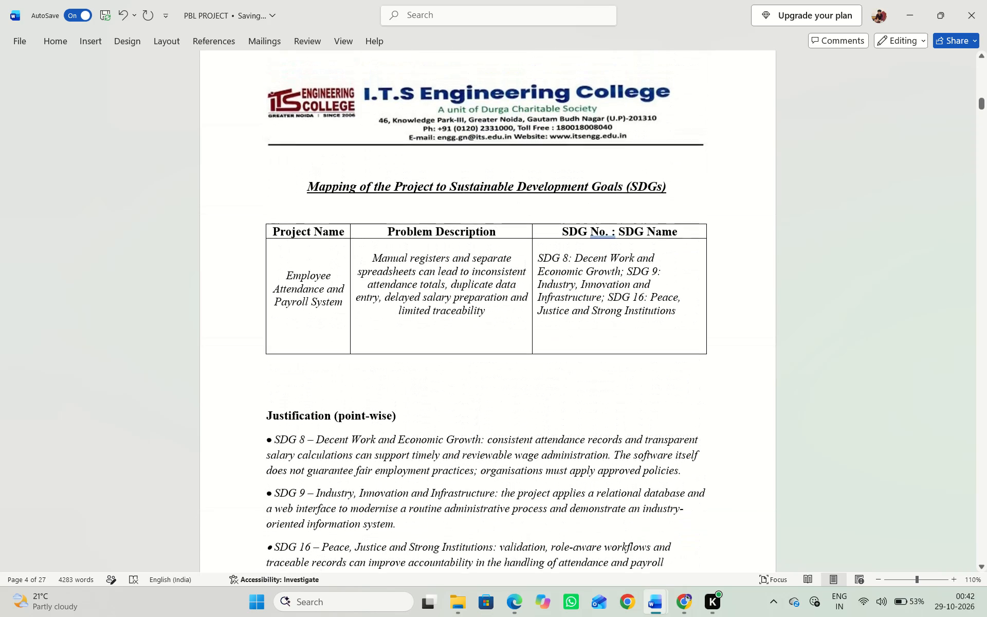
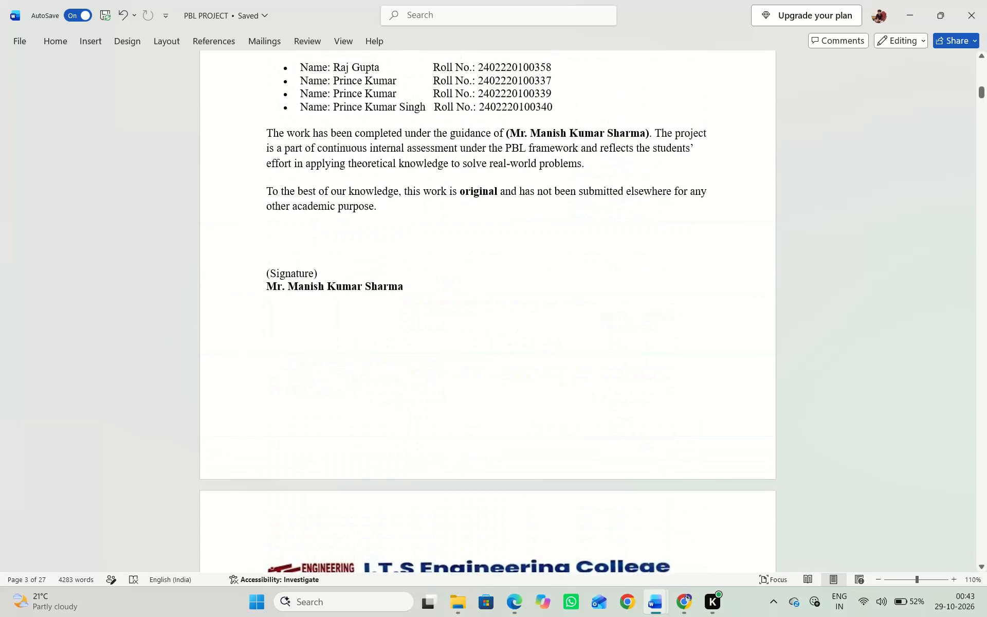
Fix the spacing in the Certificate paragraph: remove the extra space before "during" and write the degree as "B. Tech".
scroll(704, 222, up, 4)
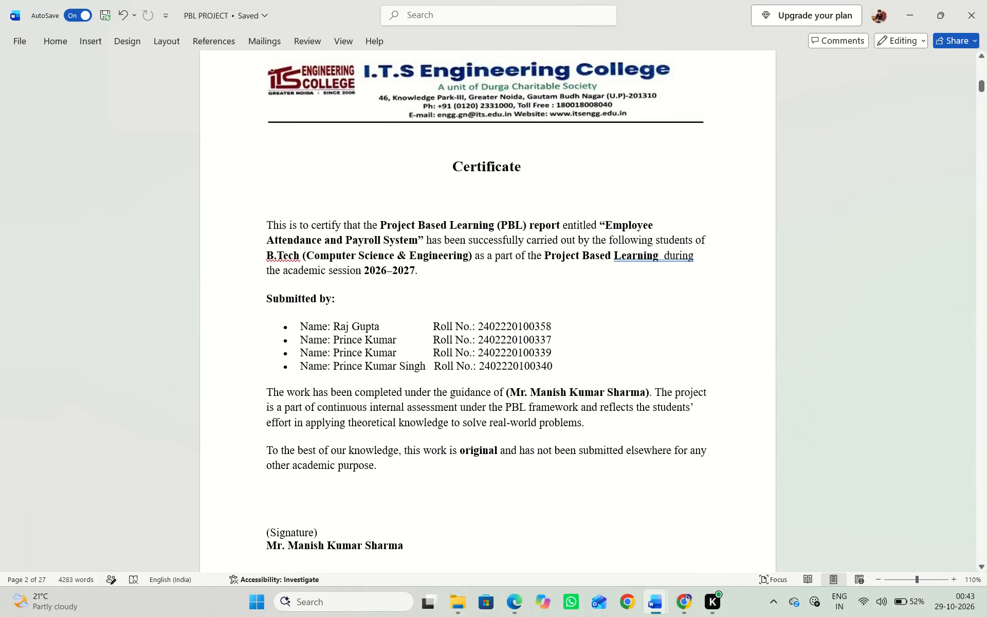
scroll(704, 222, up, 1)
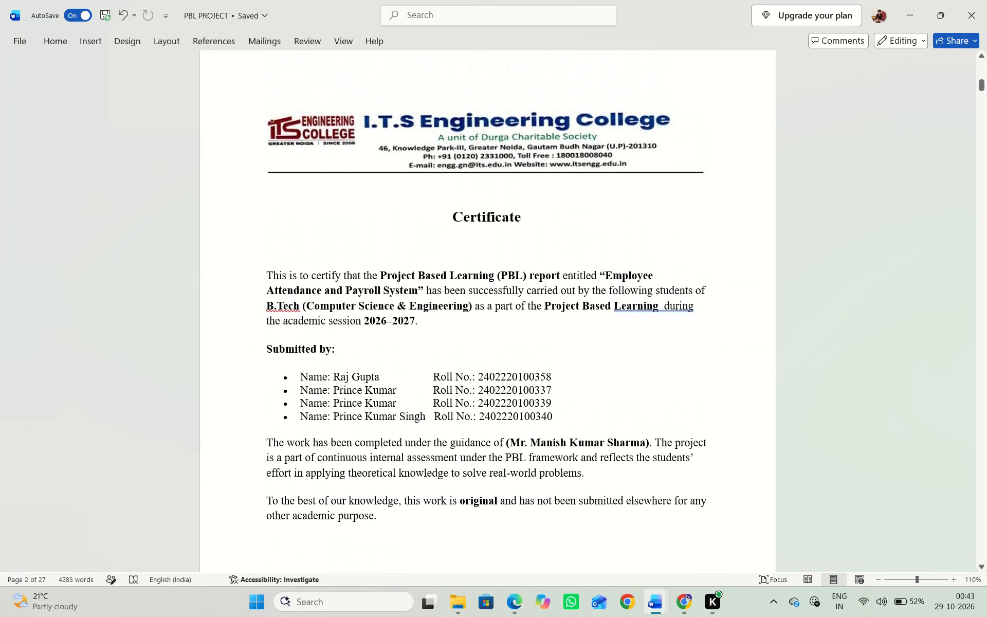
click(665, 304)
key(BackSpace)
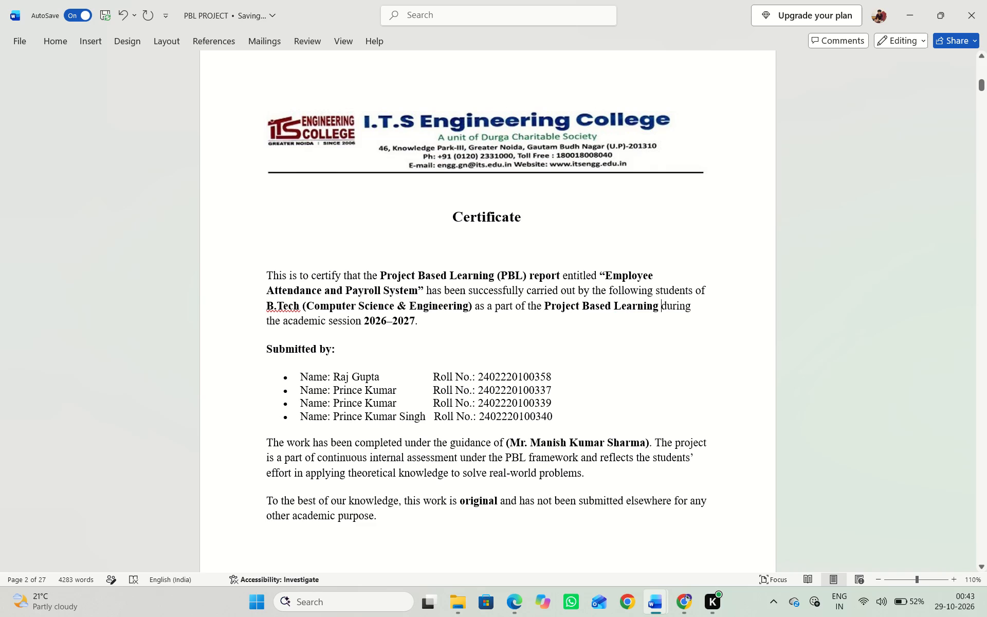
click(278, 309)
key(space)
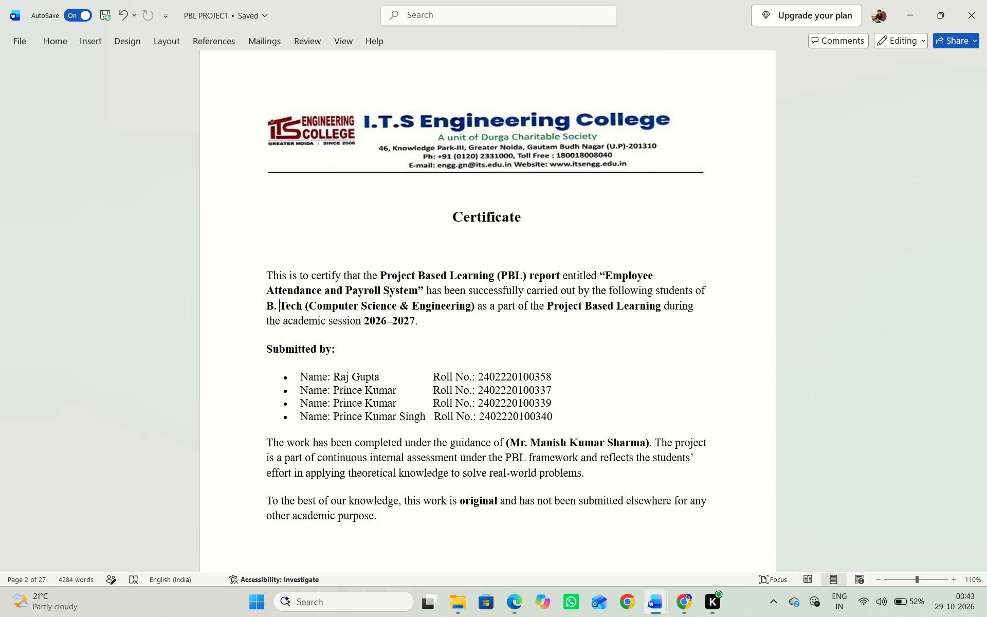
Look through the front pages from the cover page to the Contents page.
scroll(414, 316, up, 9)
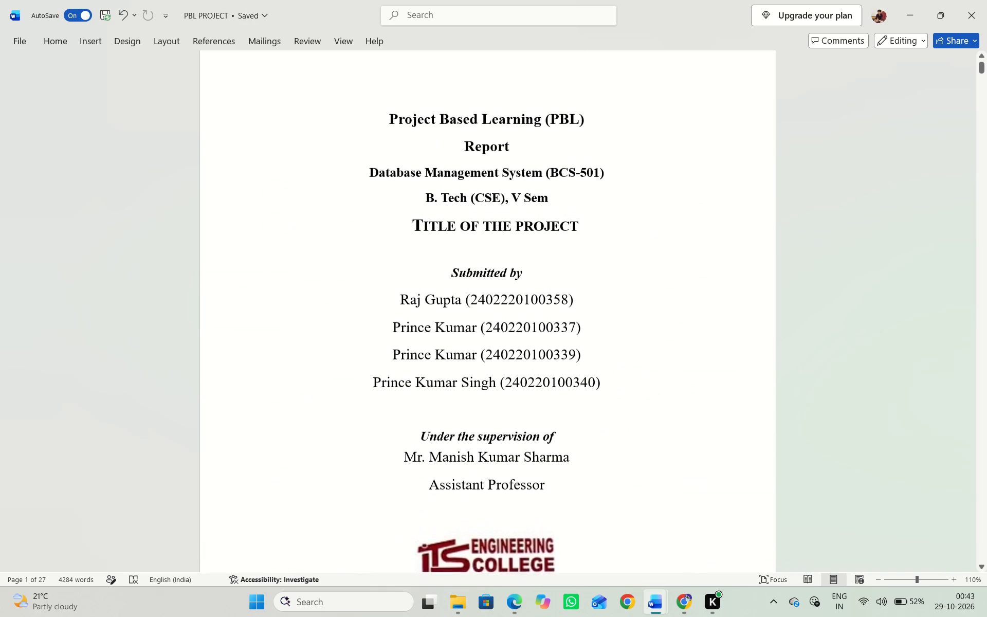
scroll(414, 316, down, 1)
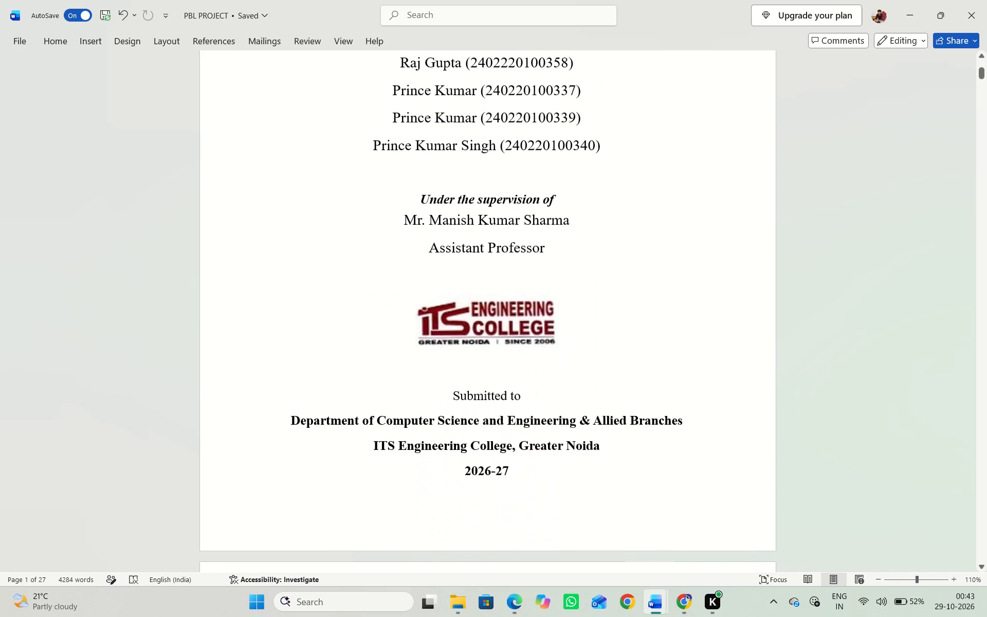
scroll(414, 316, down, 4)
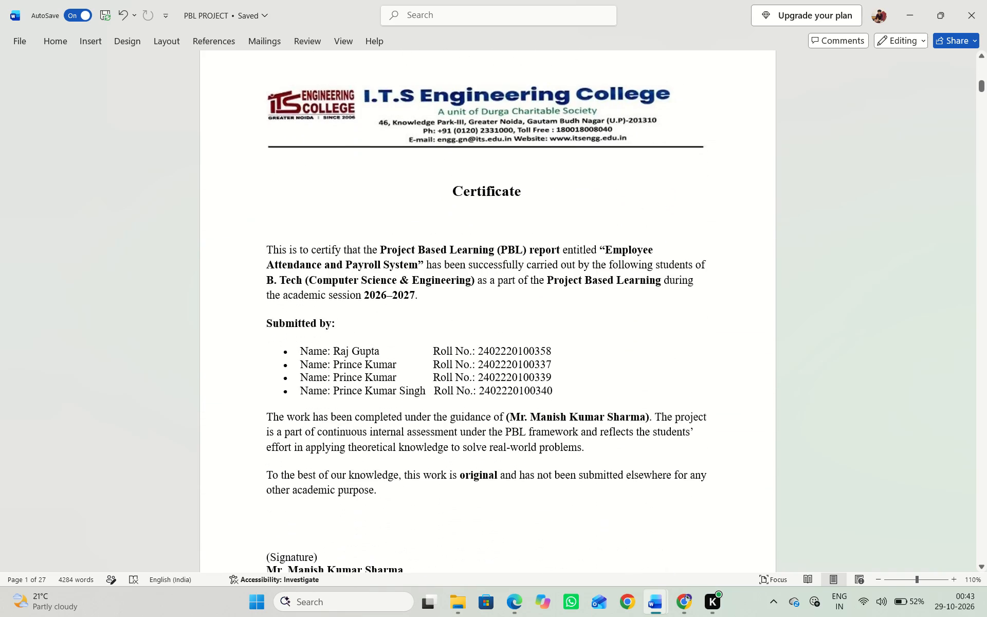
scroll(414, 316, down, 7)
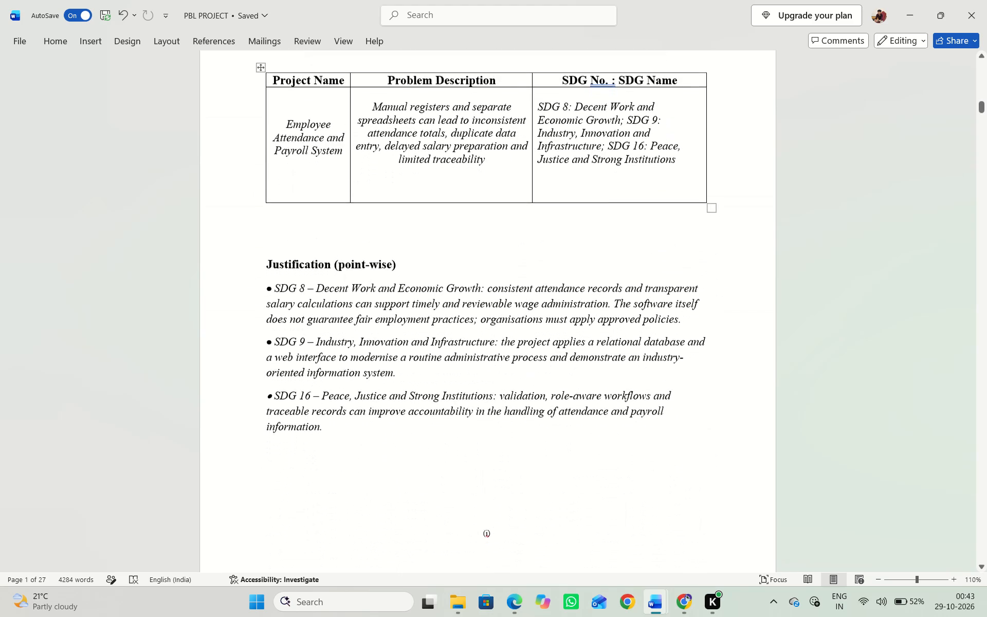
scroll(414, 316, down, 5)
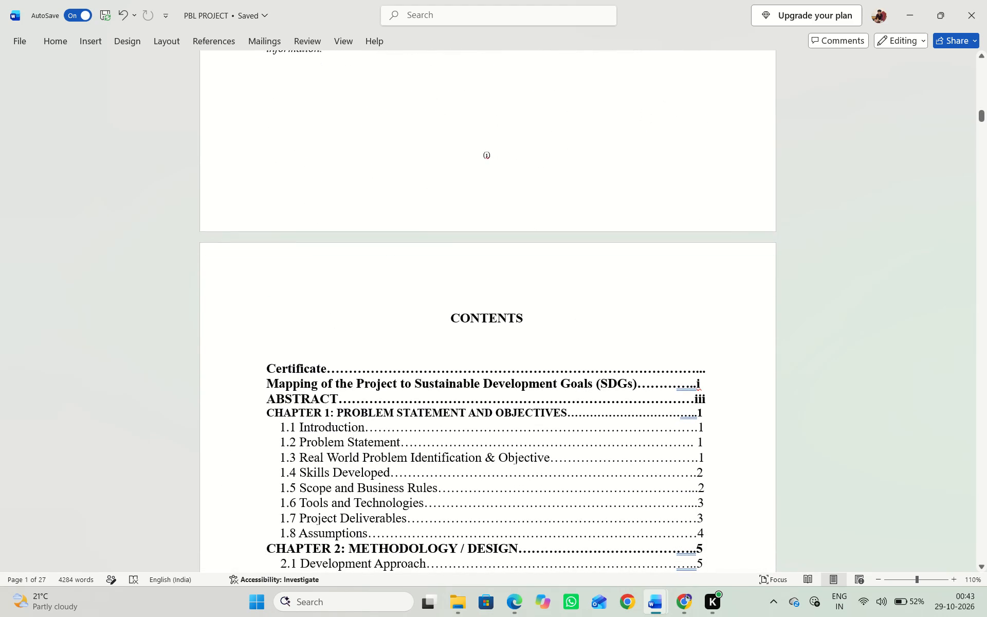
scroll(414, 316, down, 2)
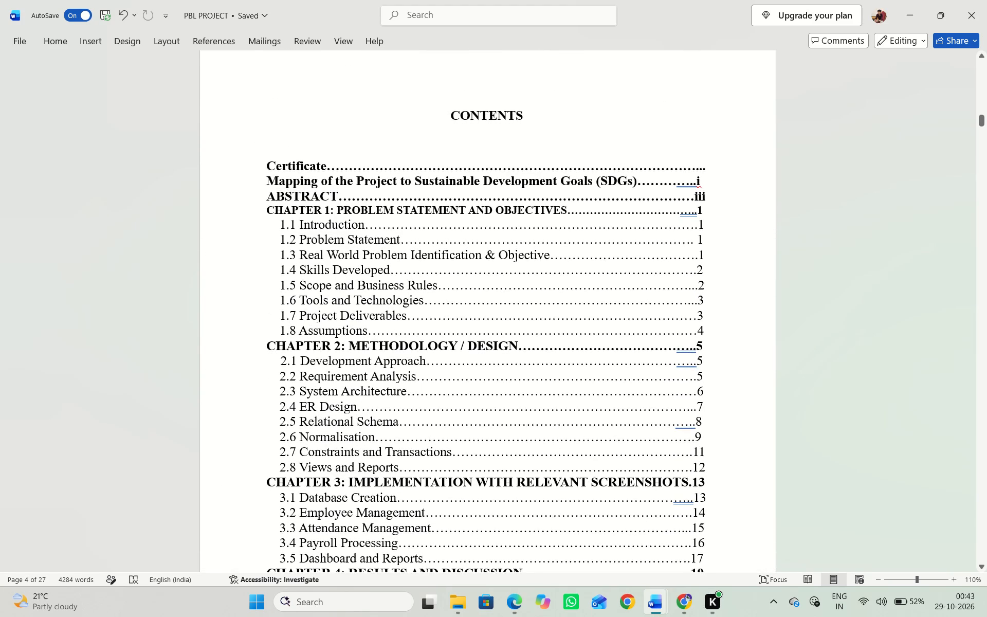
Export the report as a PDF named PBL PROJECT to the New Volume (R:) drive.
click(12, 44)
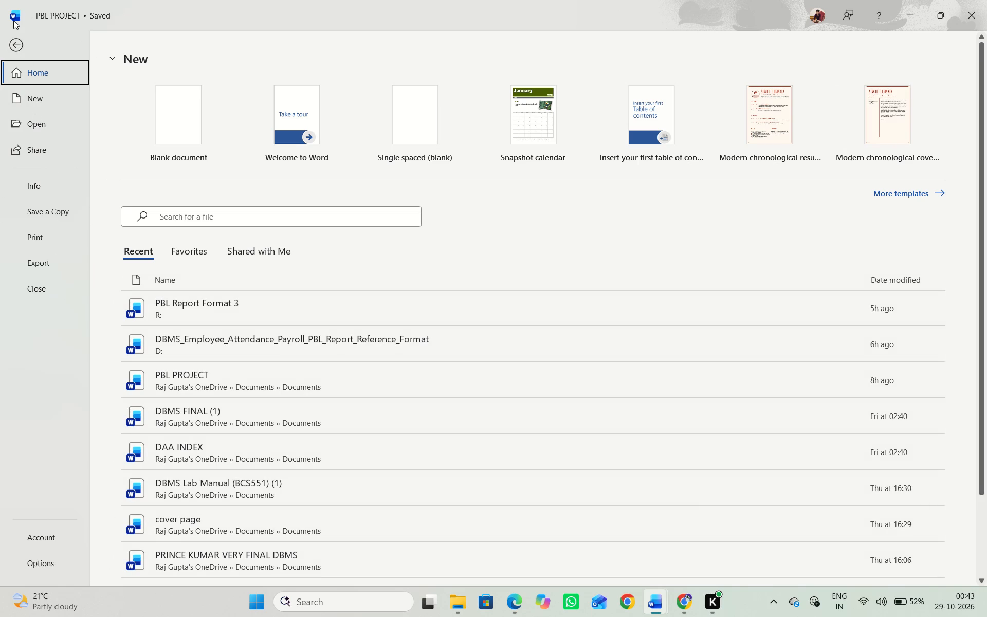
click(16, 41)
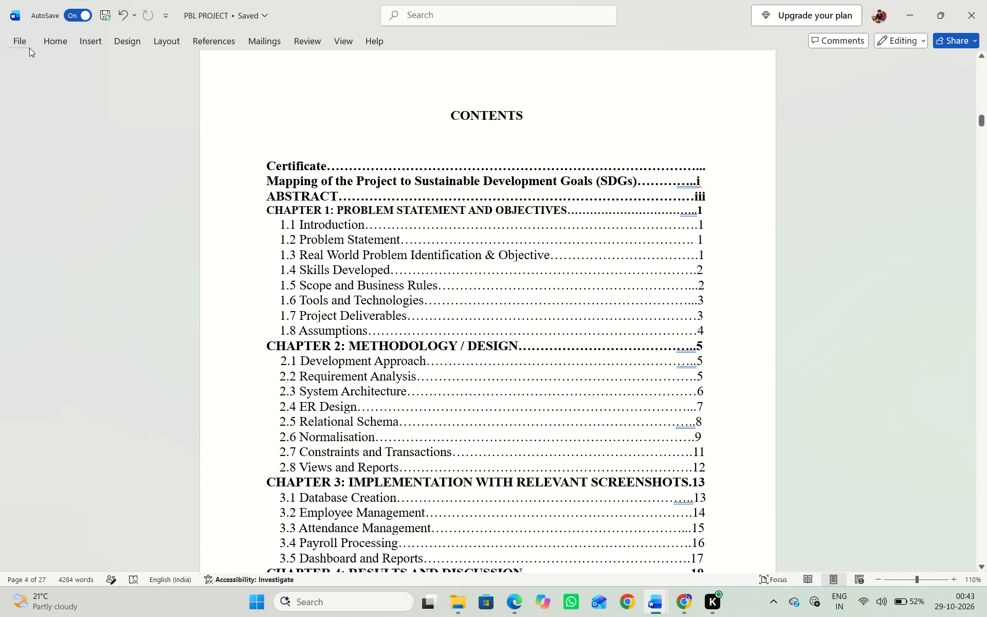
click(21, 33)
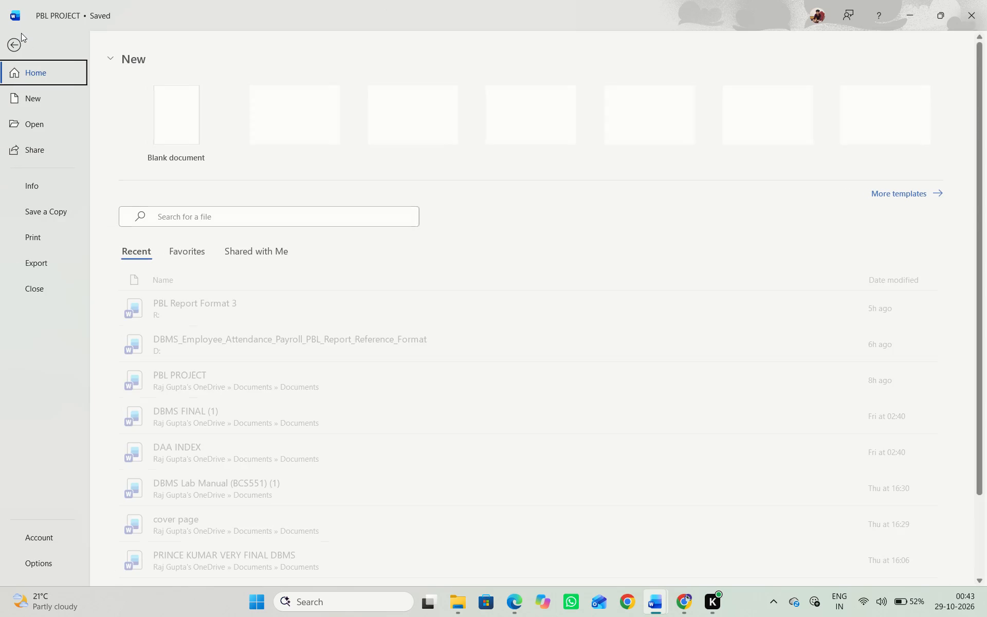
scroll(167, 264, down, 2)
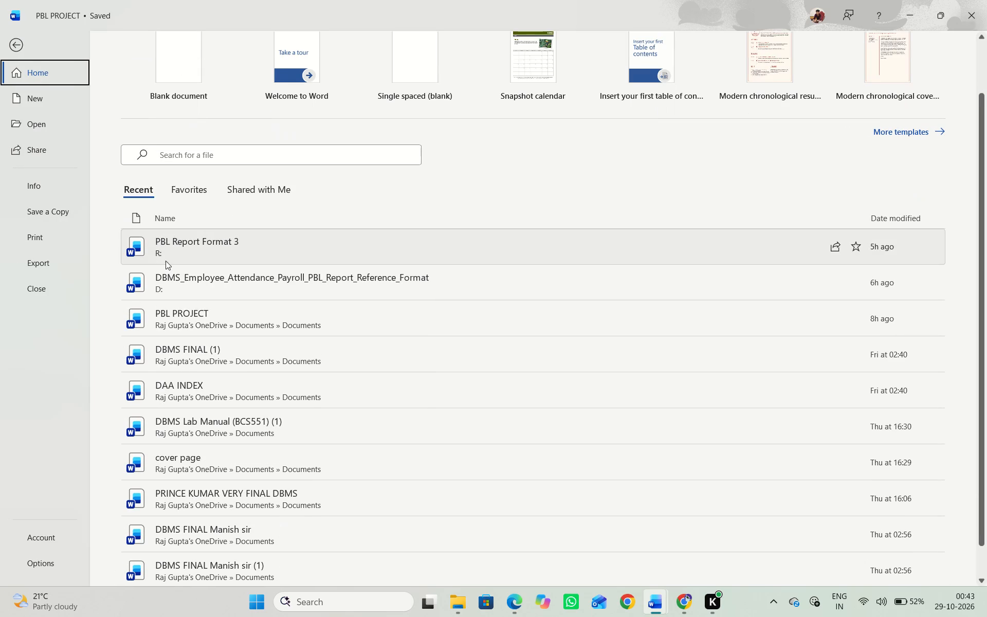
click(42, 266)
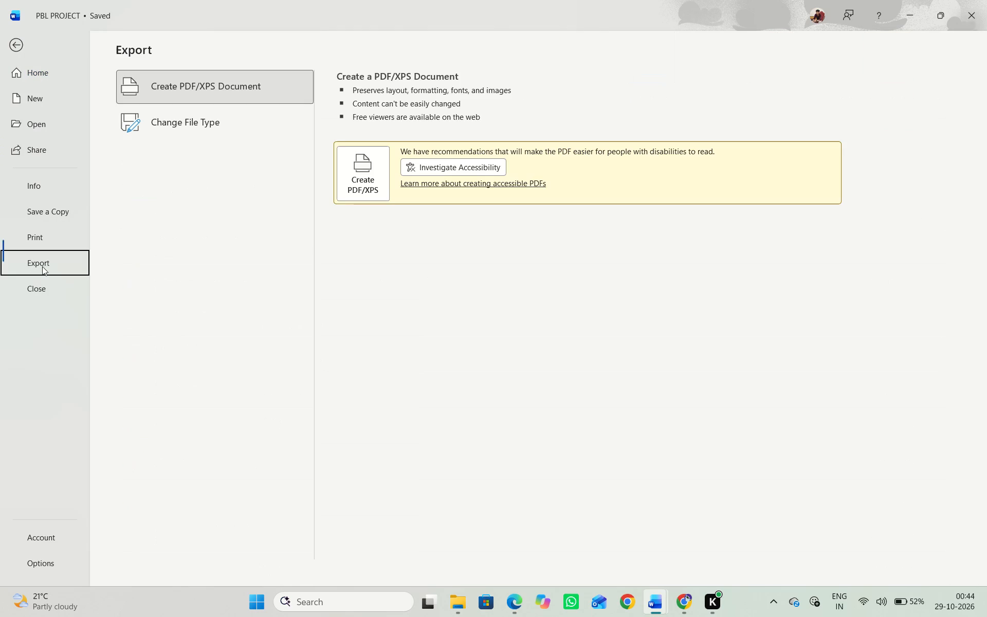
click(201, 128)
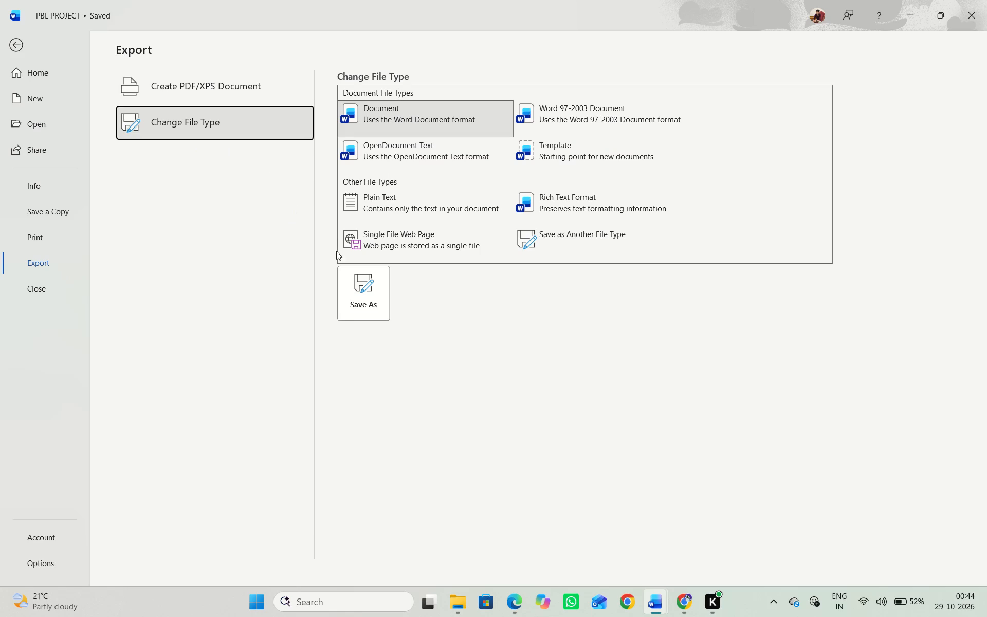
click(352, 285)
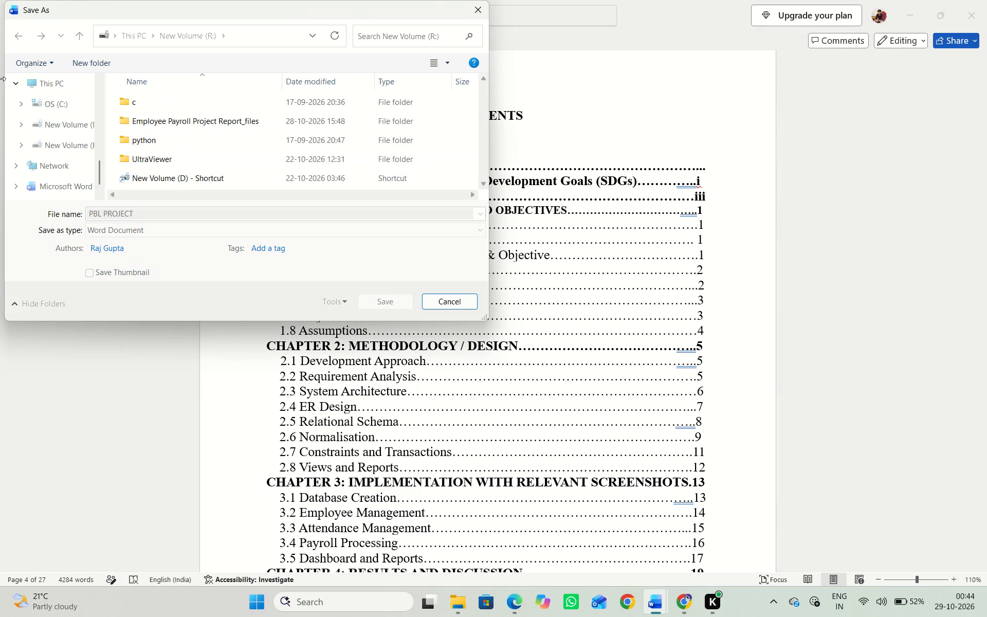
scroll(63, 150, down, 7)
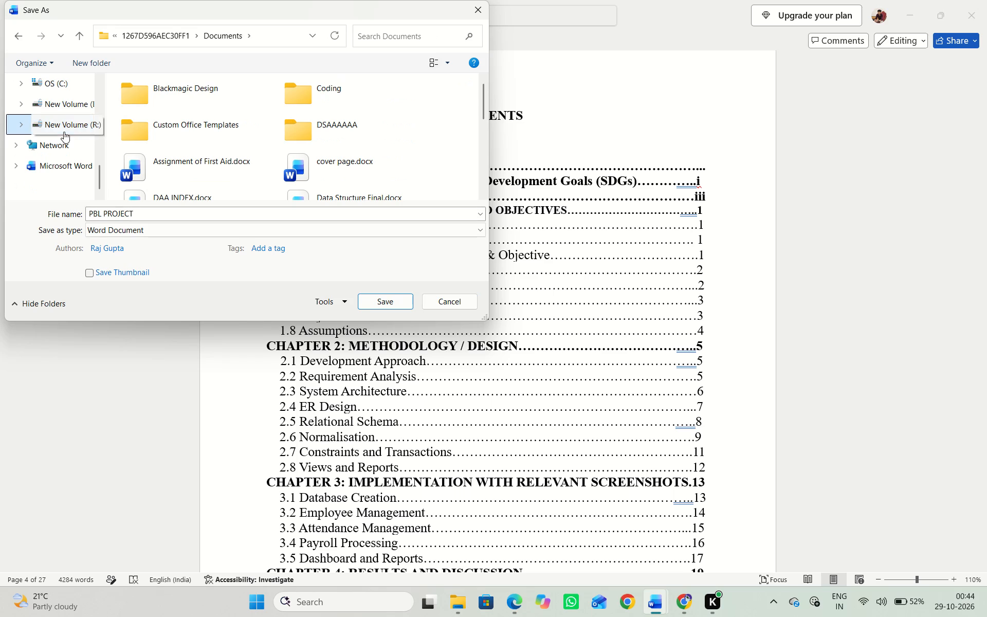
click(64, 123)
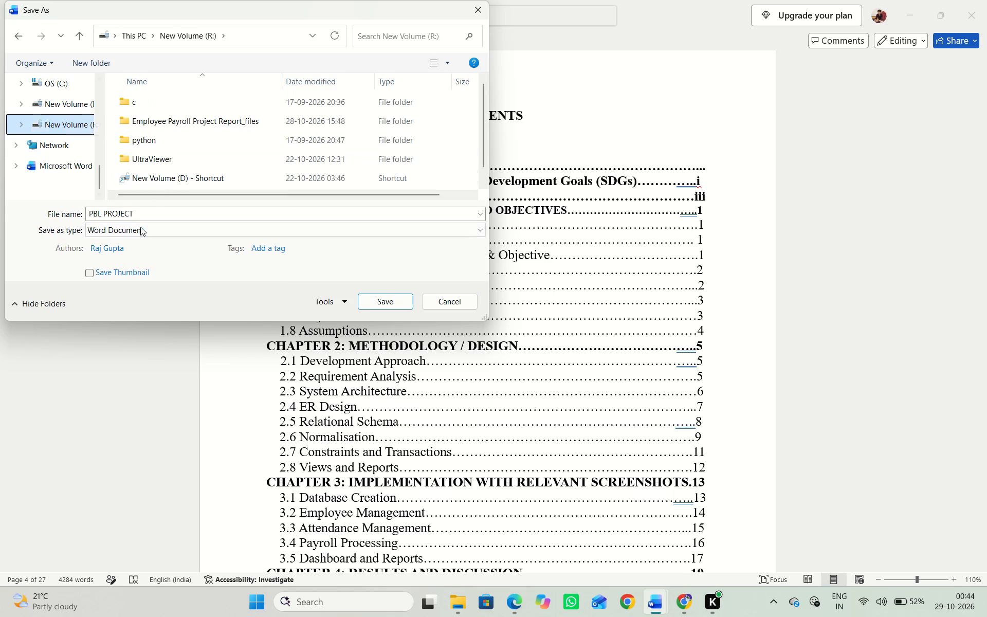
click(133, 227)
click(111, 302)
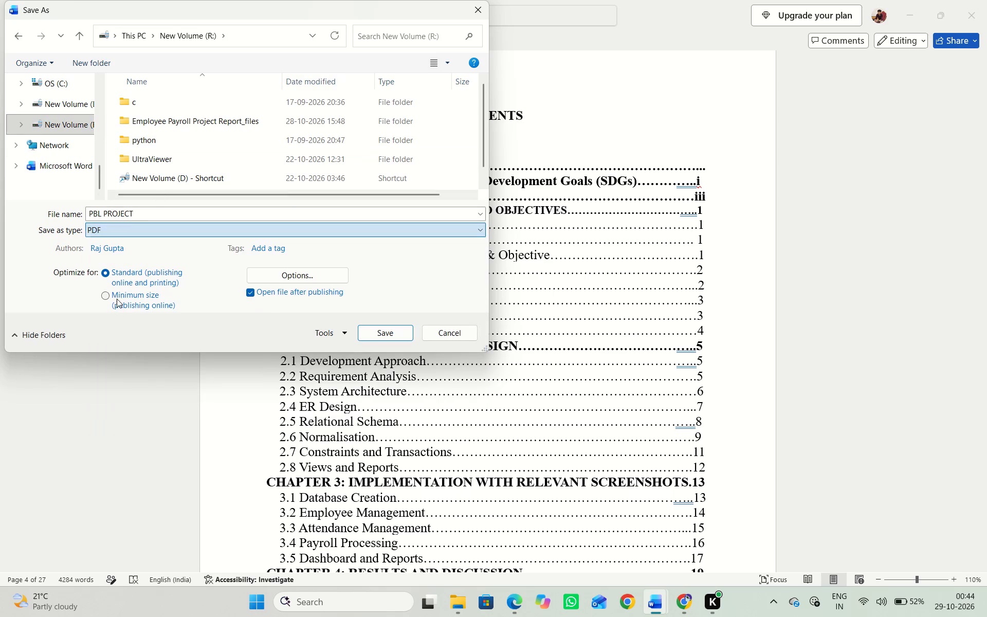
click(373, 327)
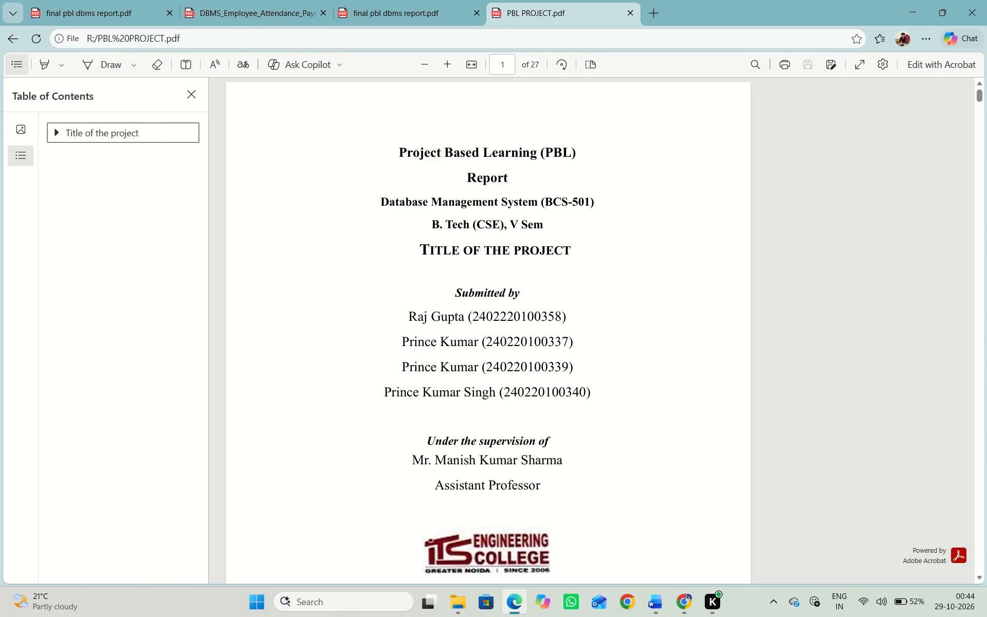
Review the front pages of the exported PDF, from the cover page through the Certificate, SDG mapping, Contents and Abstract.
scroll(438, 198, down, 6)
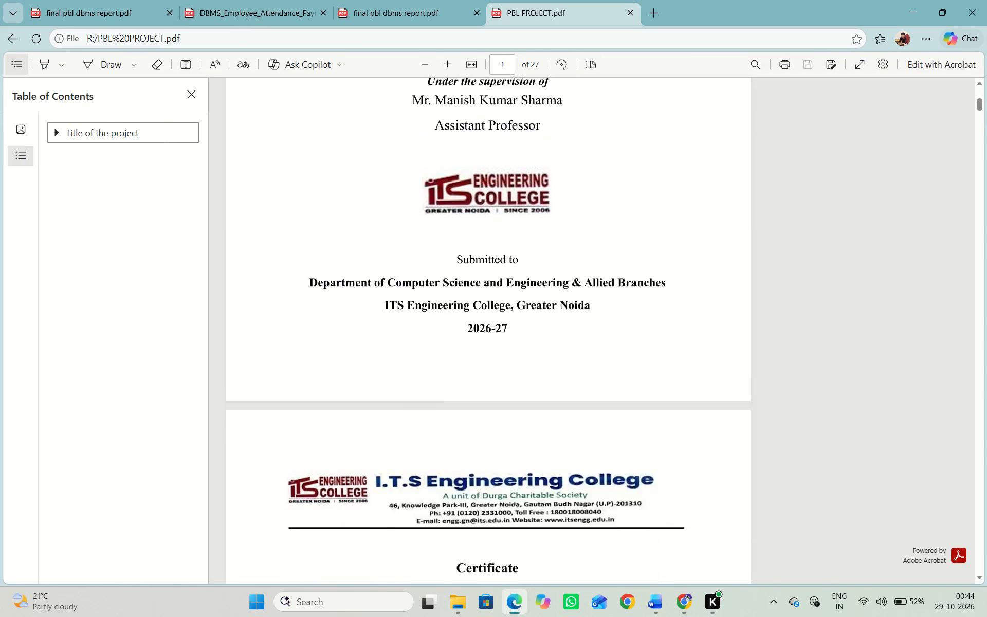
scroll(438, 198, down, 5)
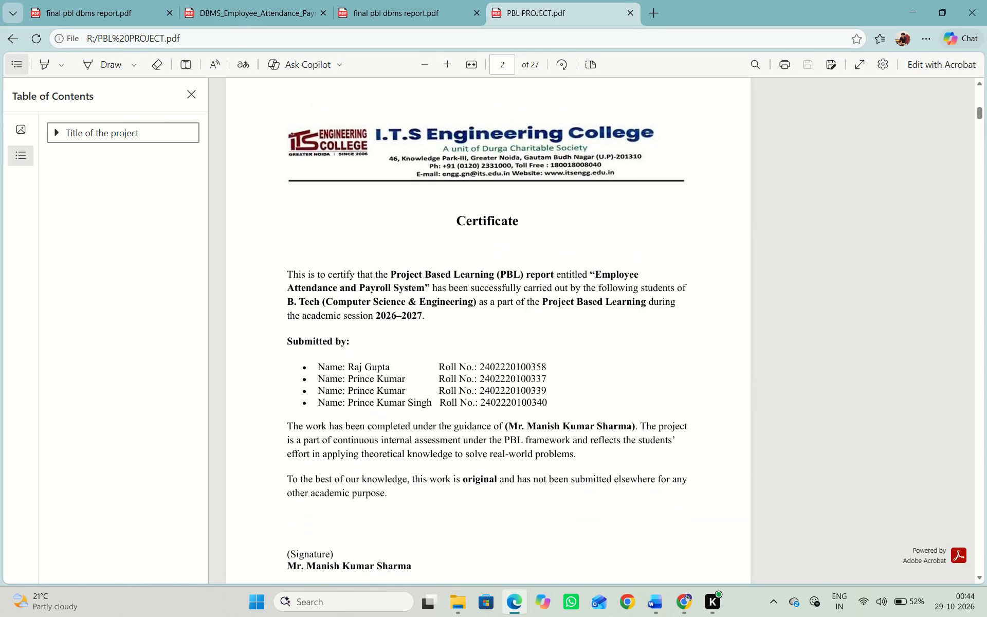
scroll(438, 198, down, 5)
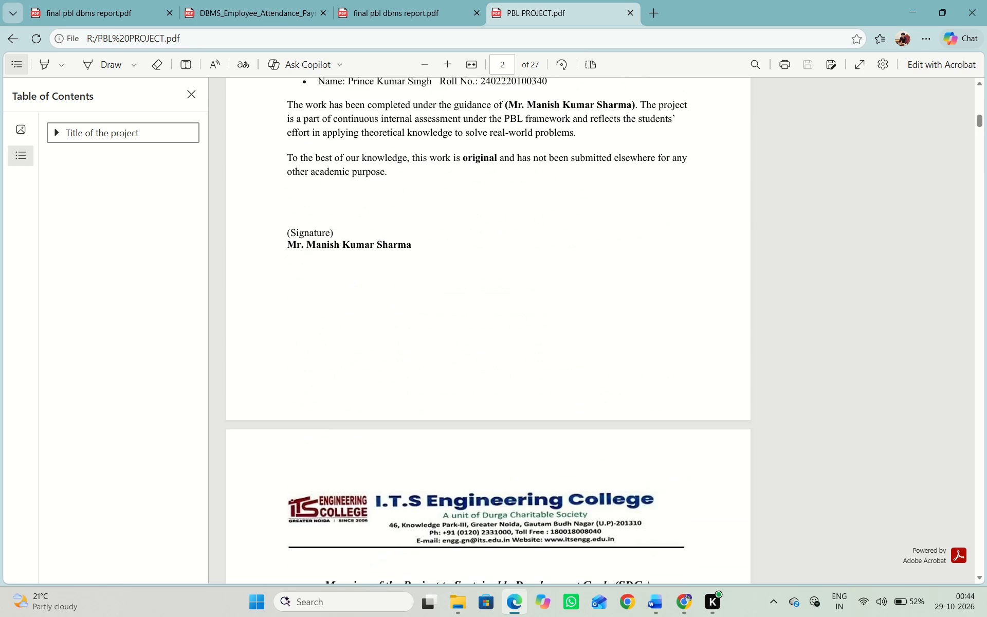
scroll(438, 198, up, 2)
scroll(438, 198, down, 13)
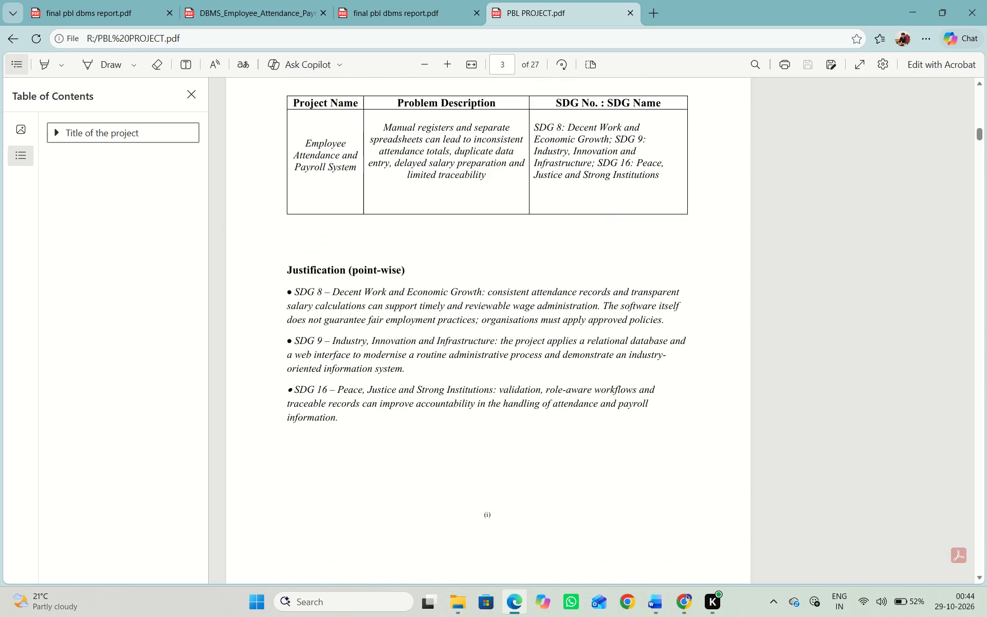
scroll(438, 198, down, 14)
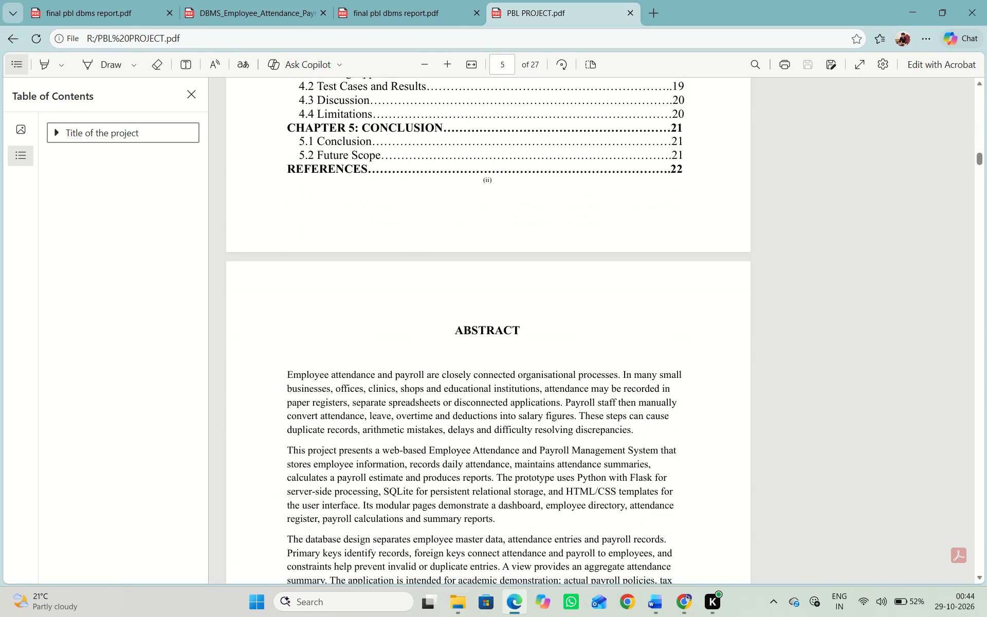
scroll(438, 198, down, 12)
Check the Chapter 1 pages of the PDF for layout and page number placement, from 1.1 Introduction to 1.8 Assumptions.
scroll(438, 198, down, 2)
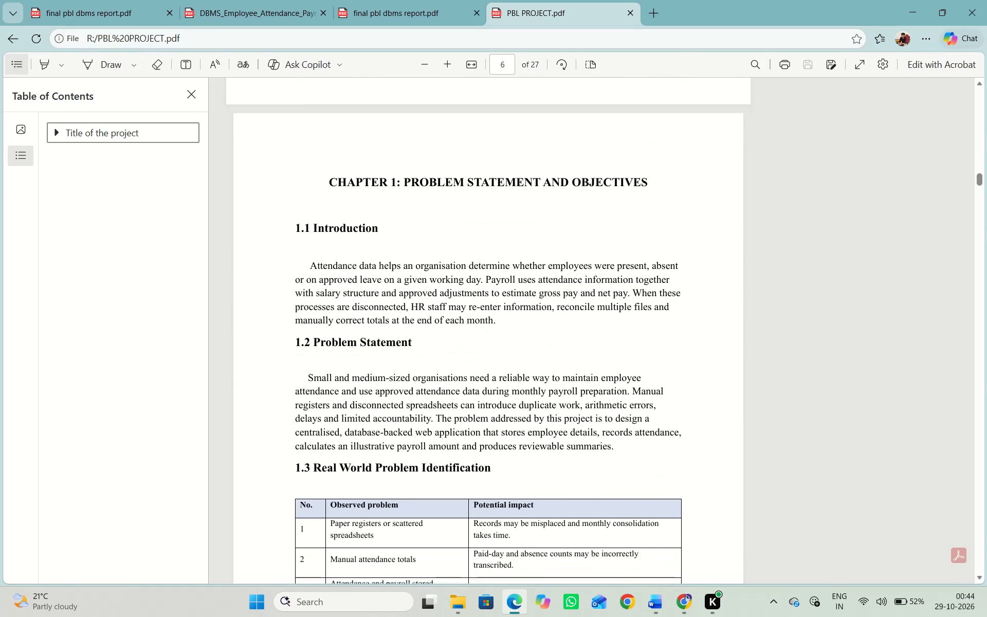
scroll(438, 198, down, 11)
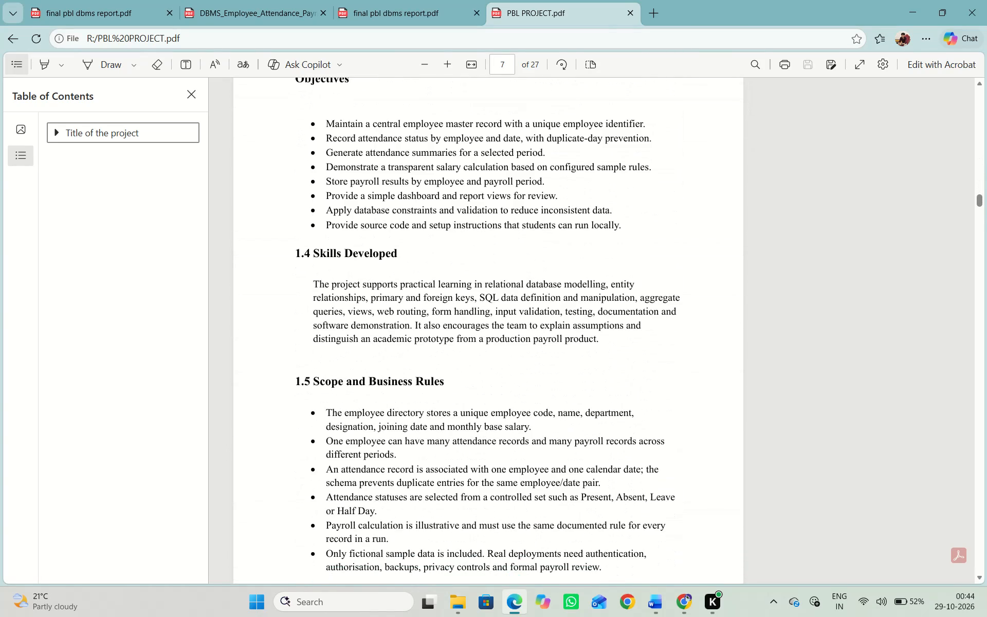
scroll(438, 198, down, 7)
scroll(438, 198, up, 2)
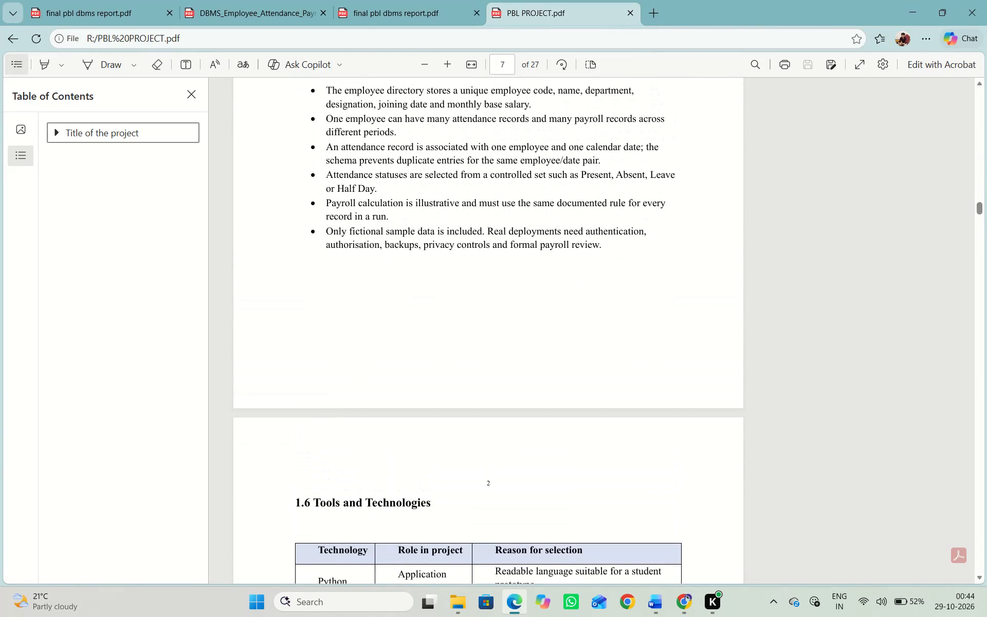
scroll(438, 198, up, 1)
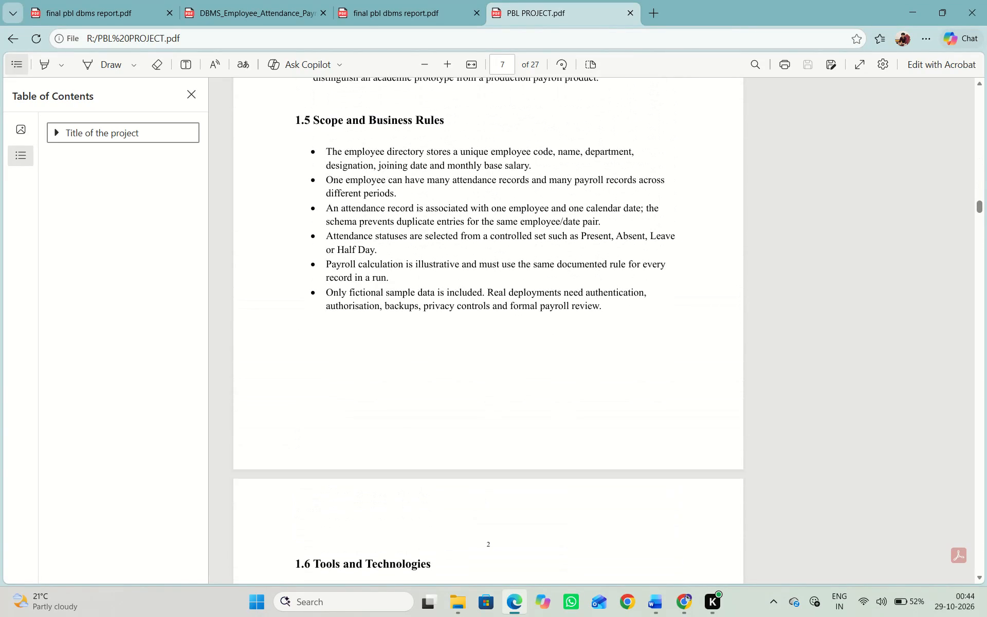
scroll(438, 198, down, 16)
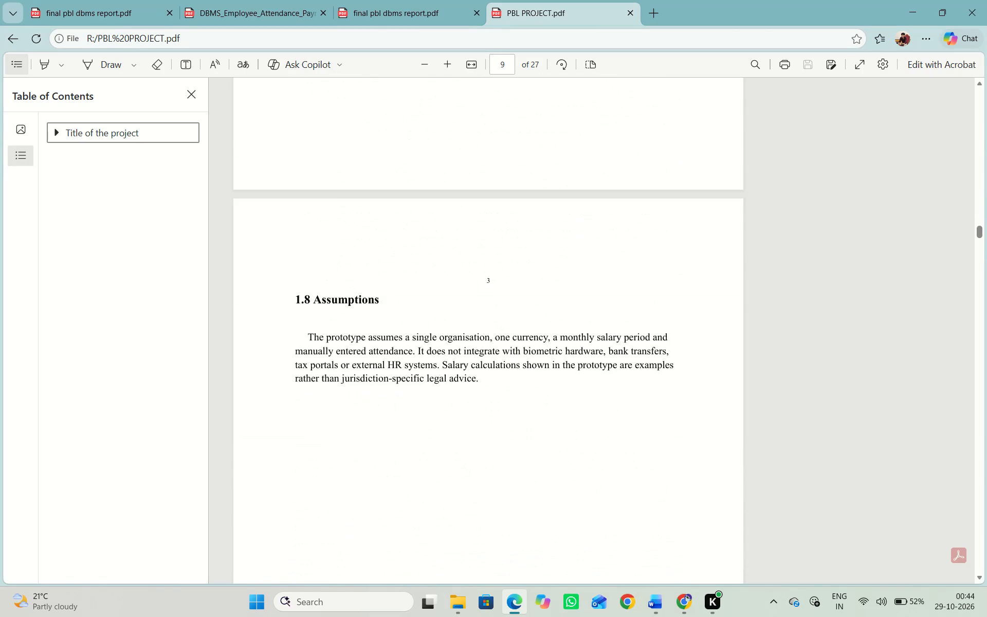
Check the Chapter 2 pages of the exported PDF for layout and page number placement, from 2.1 Development Approach through 2.8.
scroll(438, 198, down, 19)
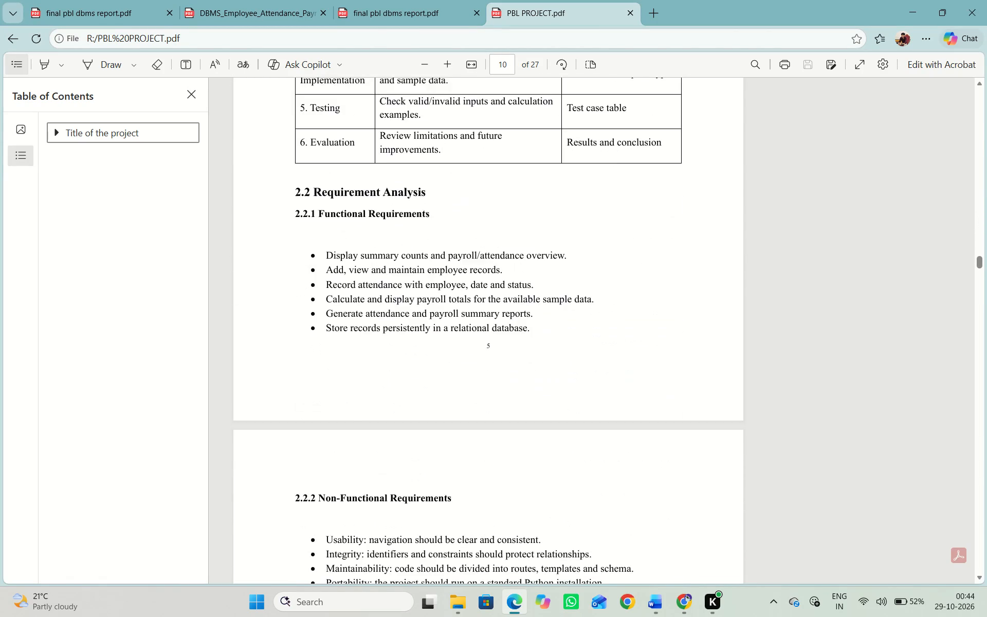
scroll(438, 198, down, 14)
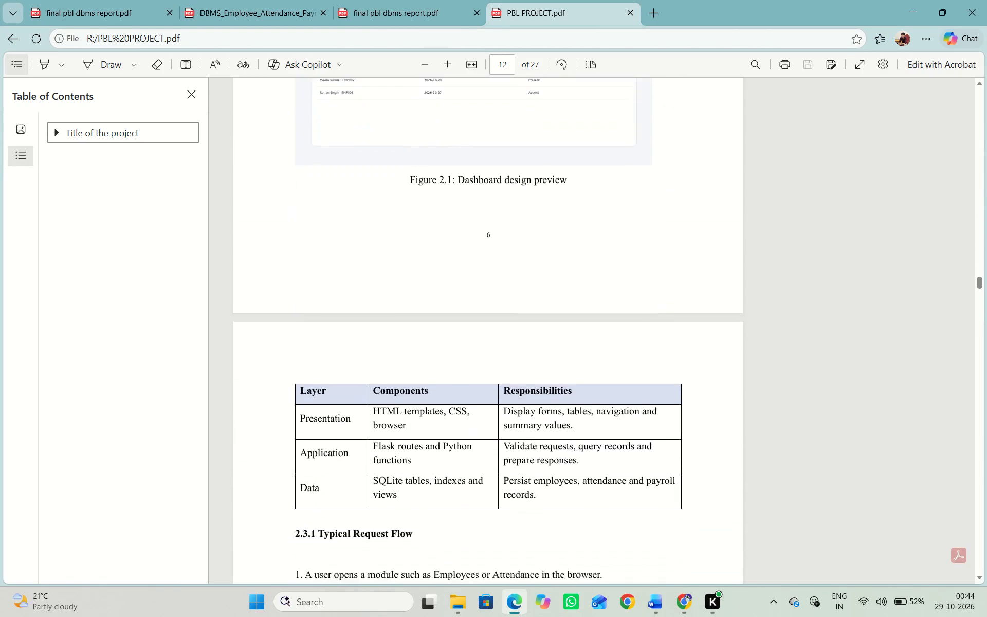
scroll(438, 198, down, 14)
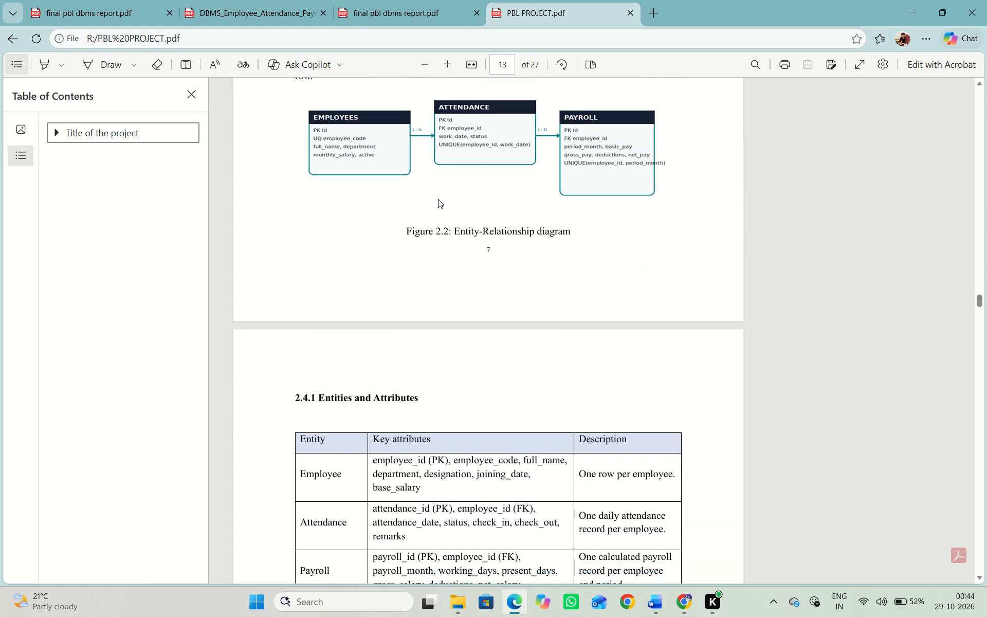
scroll(438, 199, down, 14)
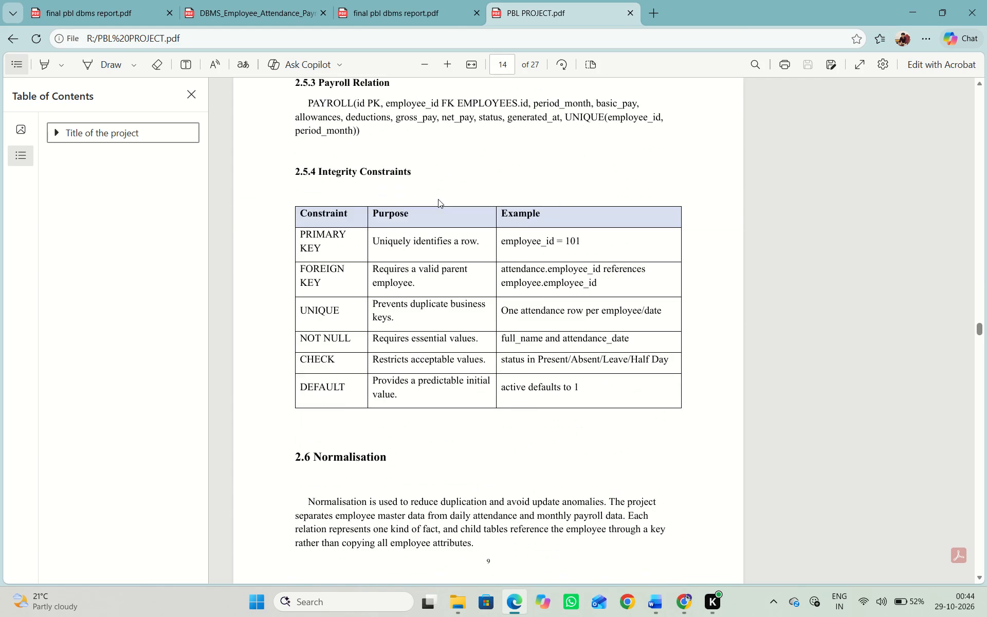
scroll(438, 199, down, 16)
scroll(438, 199, down, 5)
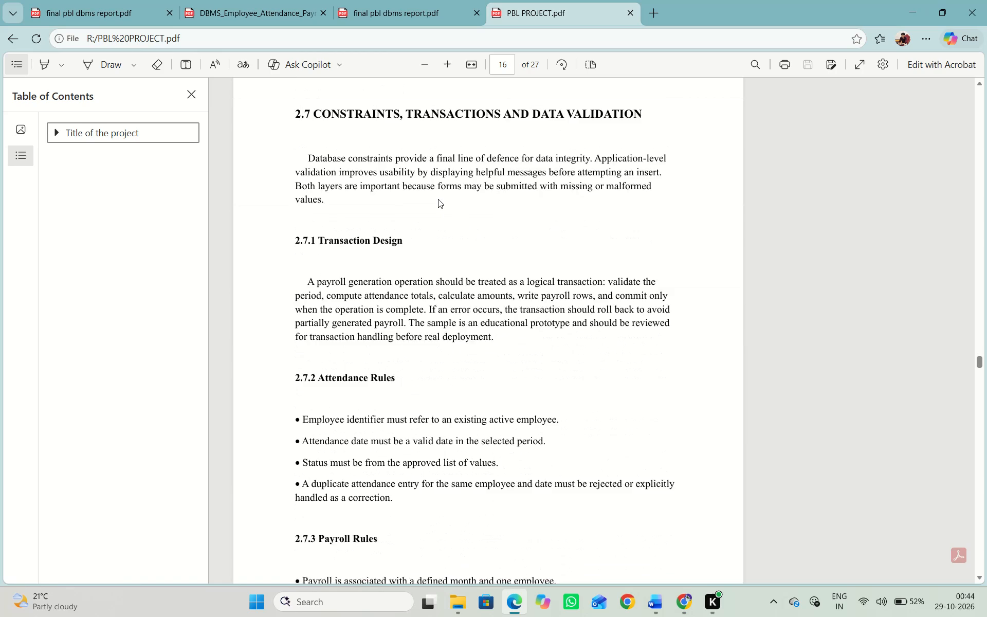
scroll(438, 199, down, 19)
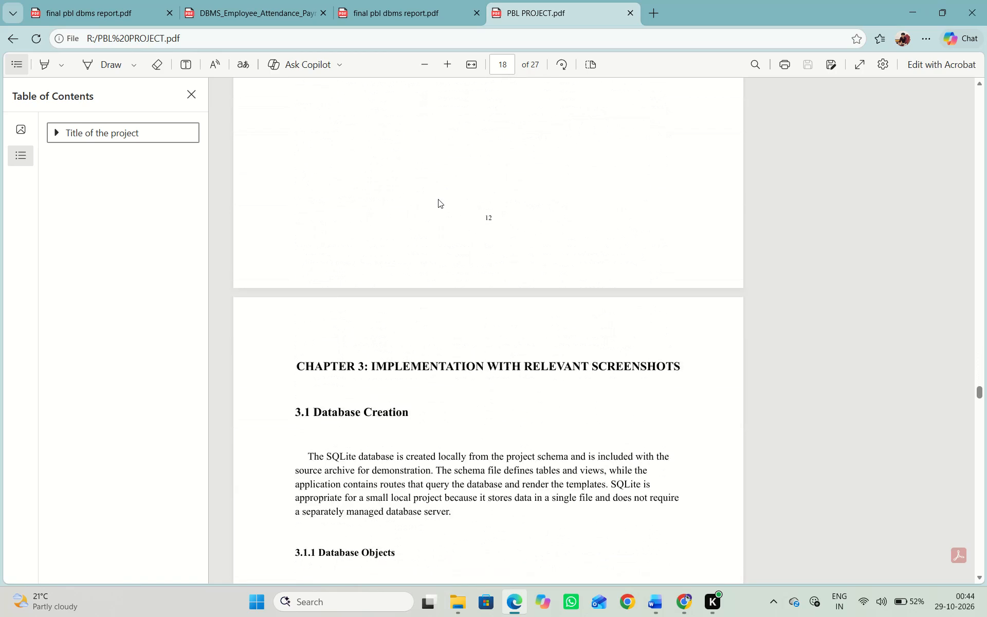
Check the Chapter 3 pages of the PDF, including the employee, payroll and dashboard figures and their page numbers.
scroll(438, 199, down, 17)
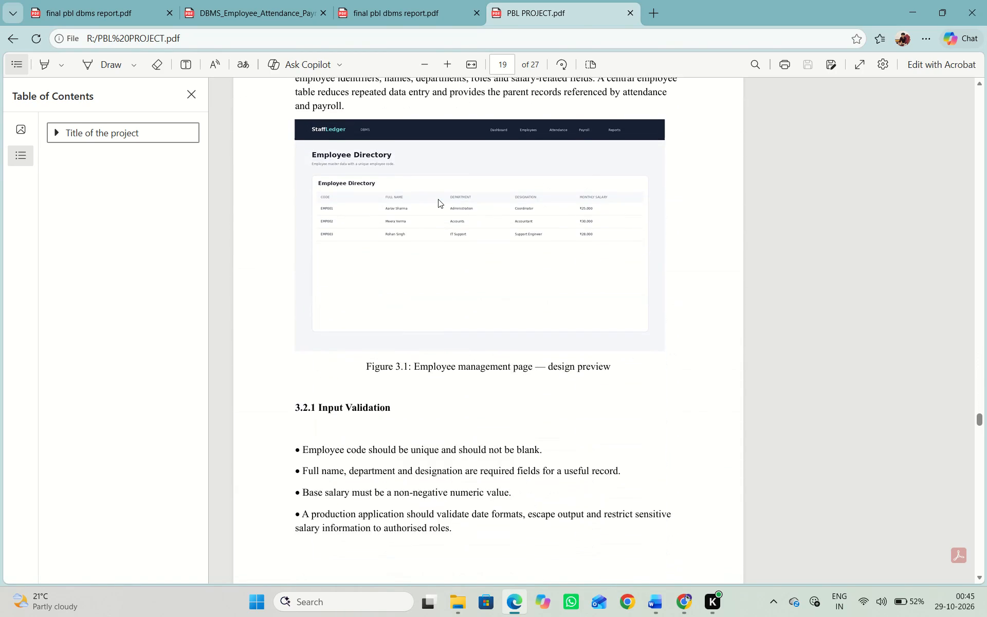
scroll(438, 199, down, 16)
scroll(438, 199, down, 5)
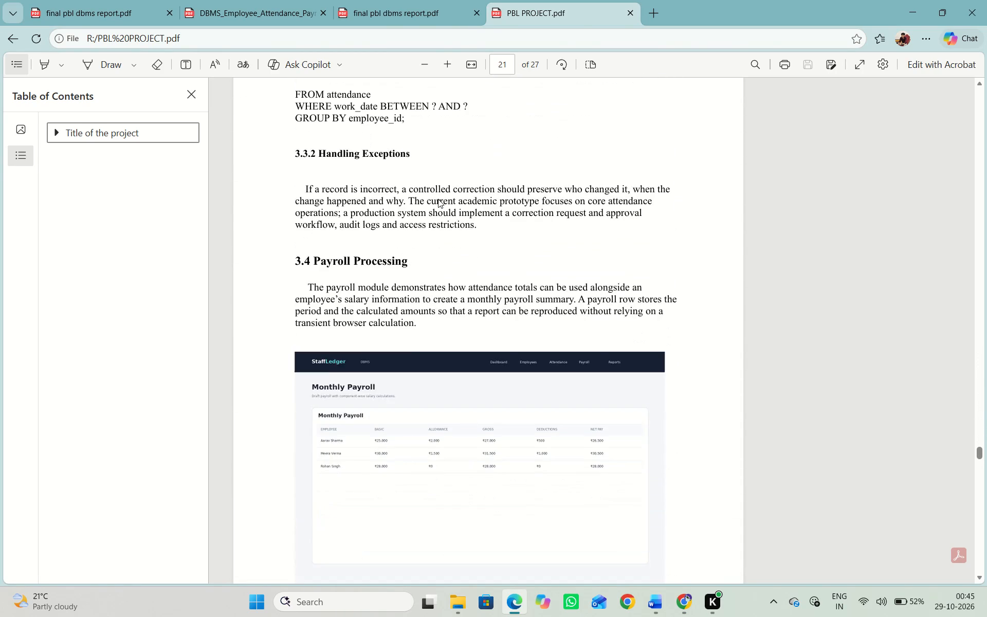
scroll(438, 199, up, 2)
scroll(438, 199, down, 3)
scroll(438, 199, up, 5)
scroll(438, 199, down, 7)
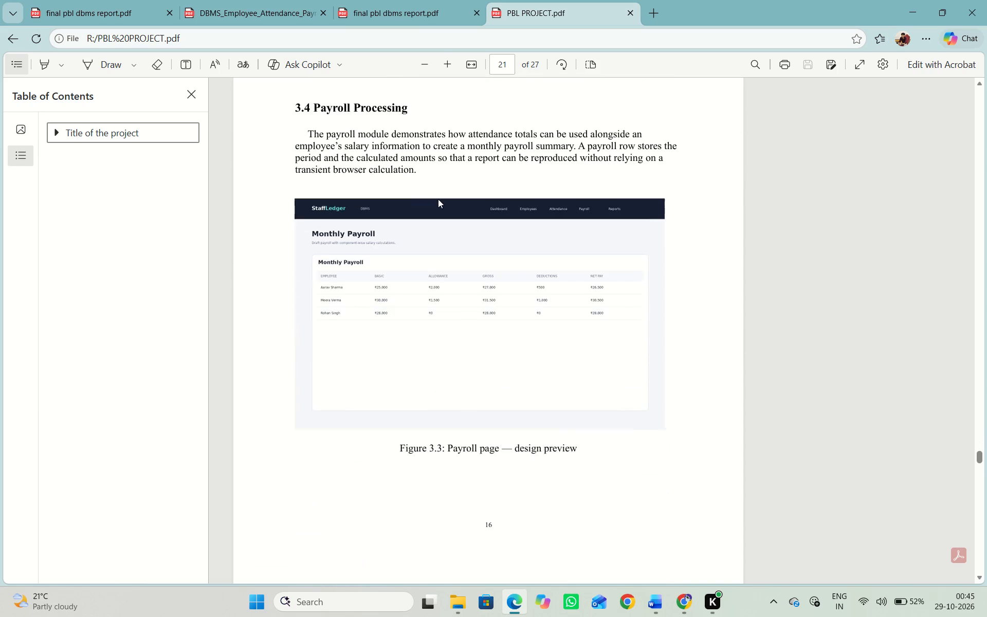
scroll(438, 199, down, 18)
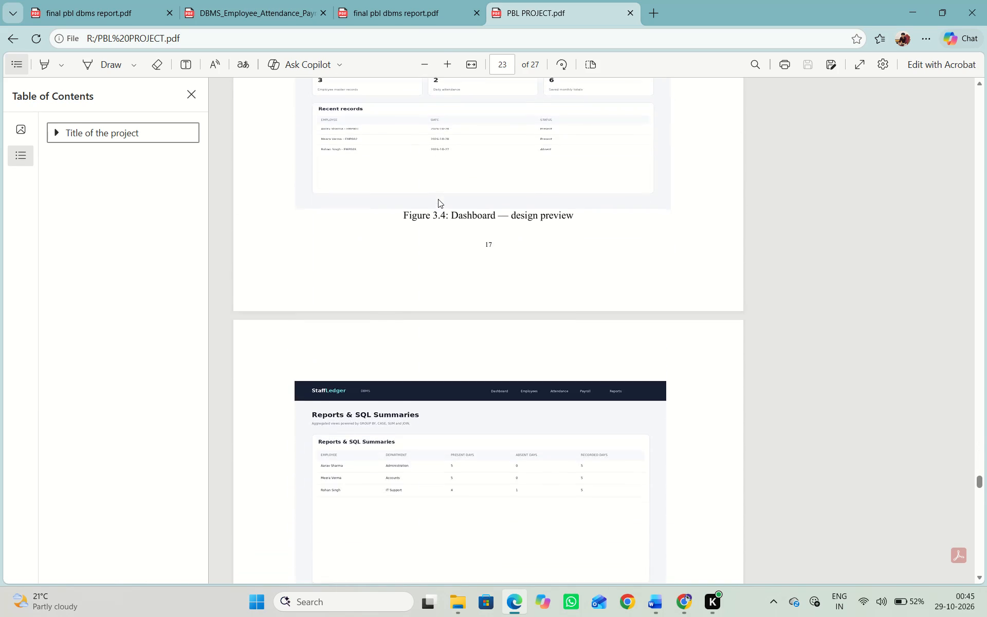
Review the remaining PDF pages through Chapter 4 and the references, and glance back towards 3.5 Dashboard and Reports.
scroll(438, 199, down, 17)
scroll(438, 199, down, 6)
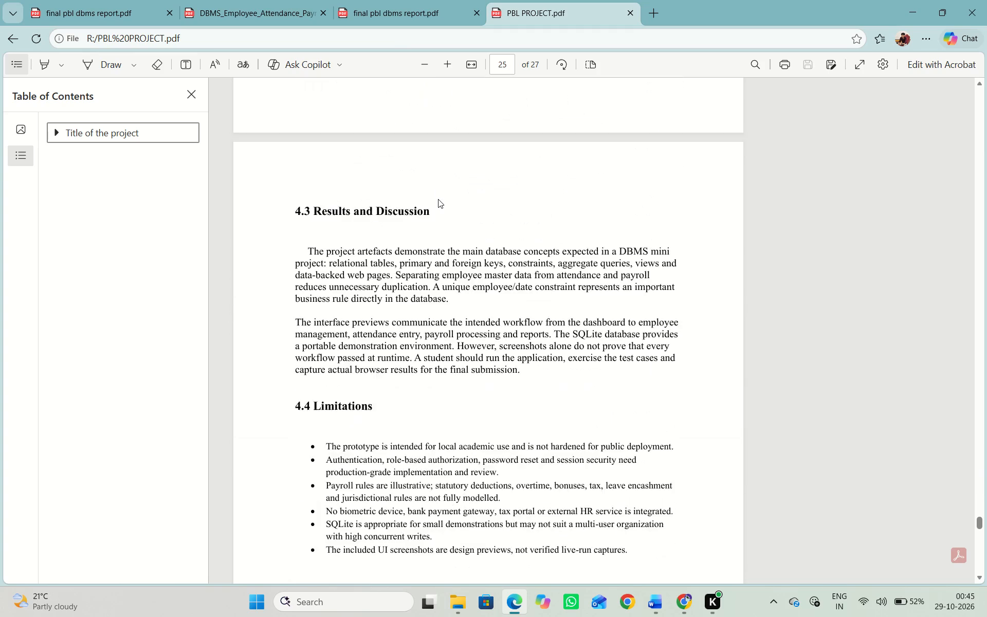
scroll(438, 199, down, 20)
scroll(438, 199, down, 7)
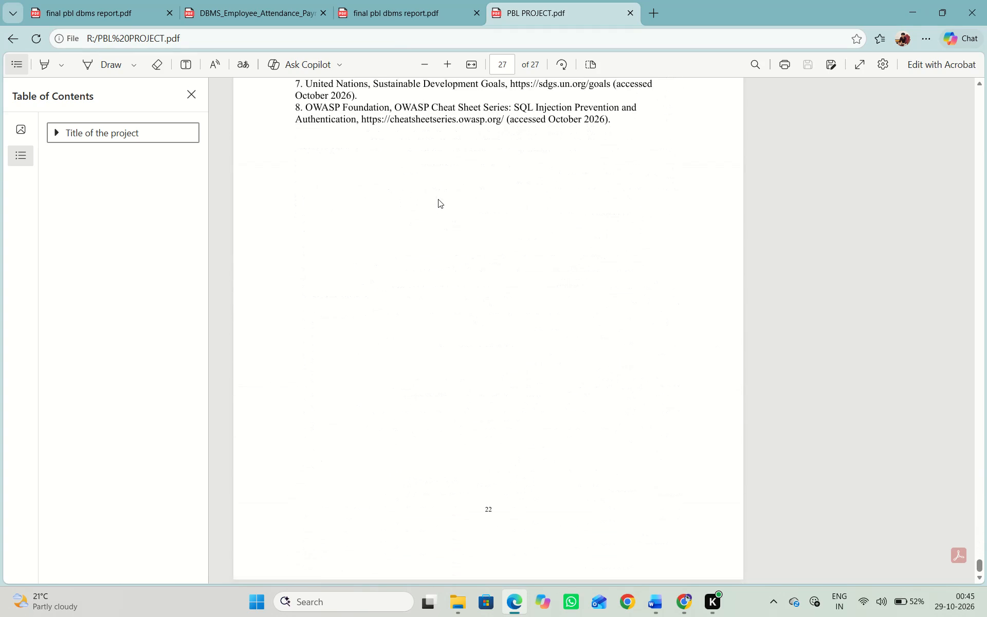
scroll(438, 199, down, 7)
scroll(438, 199, up, 8)
scroll(335, 176, up, 20)
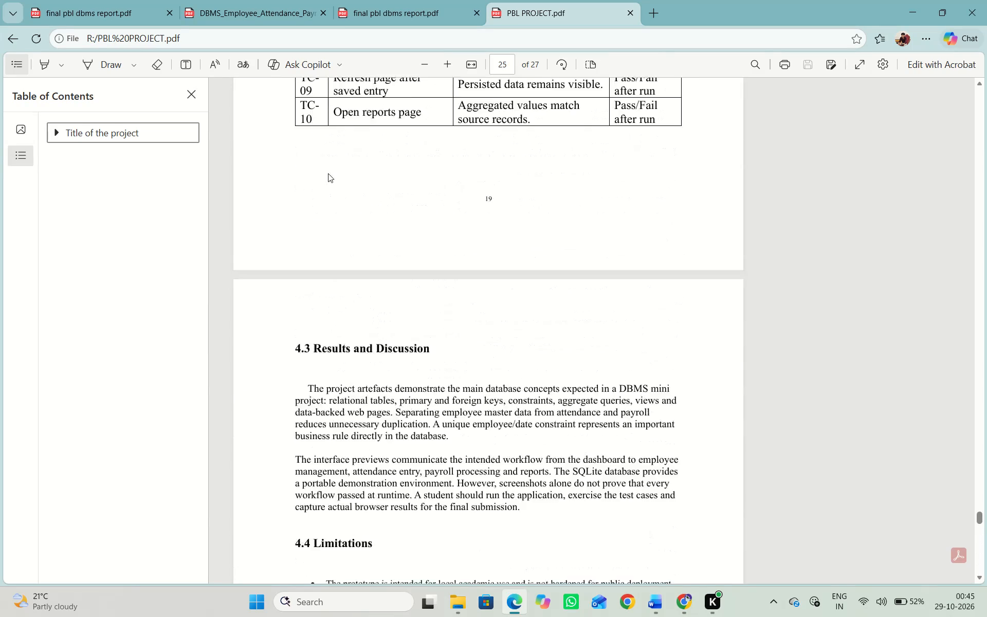
scroll(328, 173, up, 20)
scroll(328, 173, up, 7)
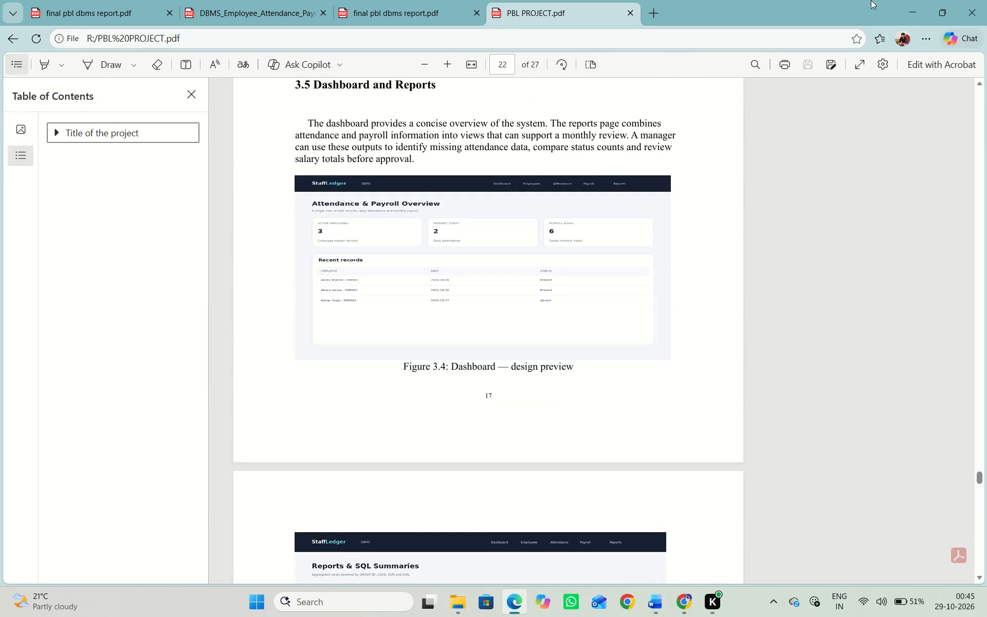
Switch to the PBL PROJECT document in Word and look through it from the Contents page to the first Chapter 1 pages.
click(916, 3)
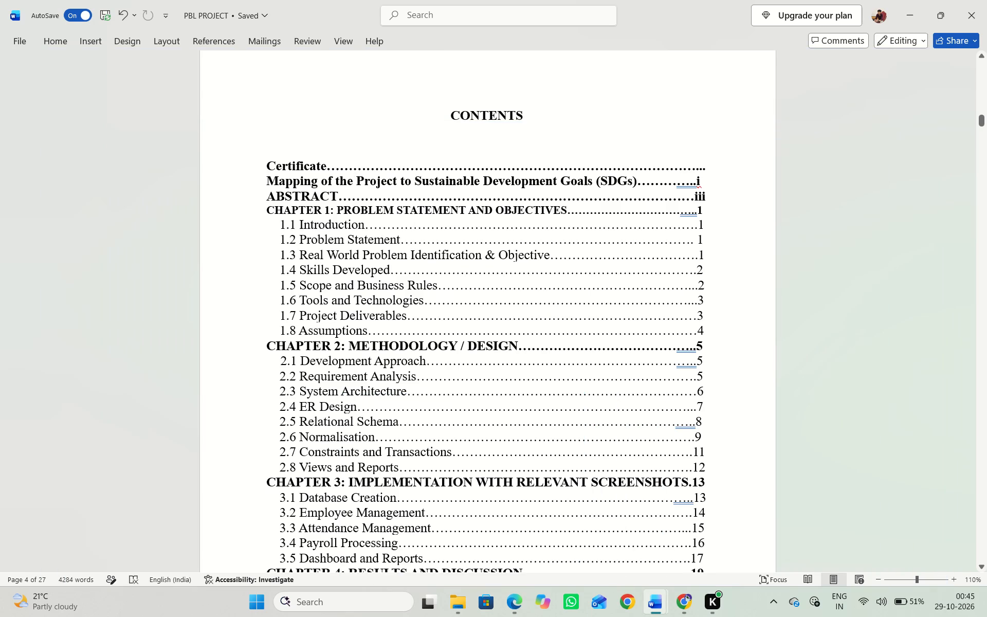
scroll(241, 187, up, 12)
scroll(225, 191, down, 17)
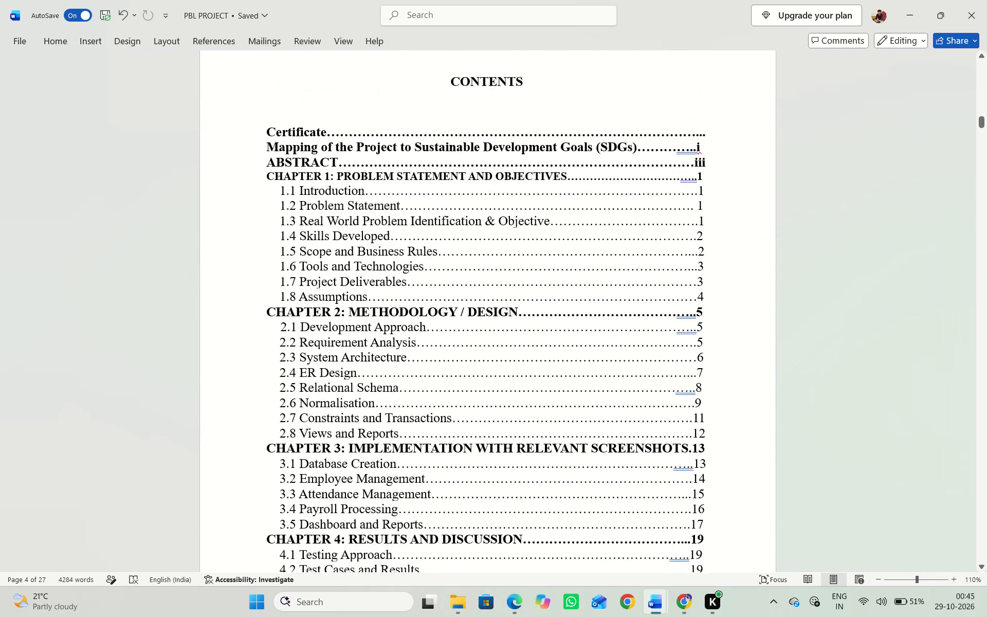
scroll(226, 193, down, 17)
scroll(229, 191, down, 14)
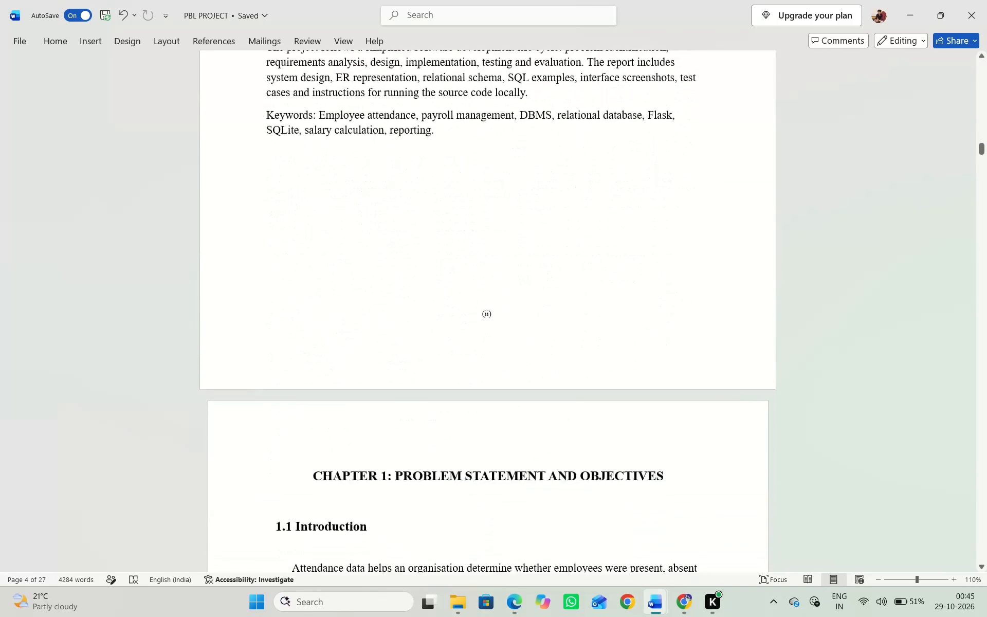
scroll(232, 196, down, 15)
scroll(242, 205, down, 7)
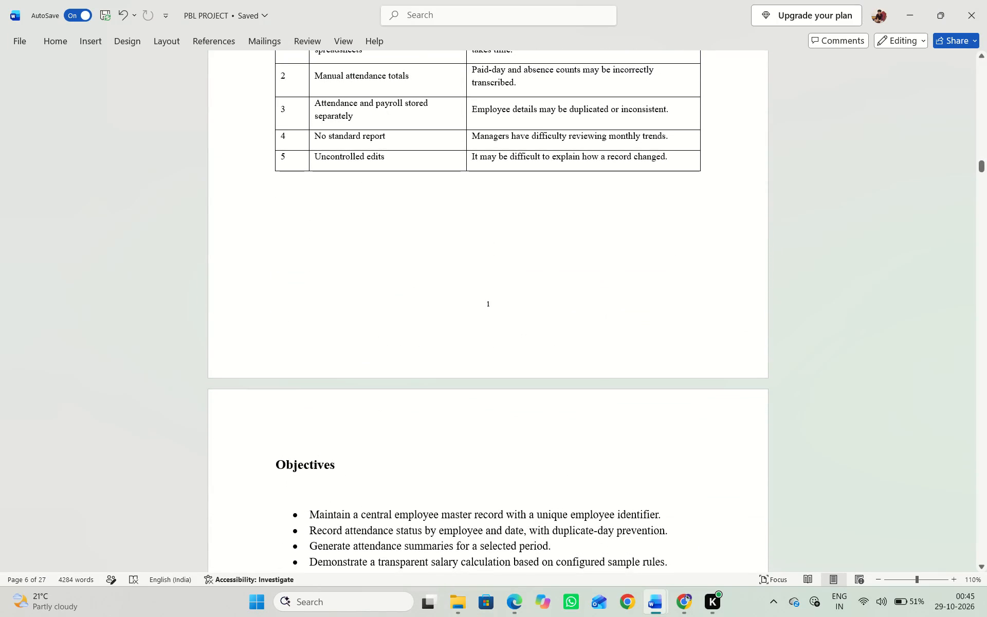
Return to the exported PDF and look back through the pages for misplaced page numbers, especially around sections 1.5 to 1.8.
click(522, 607)
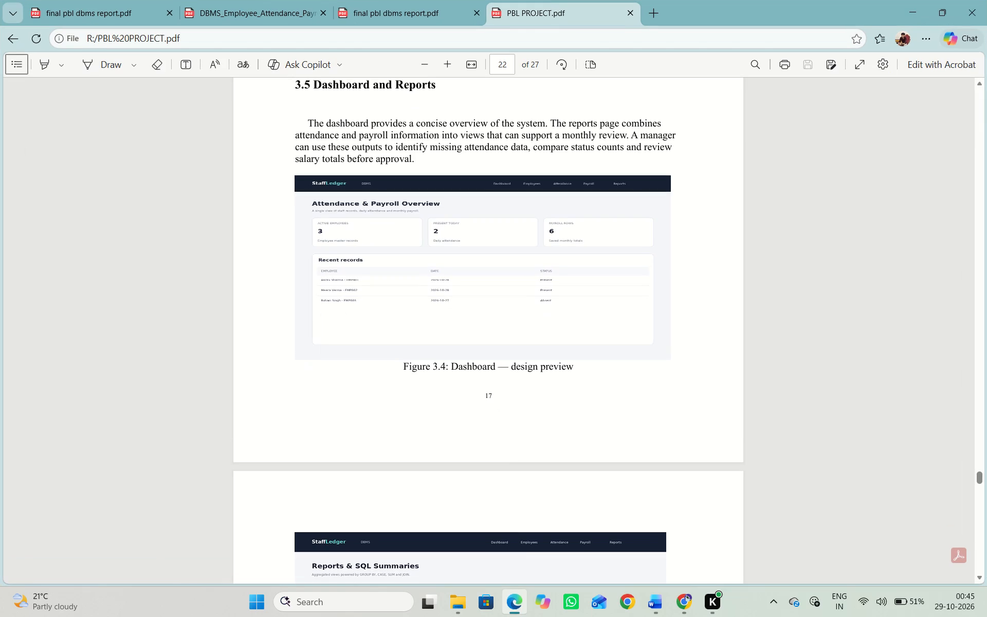
scroll(496, 386, up, 20)
scroll(496, 386, up, 14)
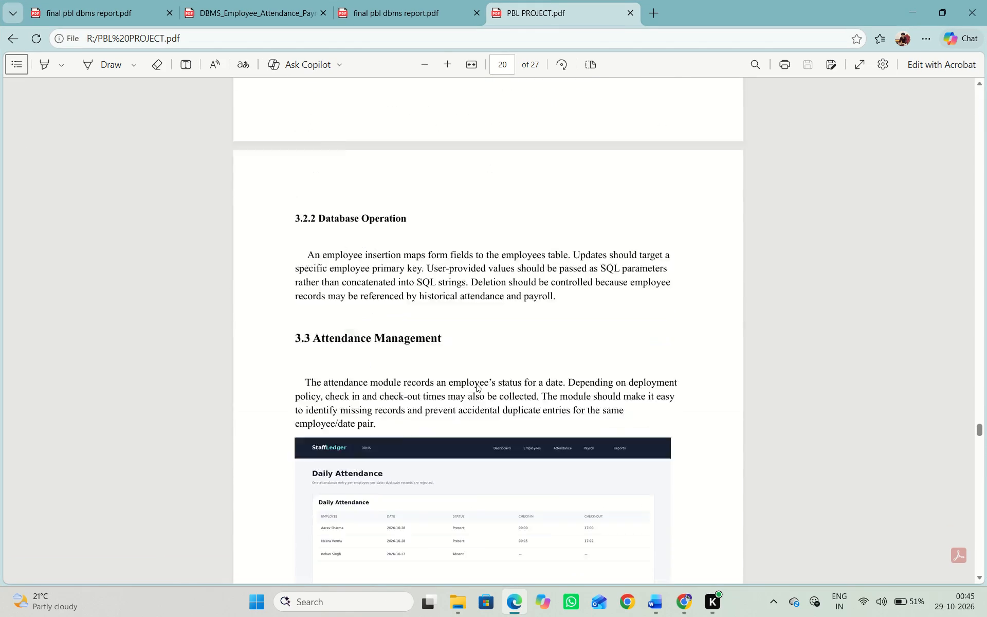
scroll(476, 384, up, 20)
scroll(476, 384, up, 20)
scroll(476, 384, up, 6)
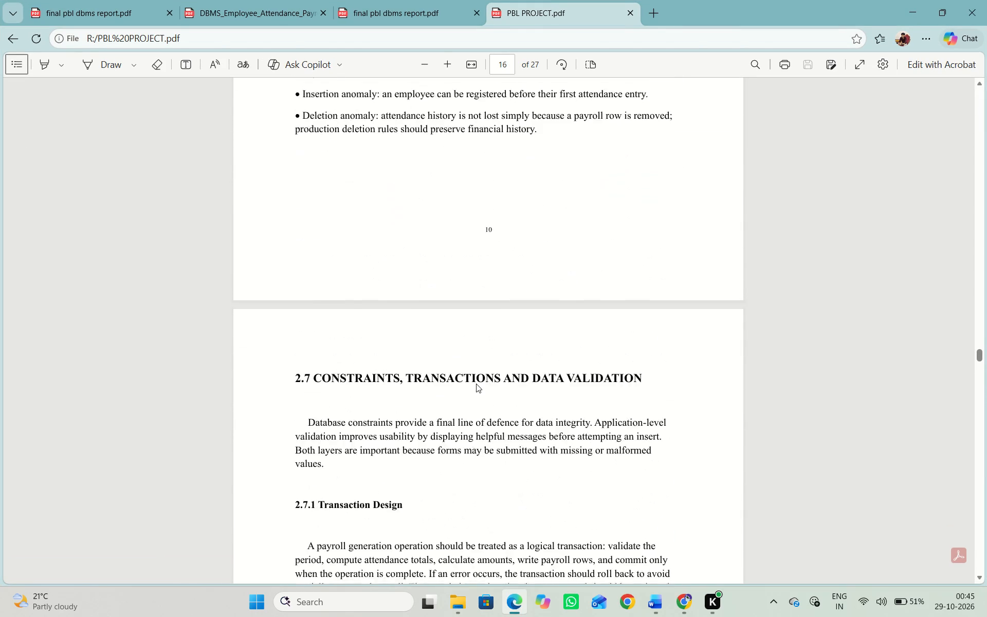
scroll(476, 384, up, 20)
scroll(476, 384, up, 20)
scroll(476, 384, up, 5)
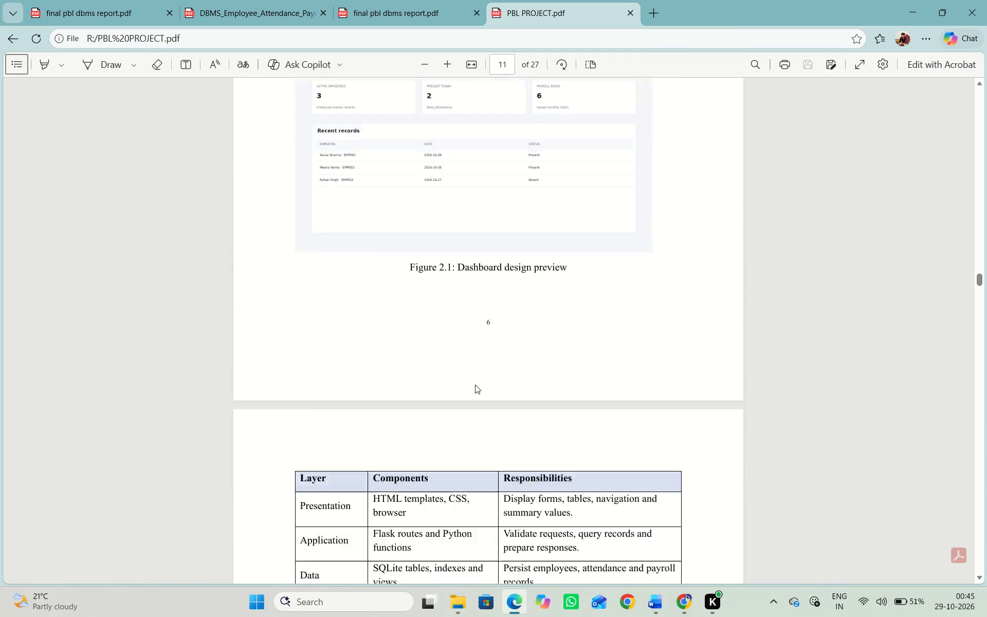
scroll(475, 385, up, 19)
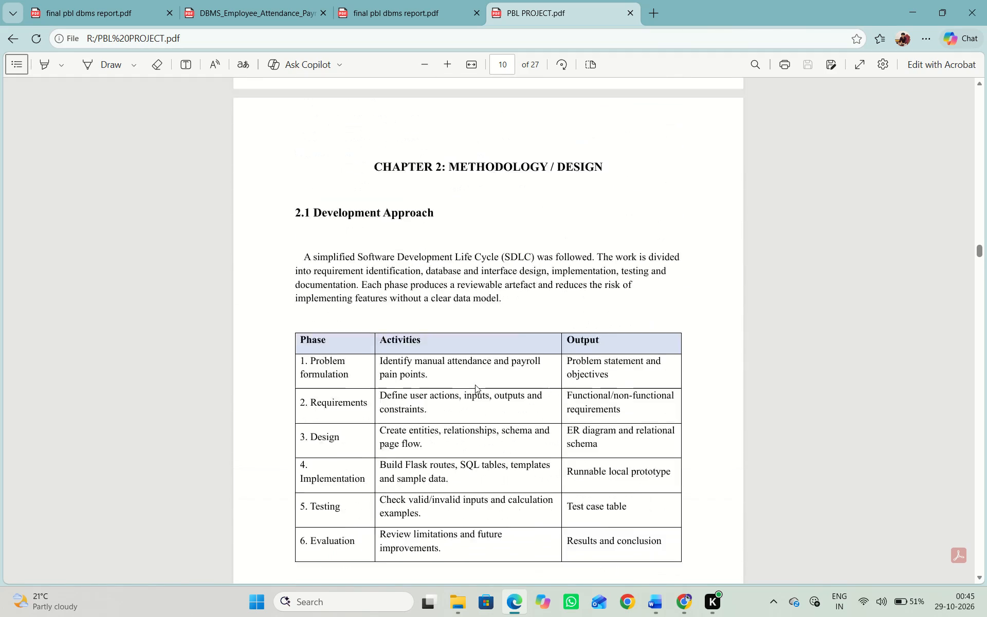
scroll(475, 385, up, 7)
scroll(475, 385, down, 4)
scroll(472, 385, up, 13)
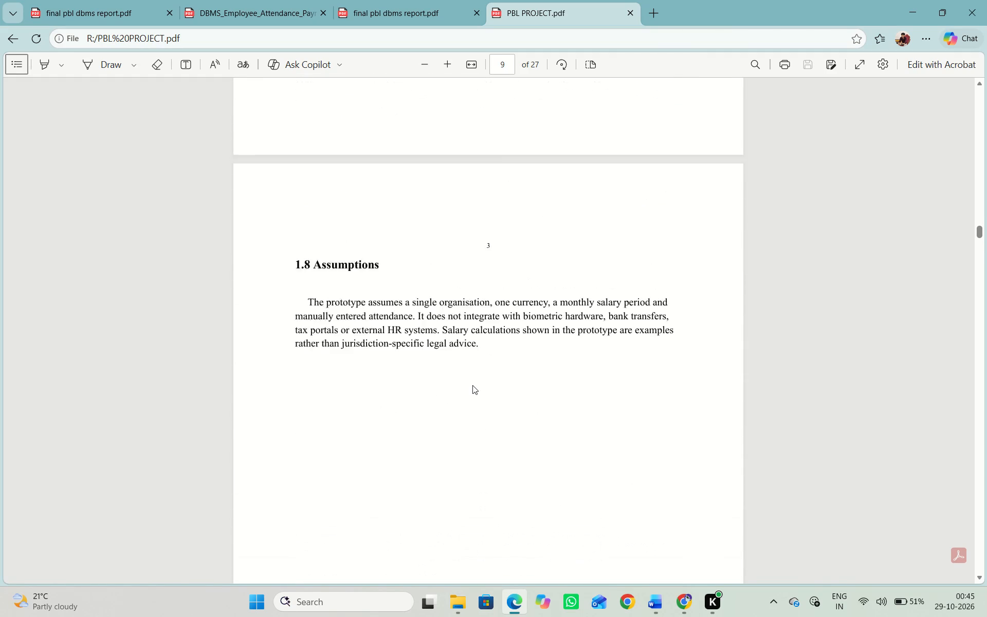
scroll(472, 385, down, 3)
scroll(465, 387, up, 11)
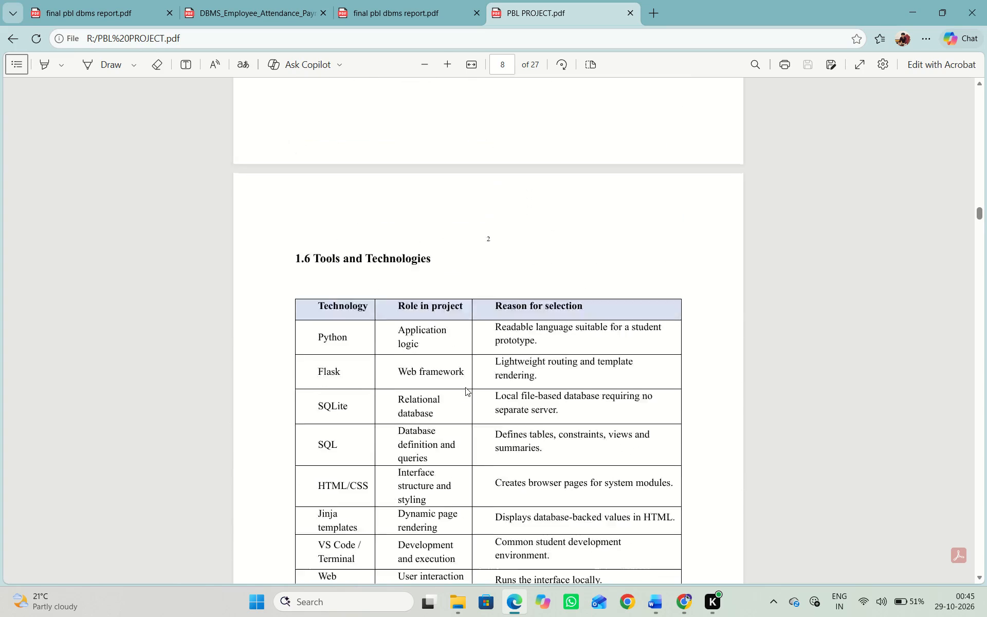
scroll(465, 387, up, 12)
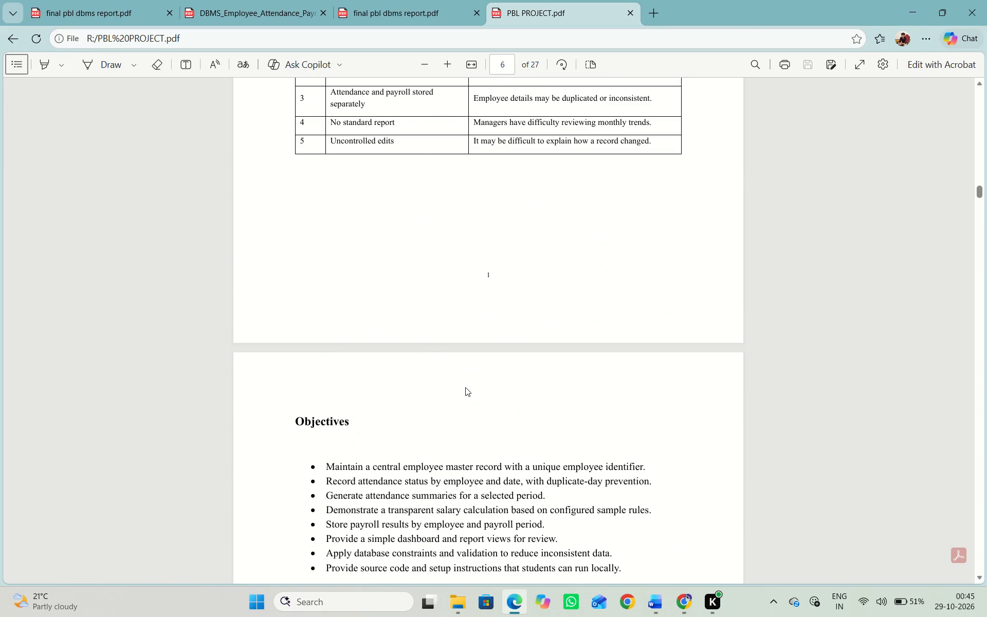
scroll(465, 387, up, 2)
scroll(465, 387, down, 11)
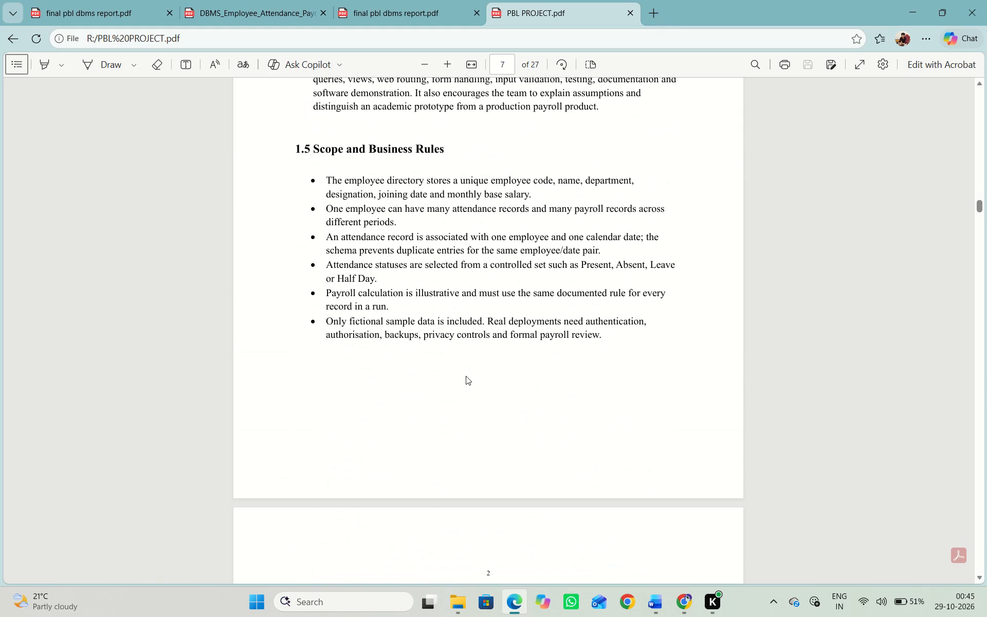
scroll(466, 376, down, 3)
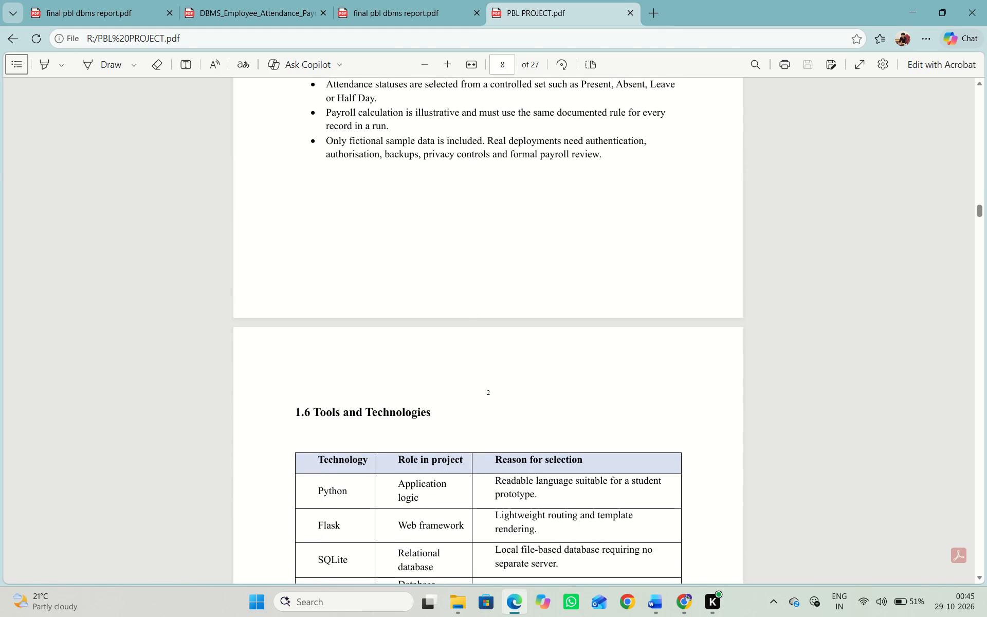
In the Word document, move page number 2 from above the 1.6 Tools and Technologies heading to the foot of the preceding page.
click(656, 599)
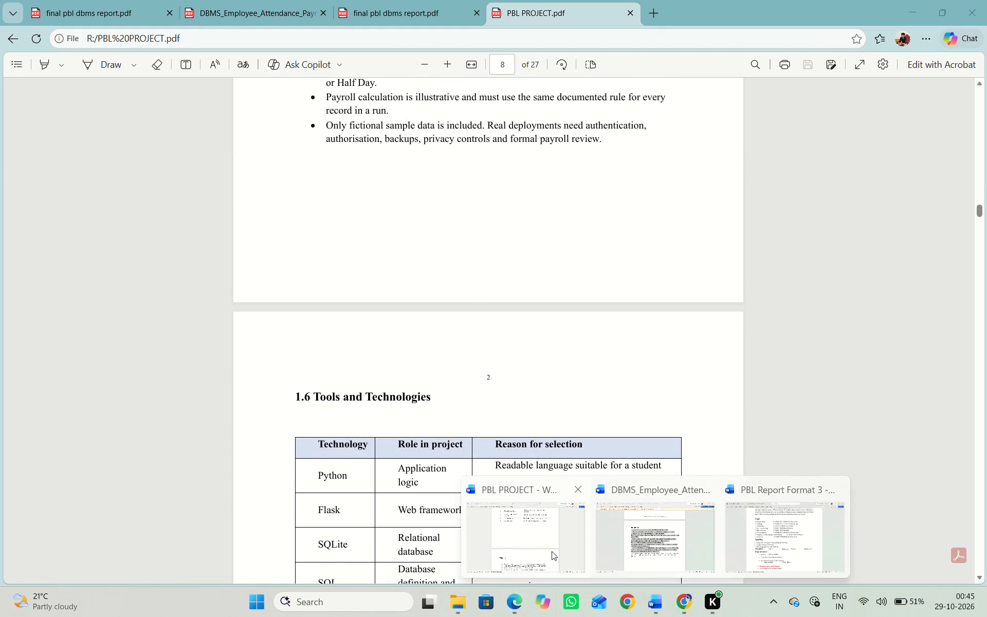
click(552, 551)
scroll(507, 359, down, 8)
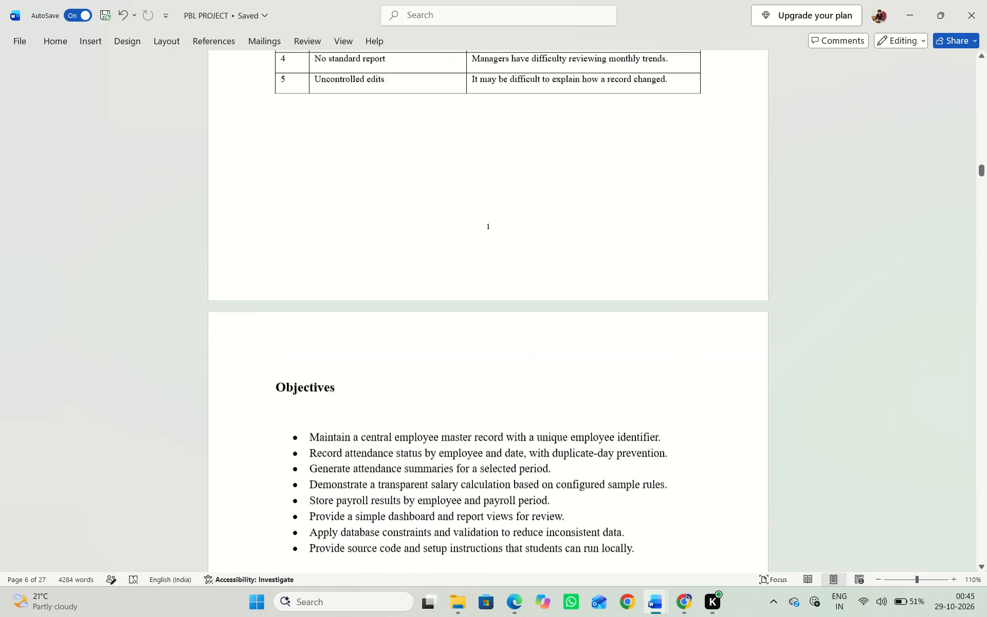
scroll(507, 359, down, 12)
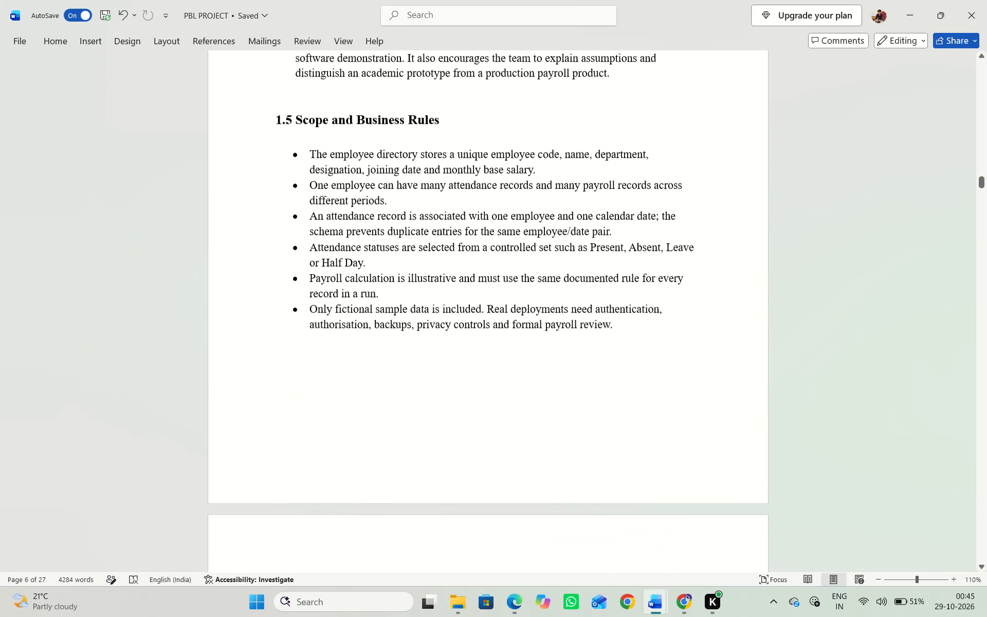
scroll(488, 410, down, 5)
click(486, 418)
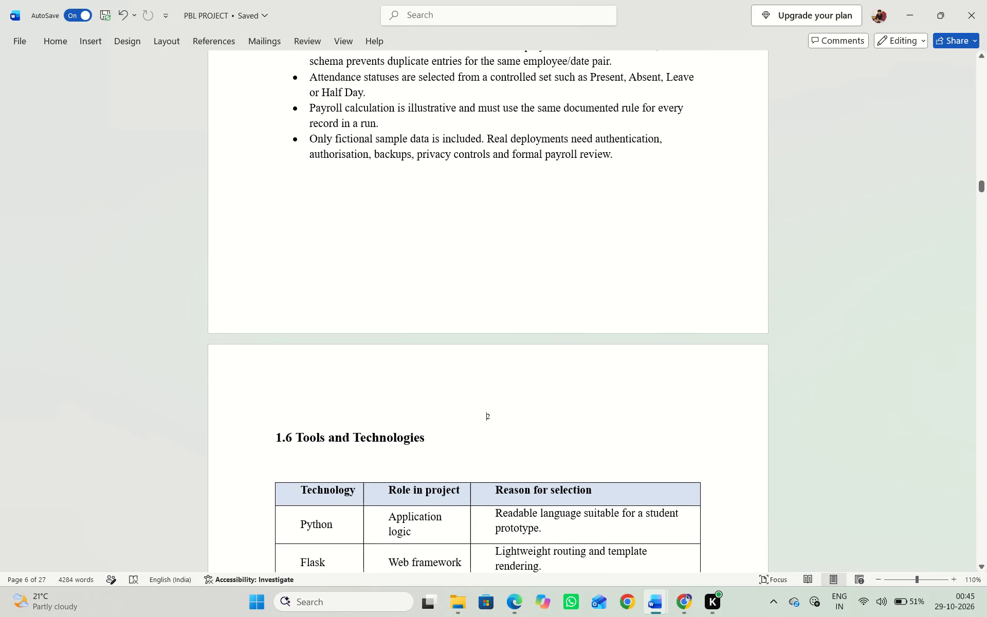
key(BackSpace)
key(BackSpace)
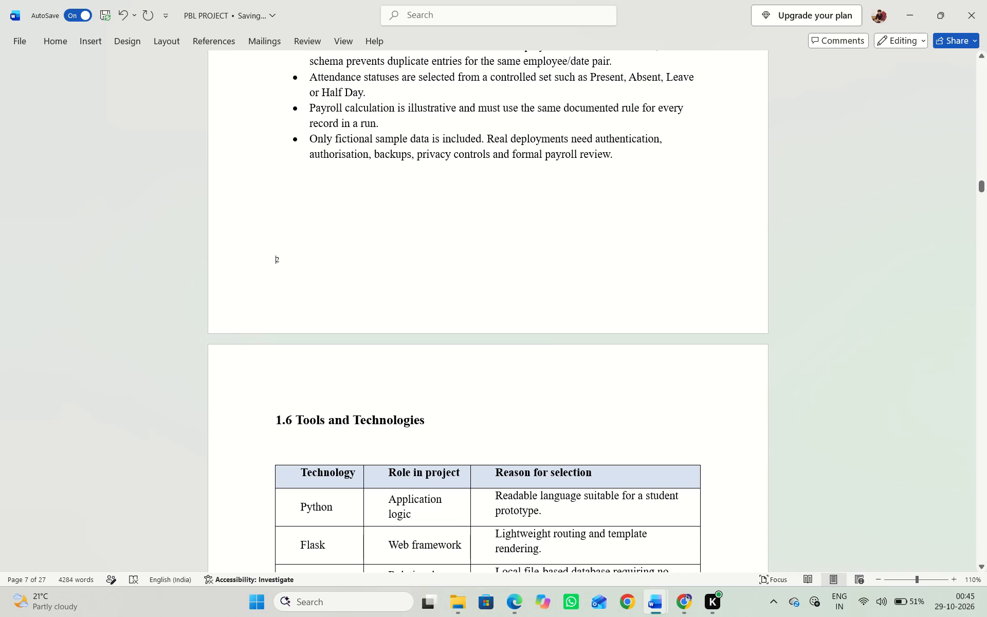
Remove a blank line above page number 2 at the foot of the page before 1.6 and centre the number.
drag(284, 258, 275, 259)
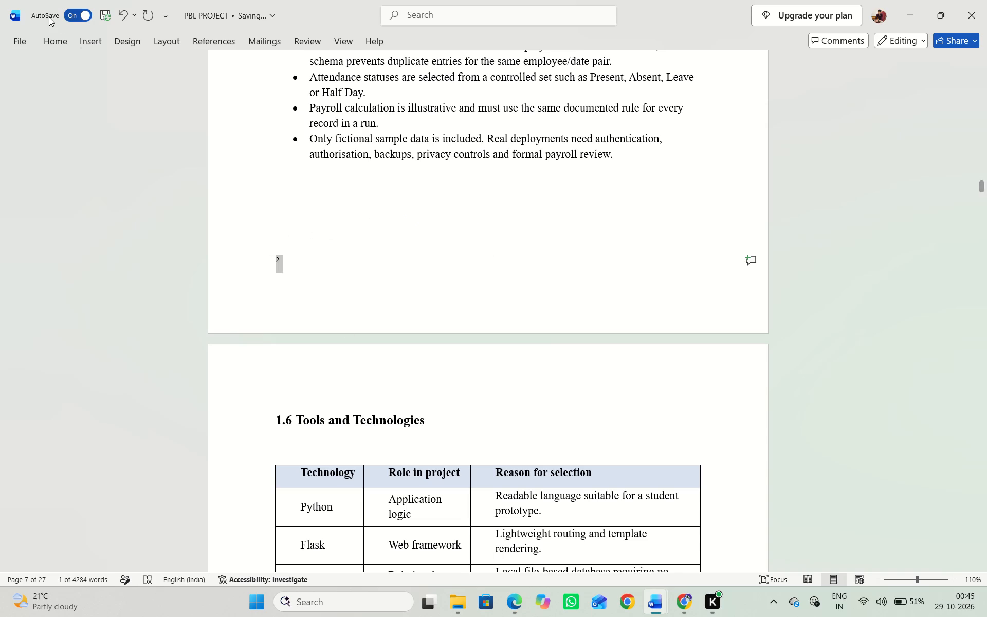
click(48, 37)
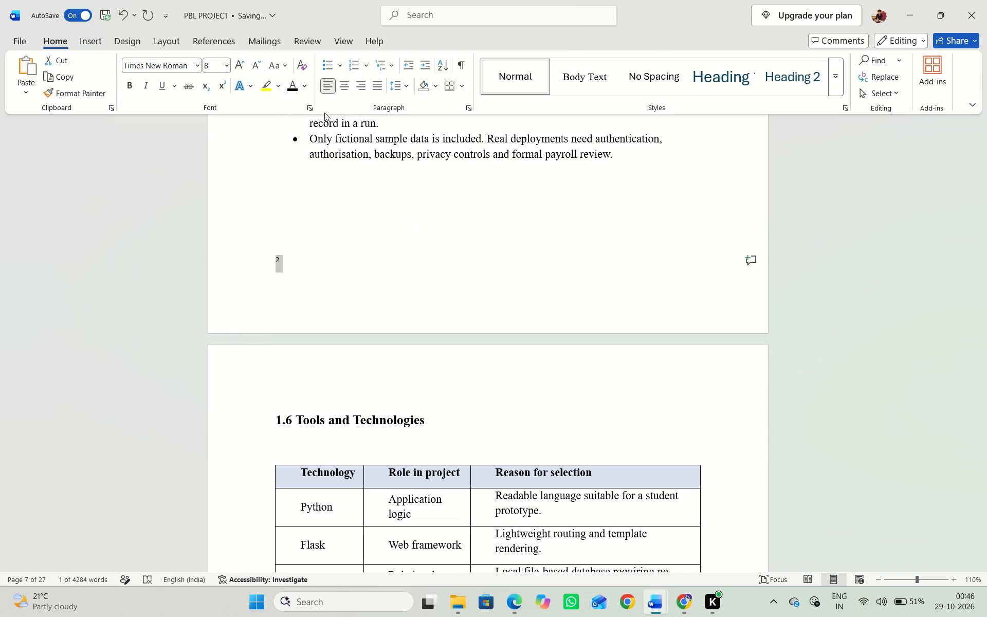
click(339, 90)
click(486, 254)
click(487, 259)
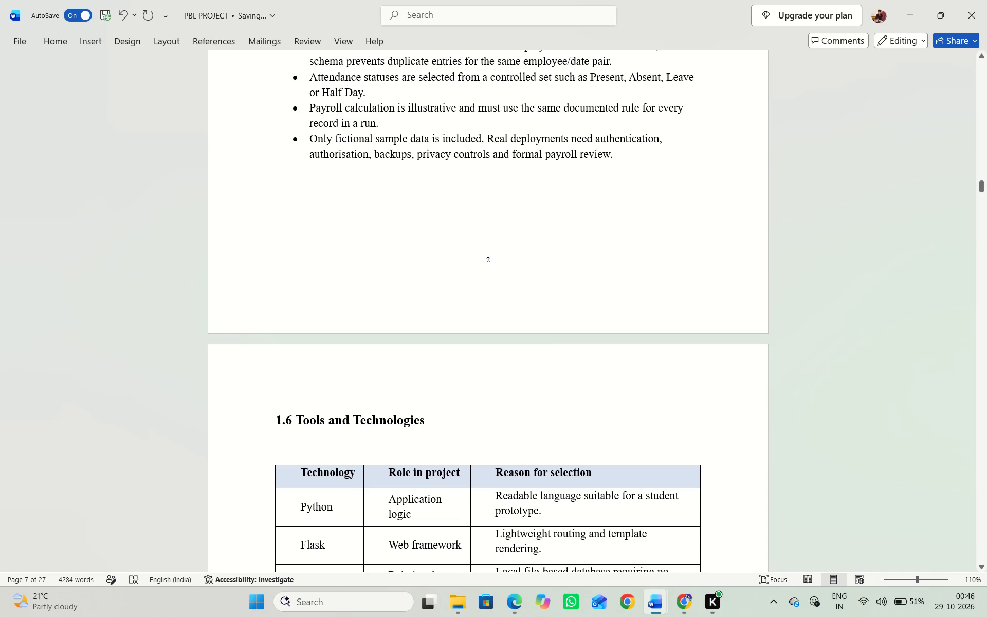
key(BackSpace)
key(BackSpace)
drag(275, 242, 280, 244)
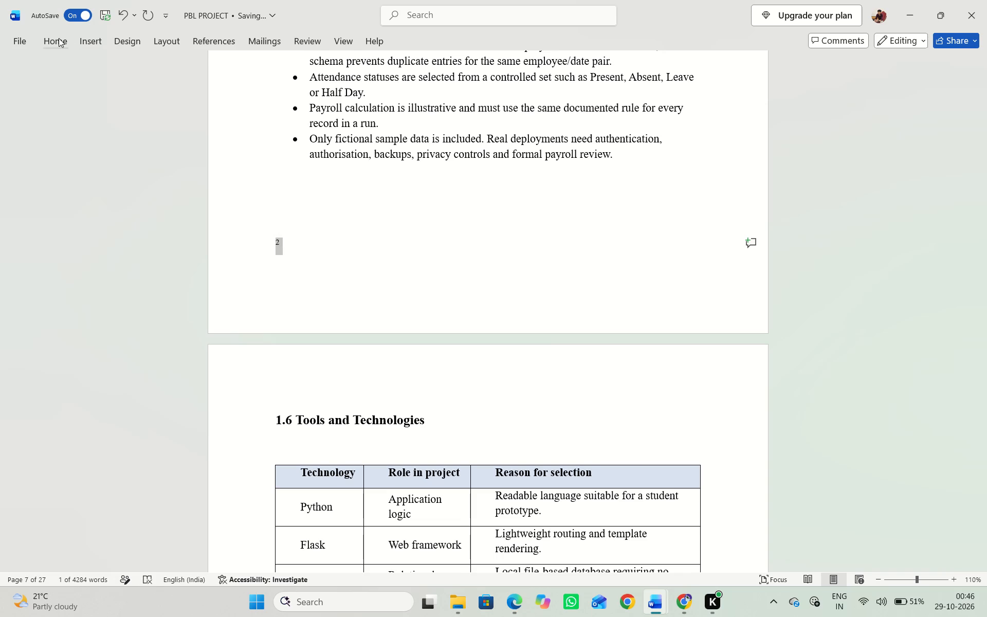
click(59, 38)
click(346, 80)
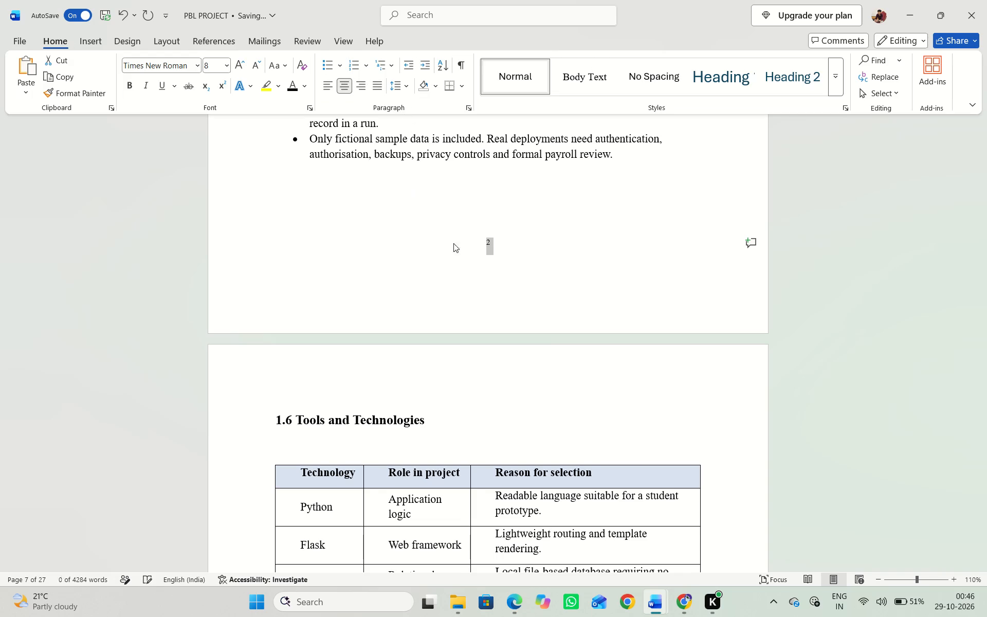
click(479, 242)
Move page number 3 from above the 1.8 Assumptions heading to the foot of the preceding page and centre it.
scroll(489, 251, down, 6)
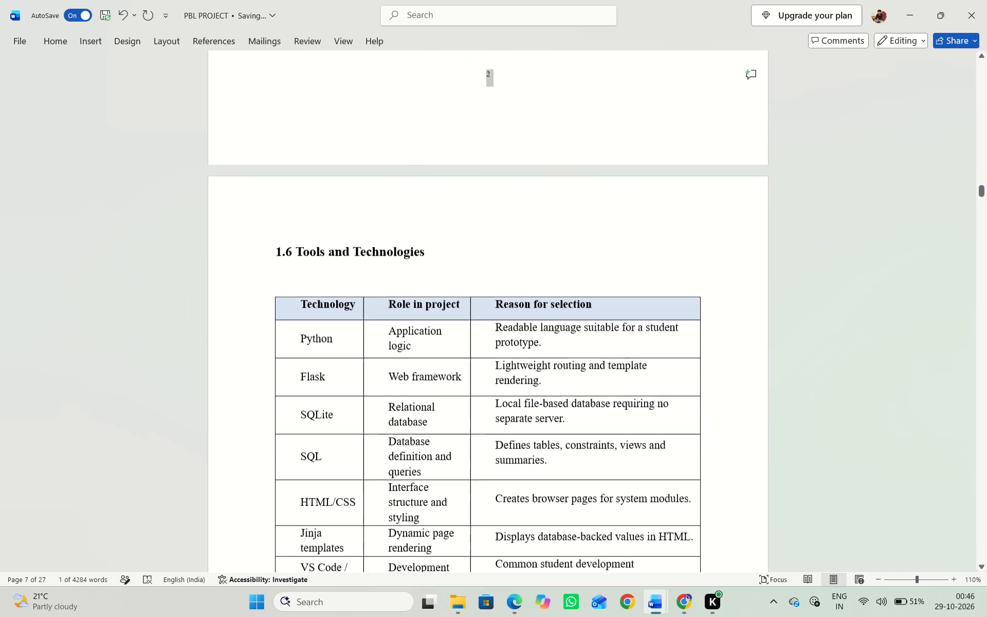
scroll(489, 250, down, 18)
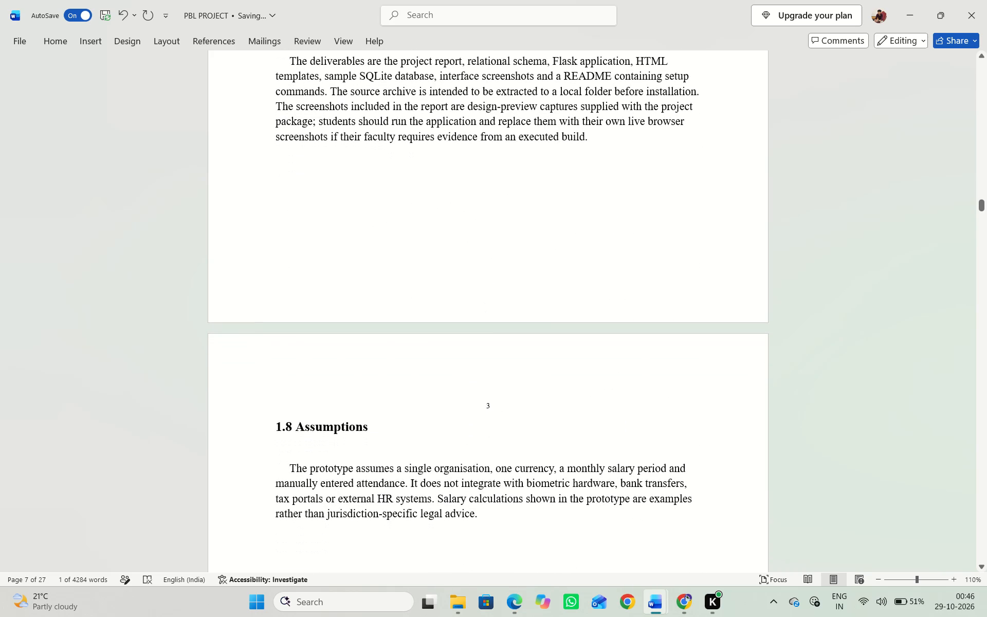
click(484, 406)
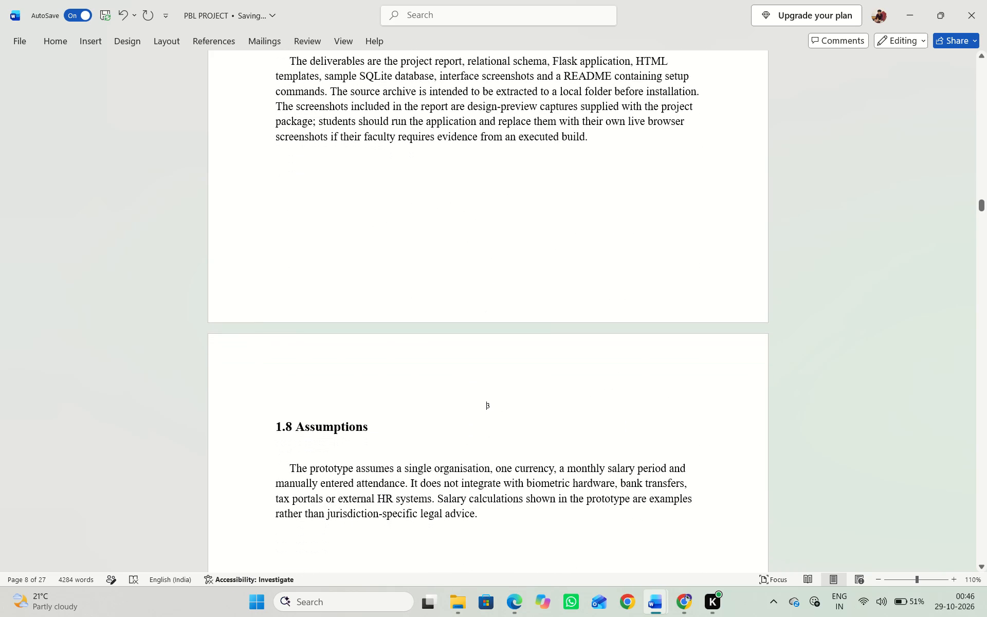
key(BackSpace)
key(BackSpace)
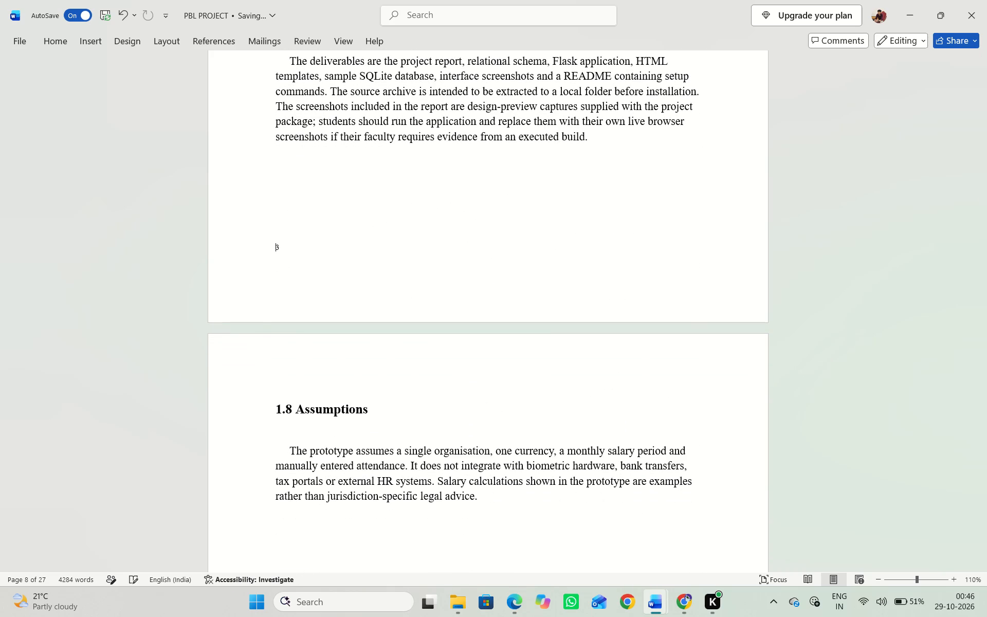
key(BackSpace)
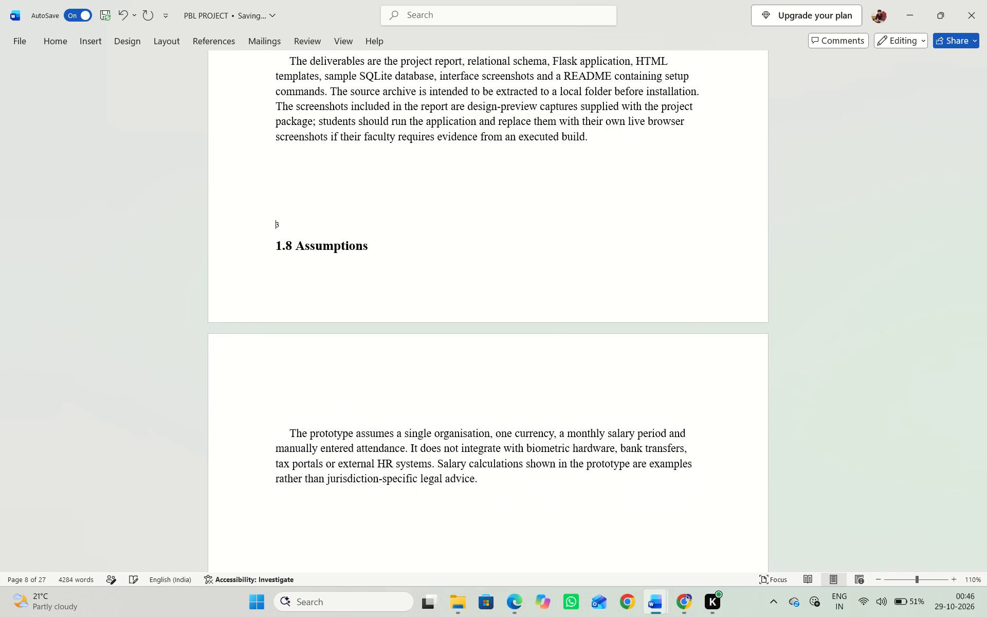
key(Return)
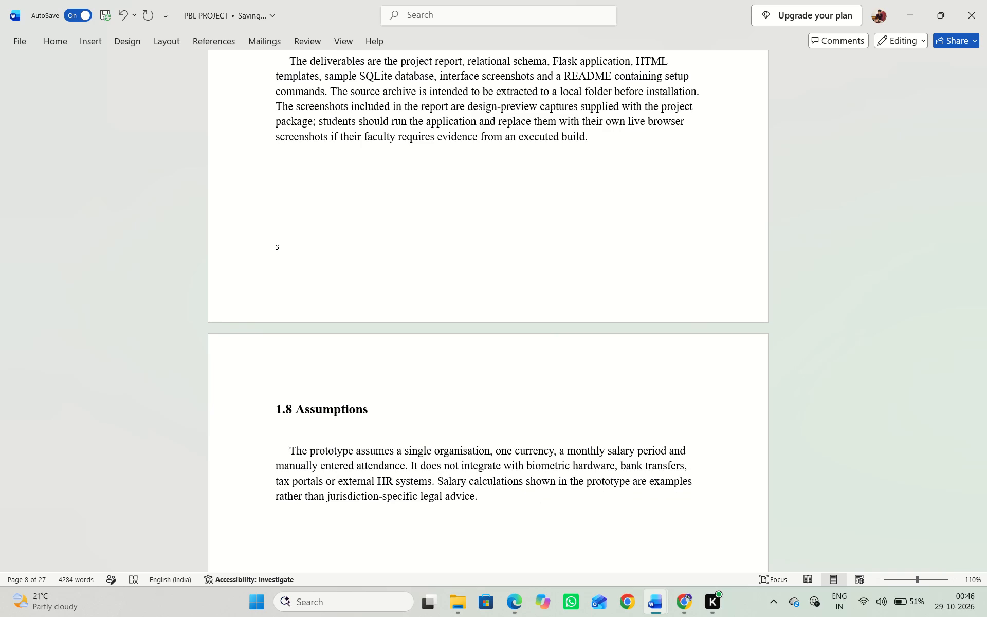
drag(271, 248, 280, 248)
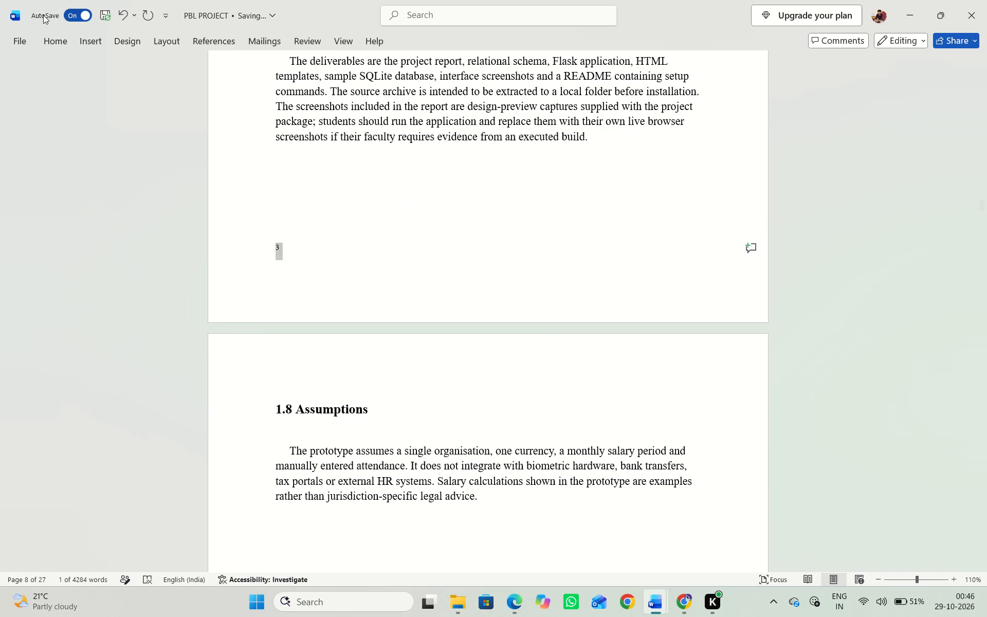
click(52, 30)
click(53, 37)
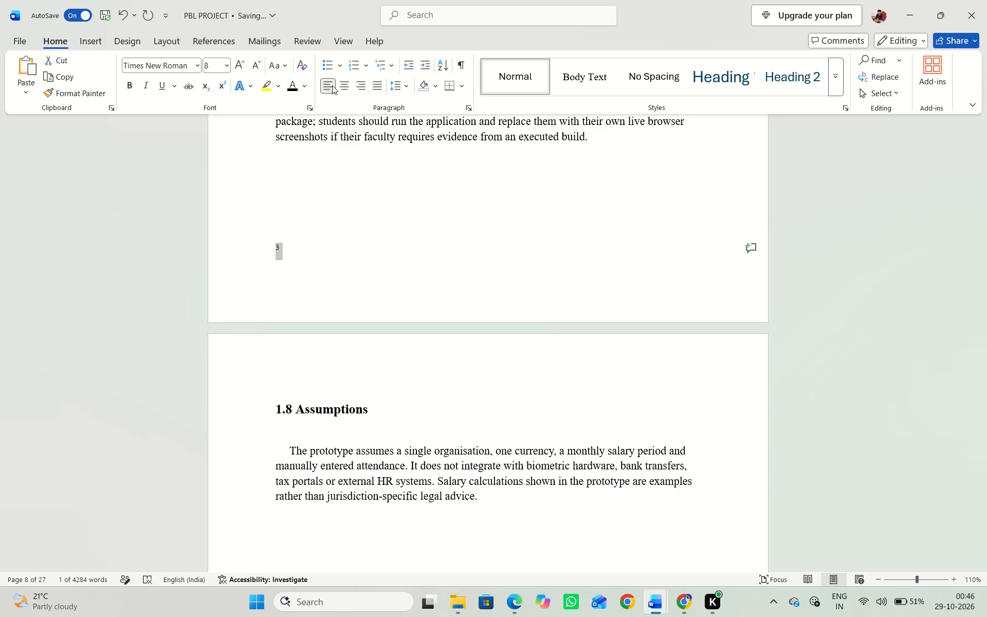
click(338, 84)
click(483, 242)
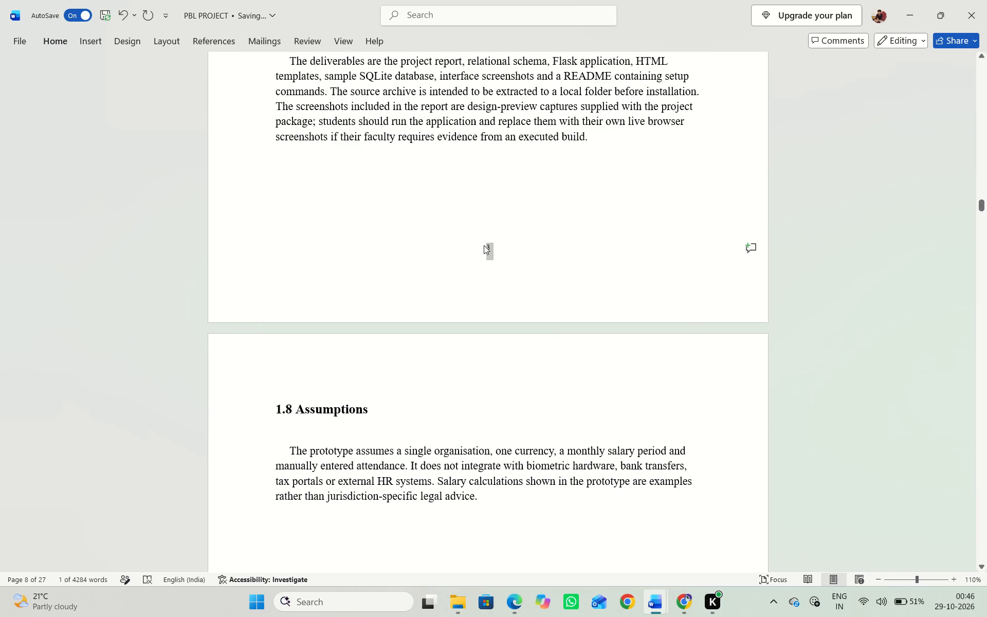
click(485, 248)
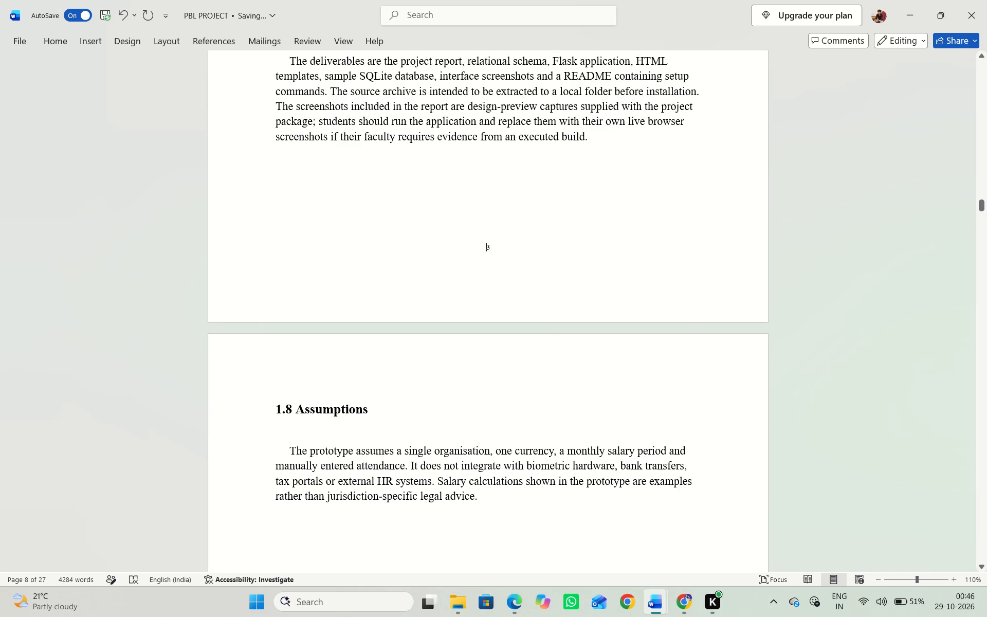
Insert a line break after page number 4, above the CHAPTER 2: METHODOLOGY / DESIGN heading.
scroll(487, 248, down, 6)
scroll(487, 248, up, 1)
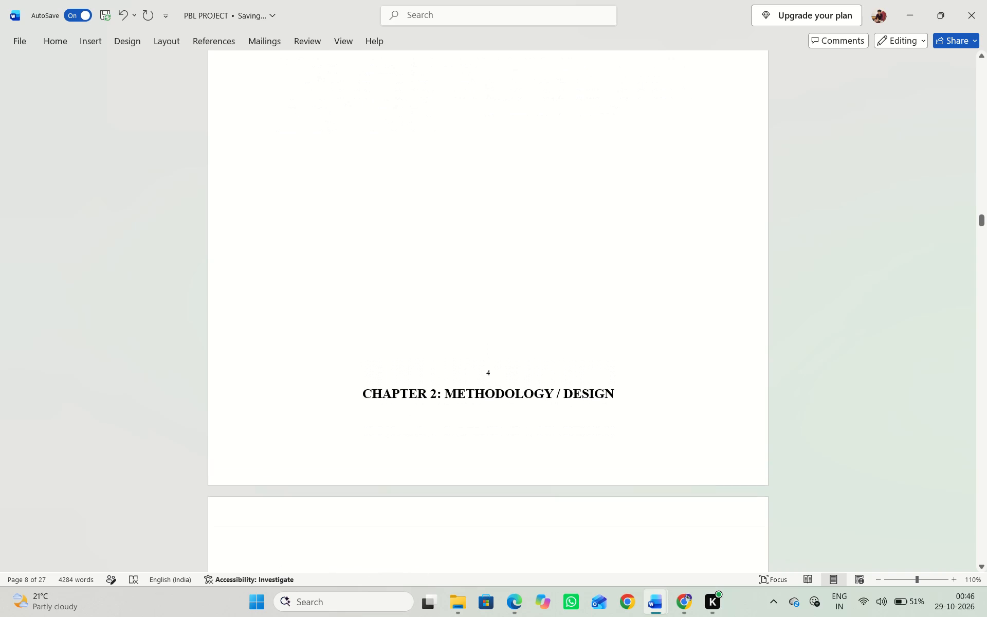
scroll(487, 248, up, 1)
click(492, 373)
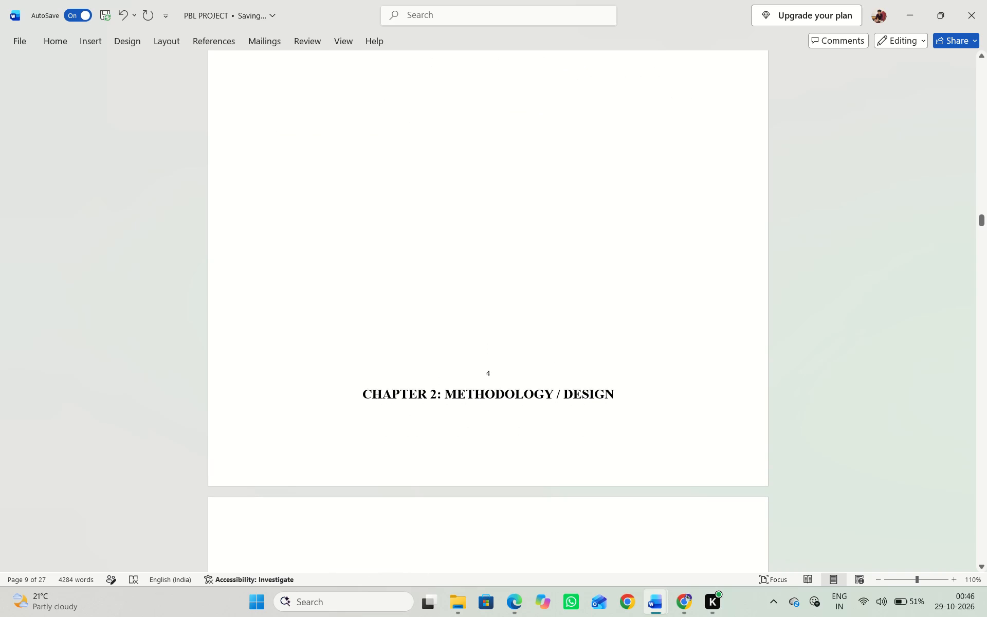
key(Return)
Check the page number placement through Chapter 2 as far as 2.8 Views and Reports, and back up to the start of Chapter 1.
scroll(492, 373, down, 4)
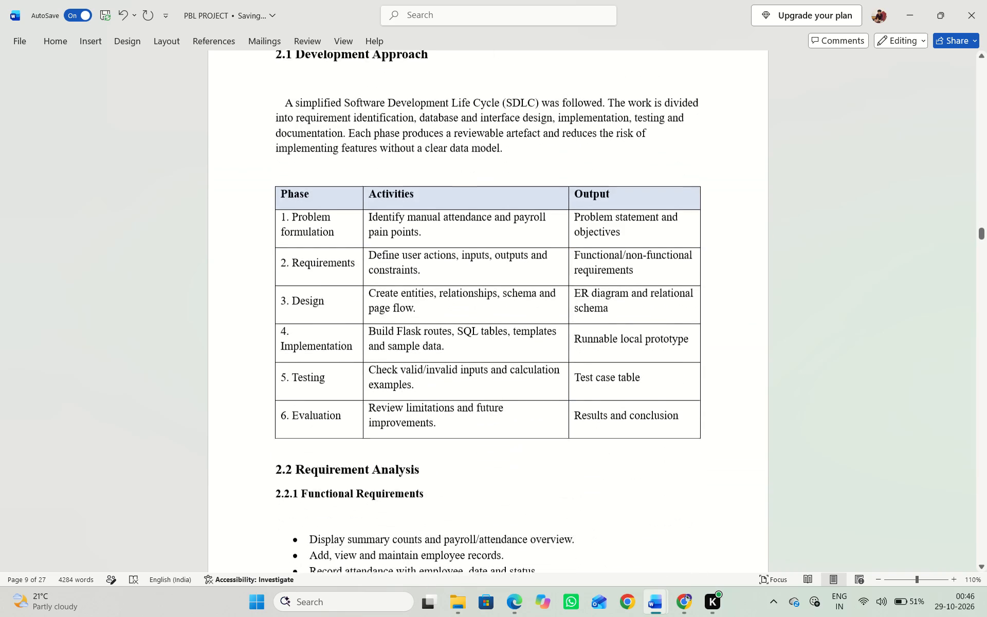
scroll(492, 373, down, 7)
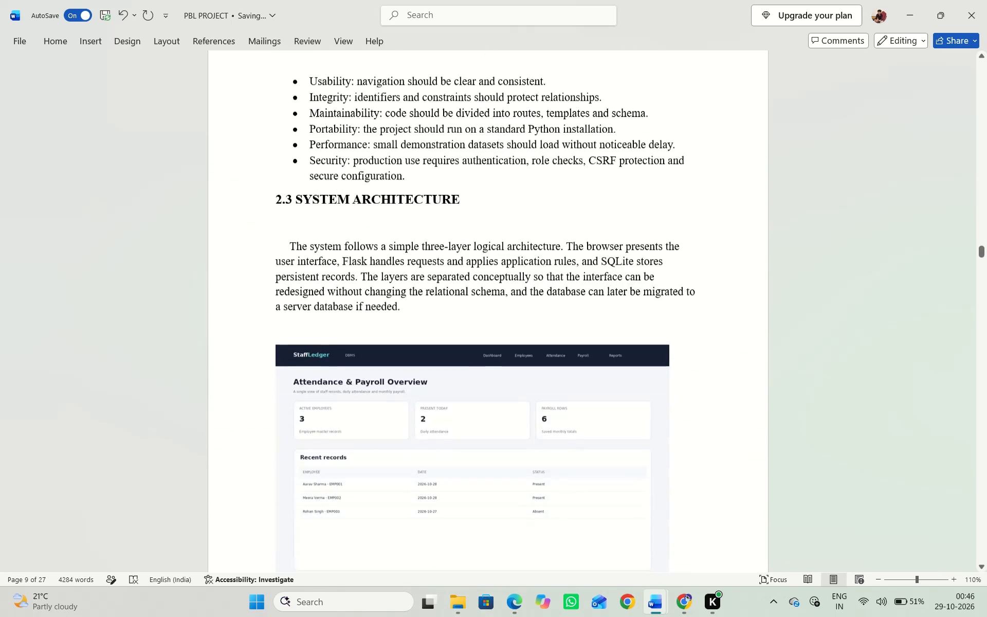
scroll(492, 373, down, 7)
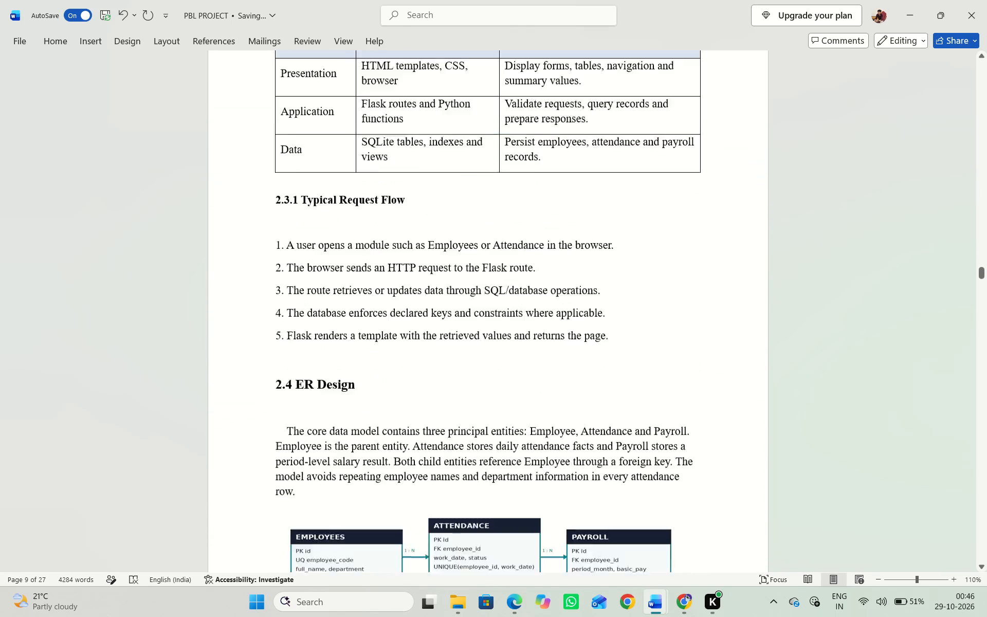
scroll(492, 373, down, 5)
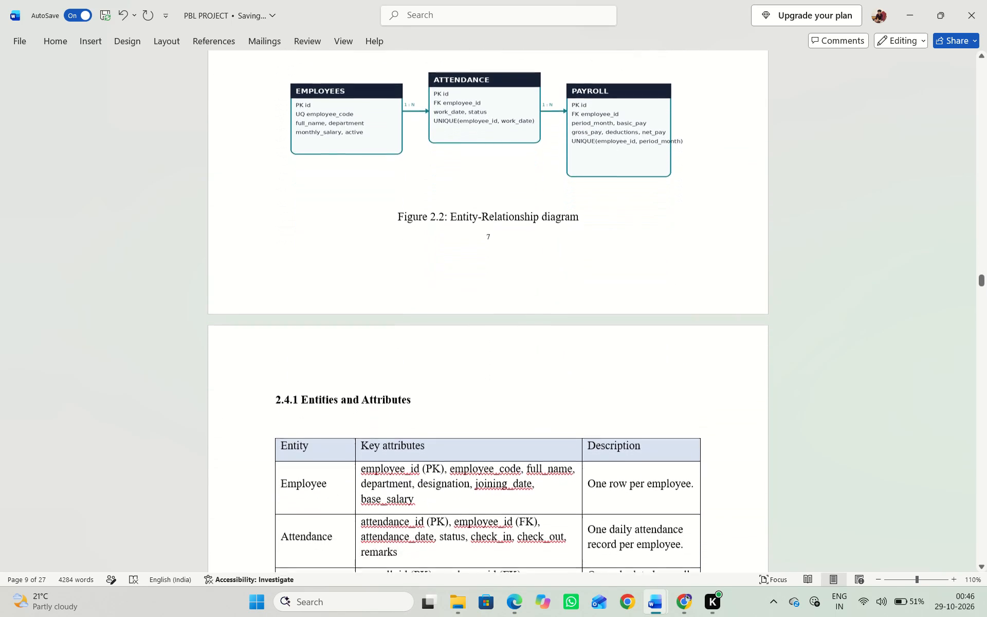
scroll(492, 373, down, 6)
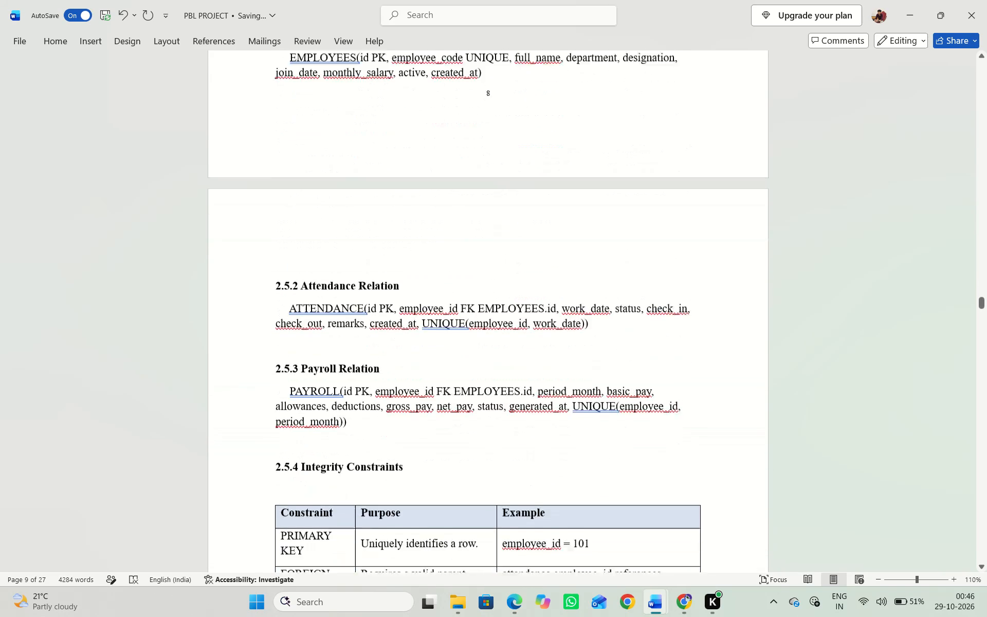
scroll(492, 373, down, 6)
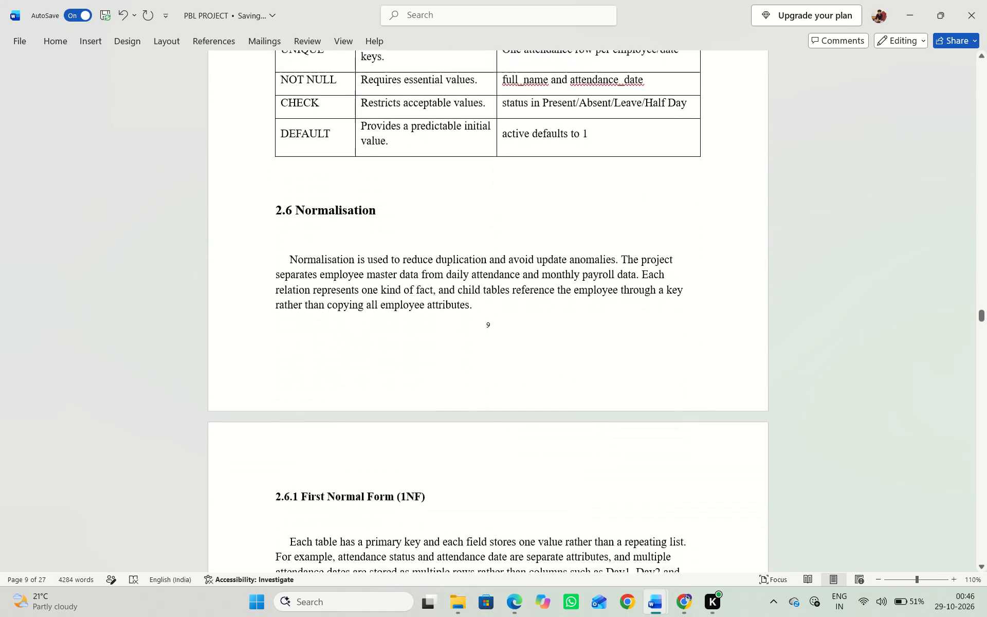
scroll(492, 373, down, 7)
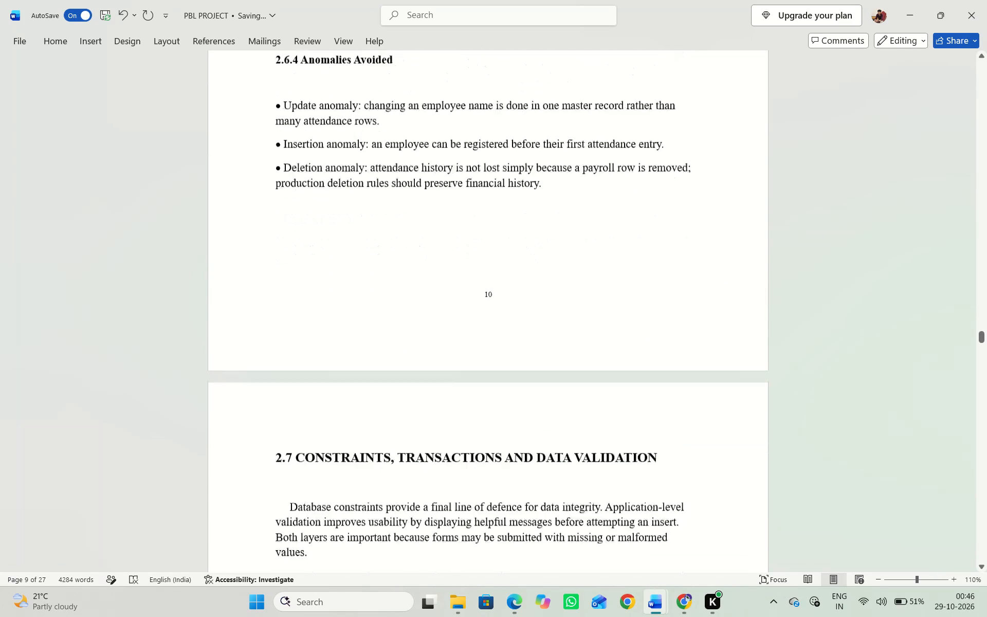
scroll(492, 373, down, 8)
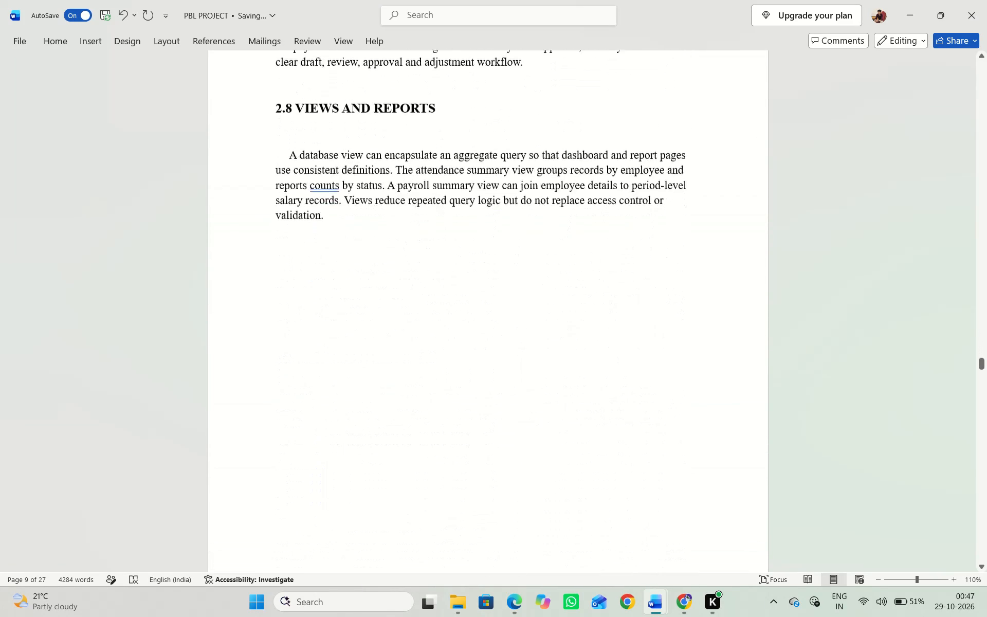
scroll(492, 373, down, 5)
scroll(492, 373, up, 4)
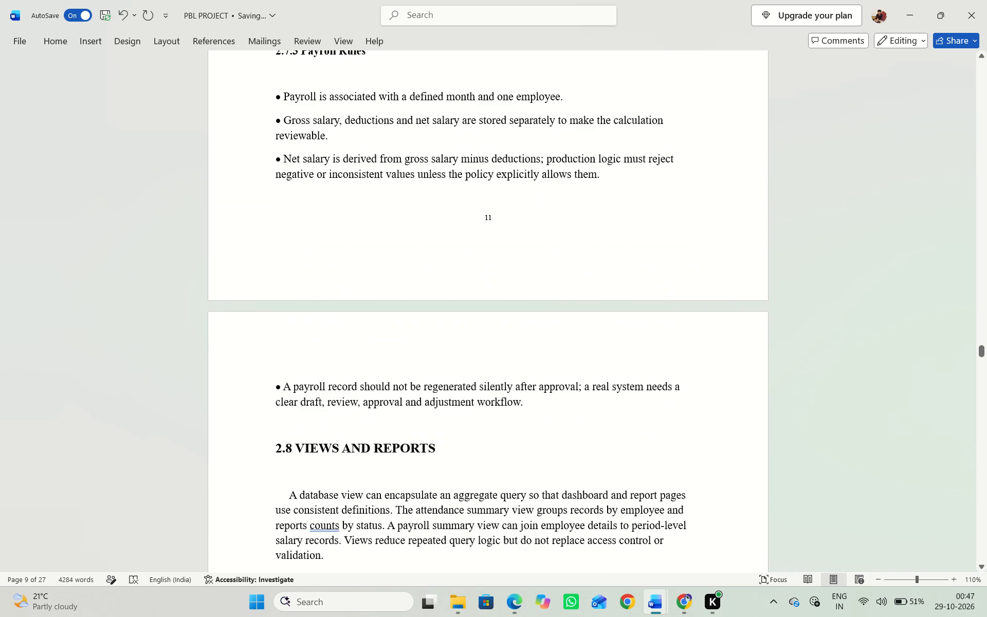
scroll(492, 373, up, 20)
scroll(492, 373, up, 5)
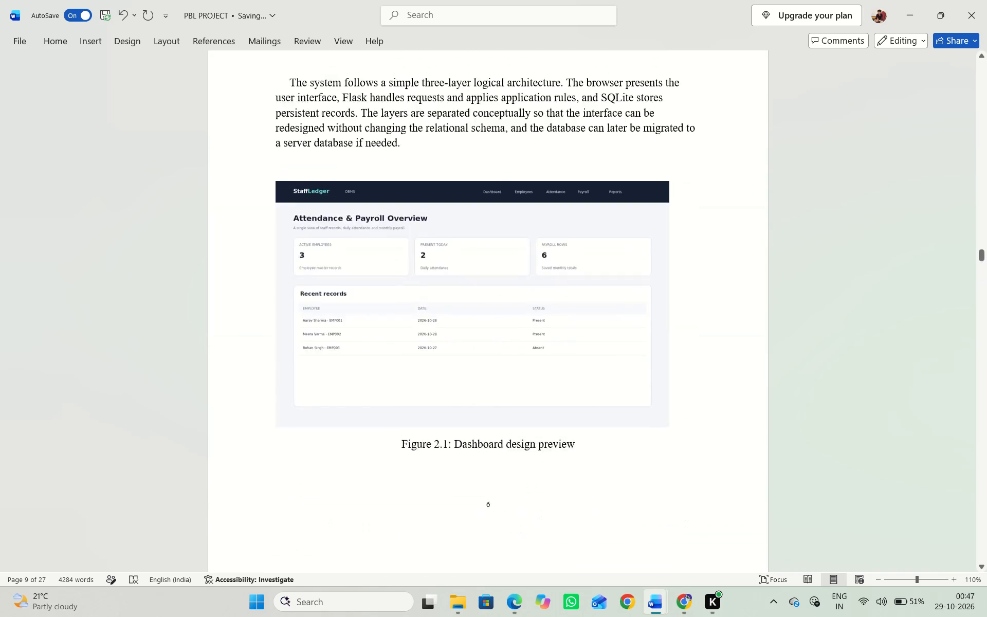
scroll(492, 373, up, 8)
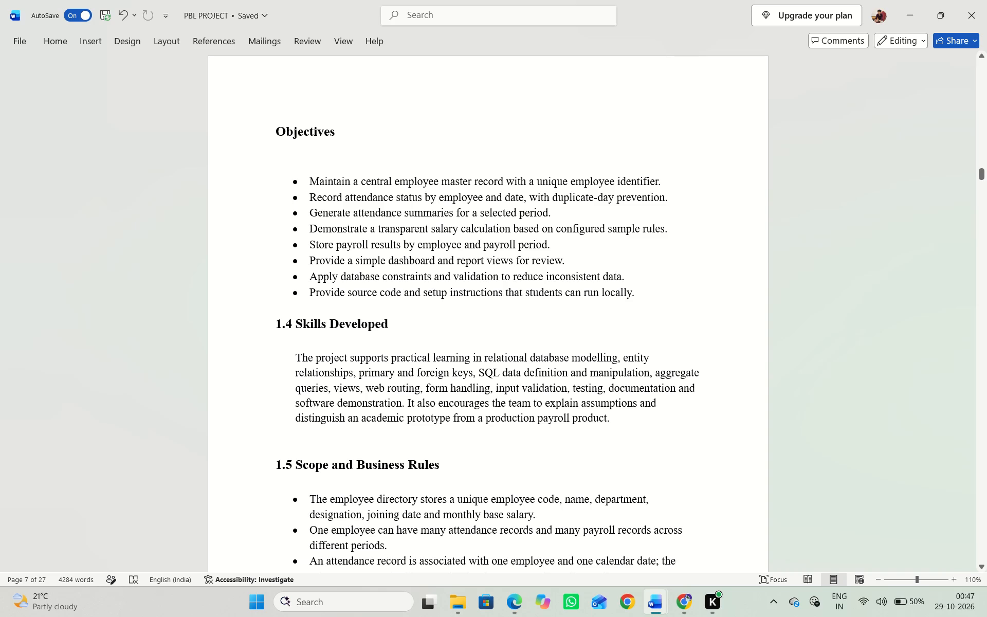
scroll(458, 348, up, 18)
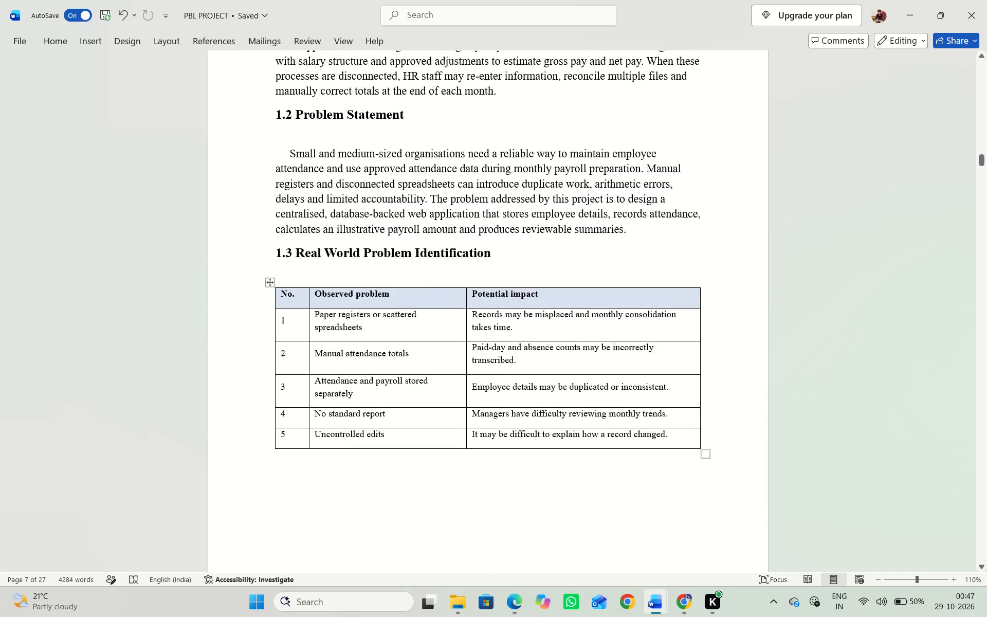
scroll(451, 346, up, 11)
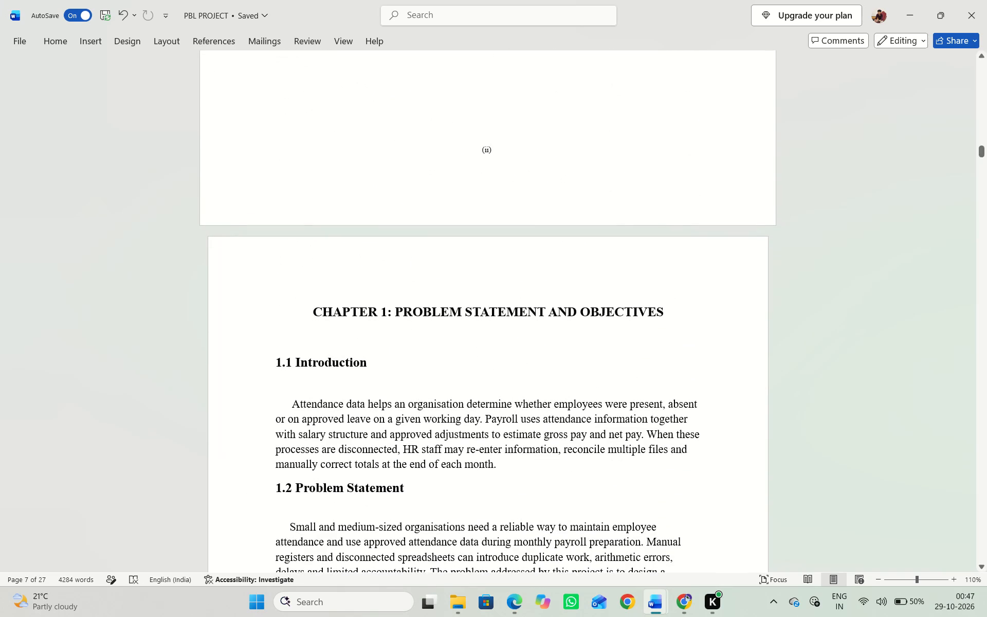
Export the corrected report through the change-file-type option as a PDF named PBL PROJECT 1 in the Documents folder.
click(28, 44)
click(46, 261)
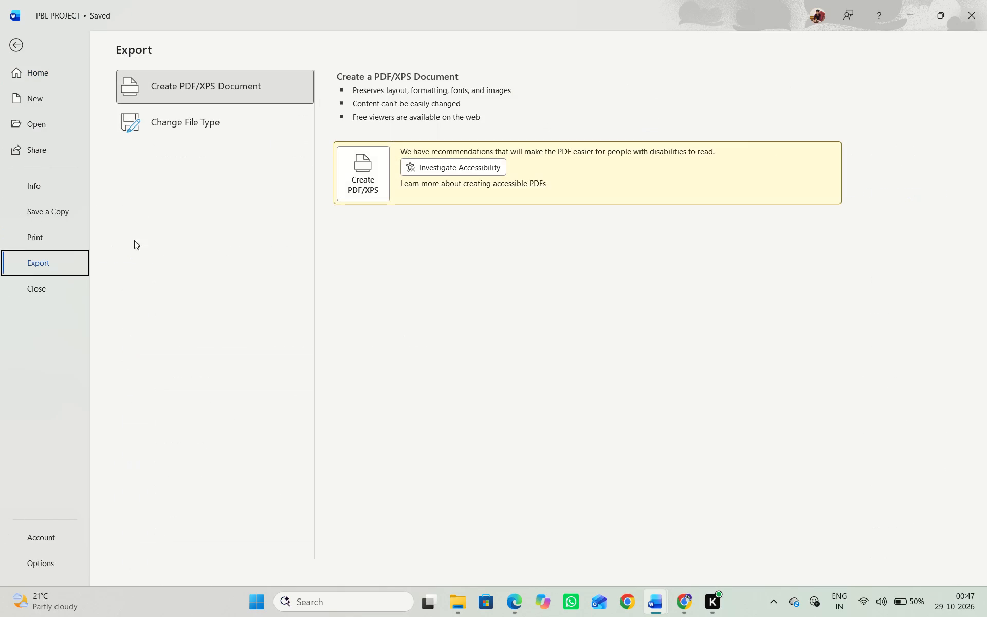
click(230, 124)
click(350, 282)
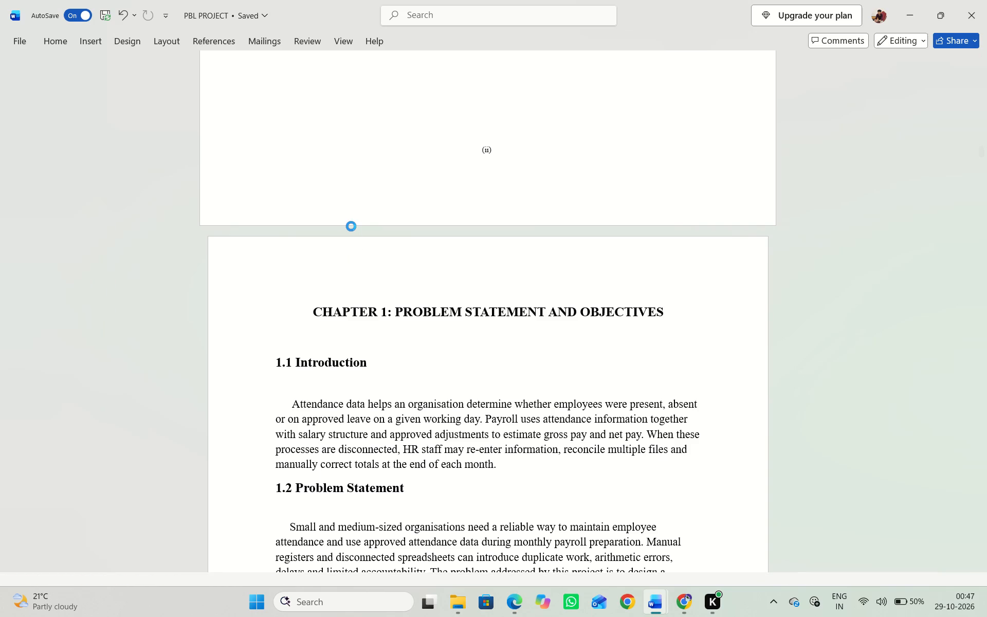
scroll(351, 226, up, 5)
click(218, 224)
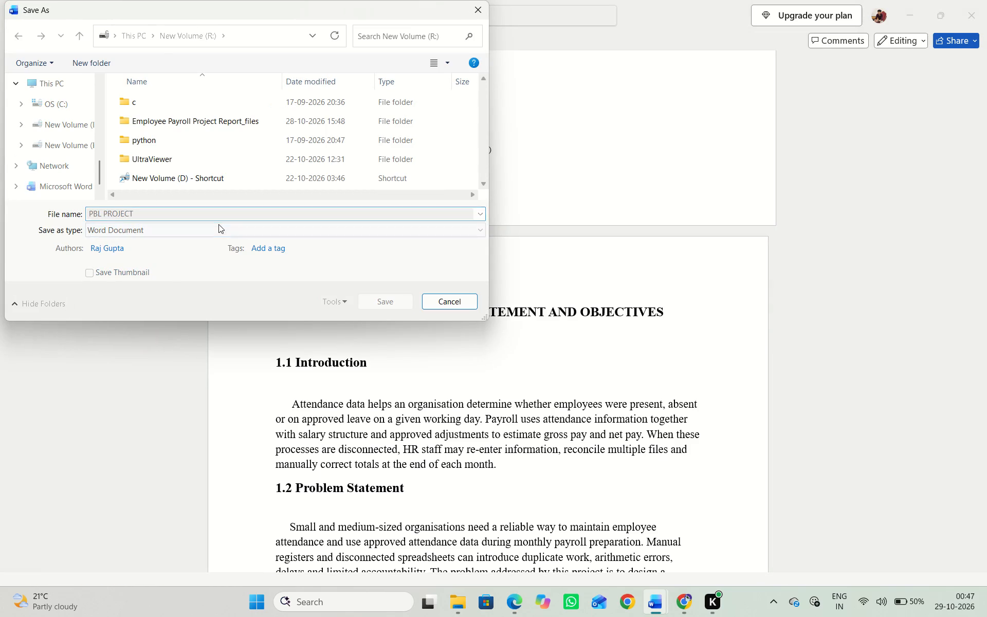
click(141, 209)
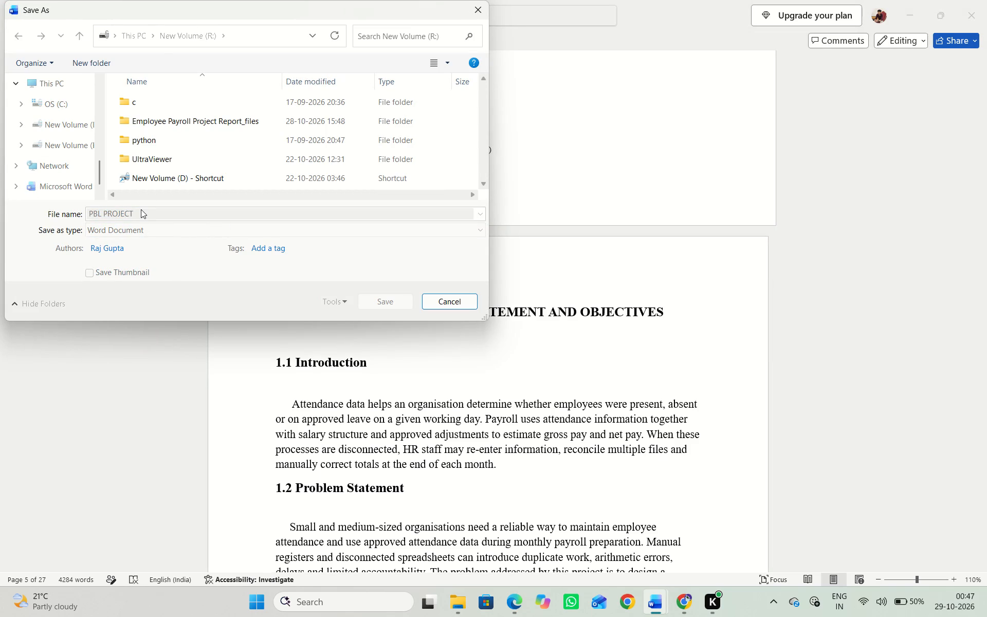
click(144, 208)
click(144, 213)
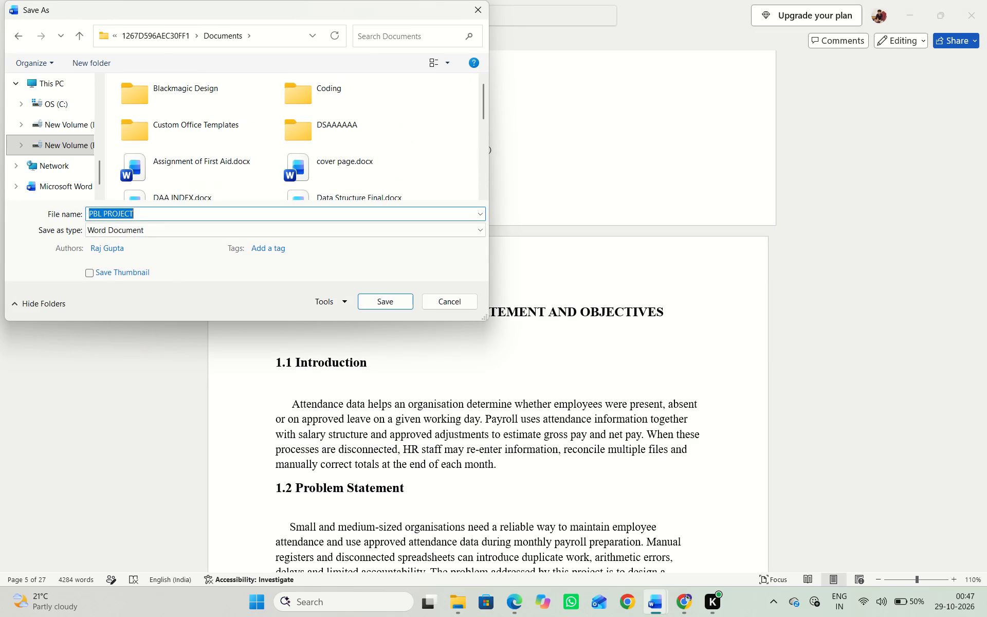
click(144, 213)
click(144, 213)
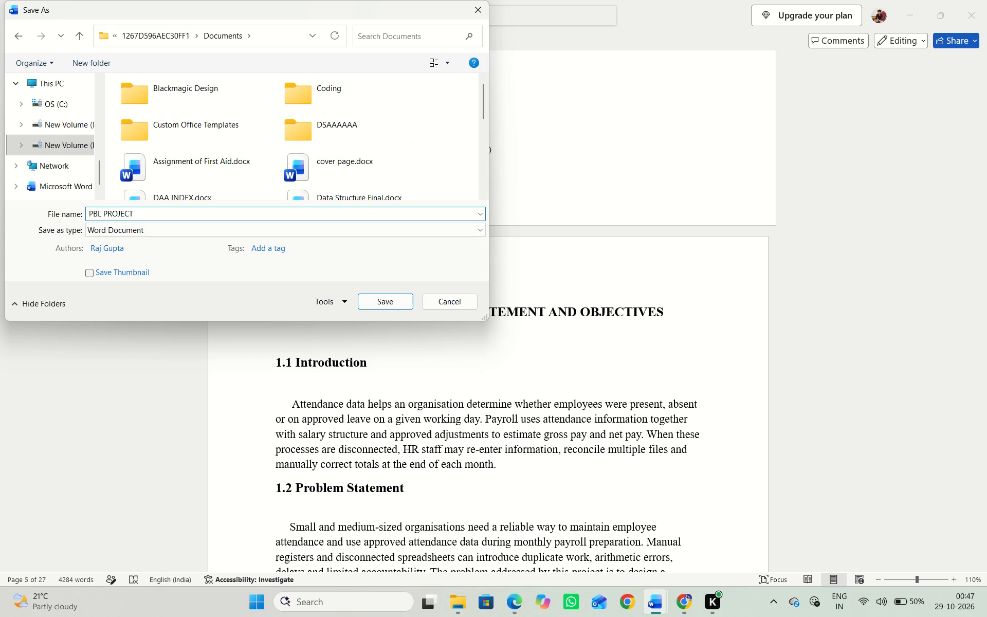
key(space)
text(1)
click(145, 227)
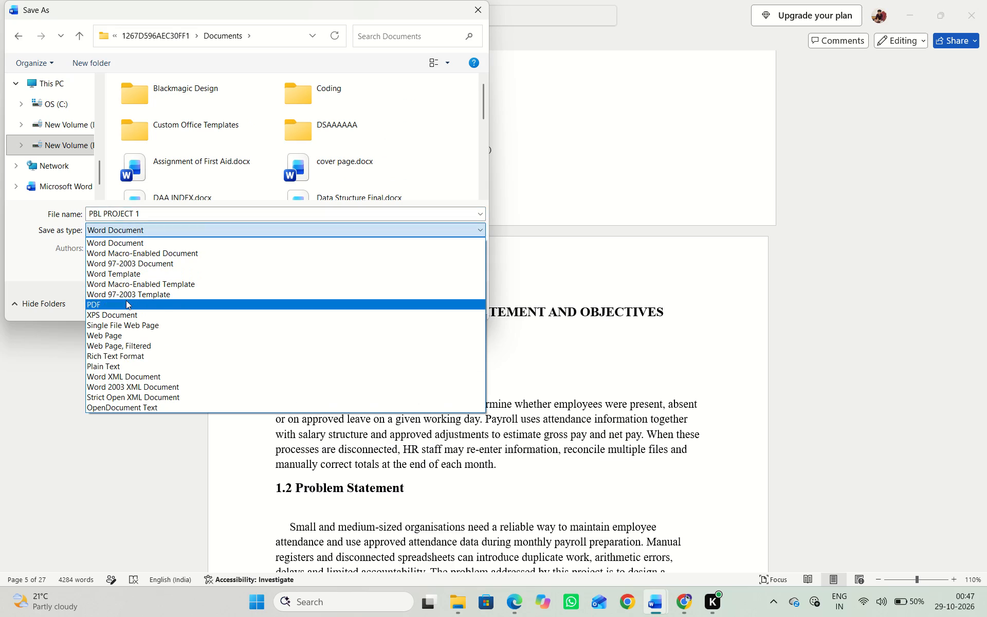
click(126, 300)
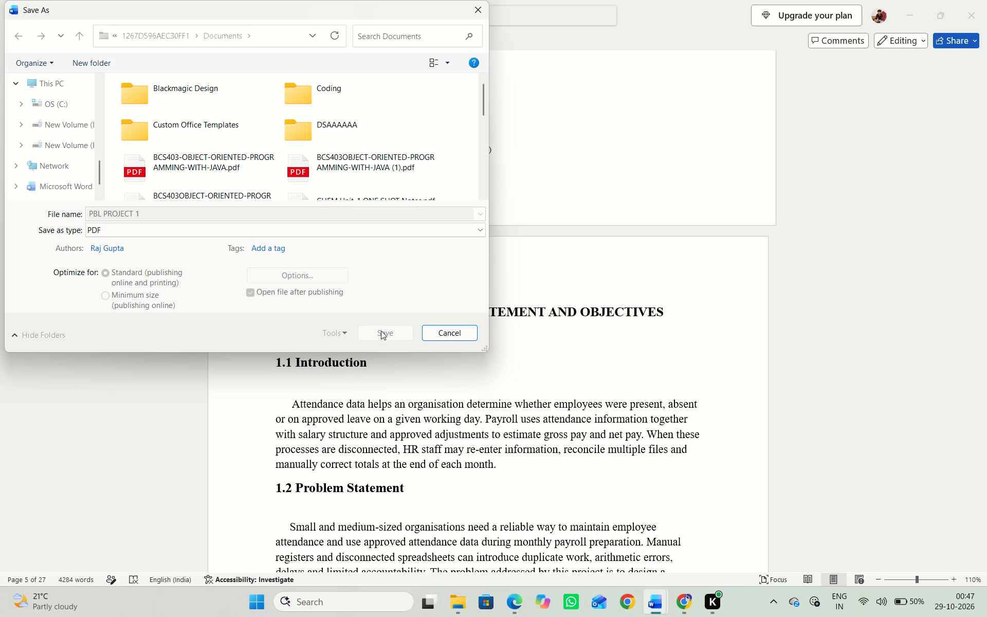
click(389, 334)
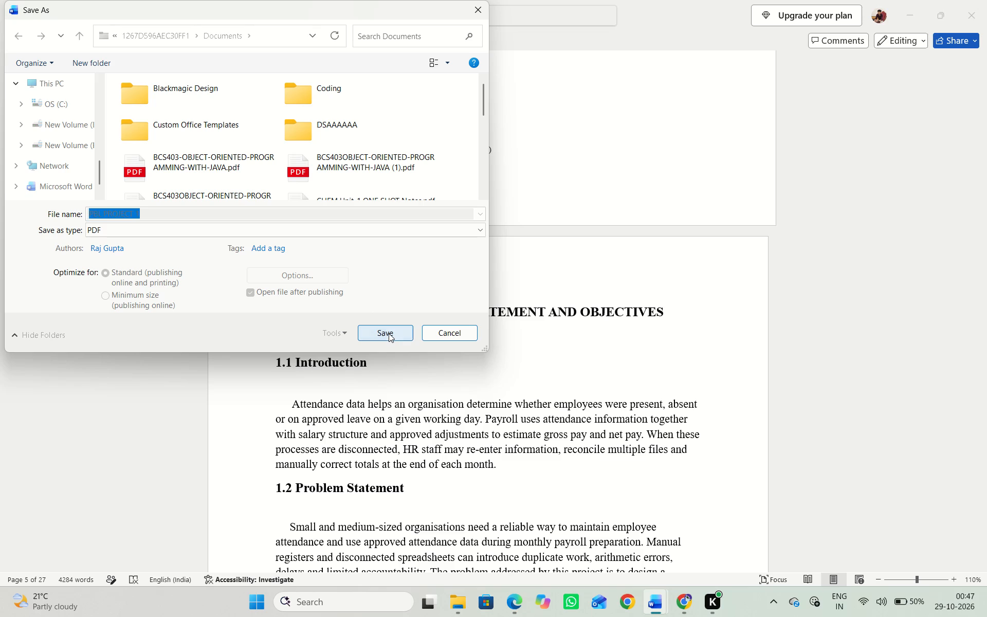
scroll(72, 151, down, 2)
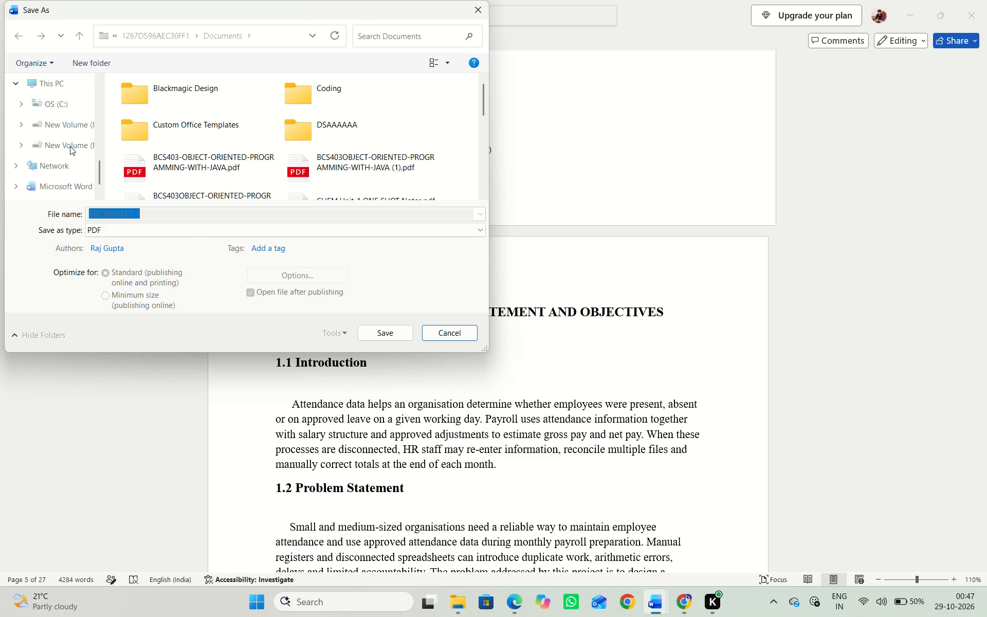
click(70, 145)
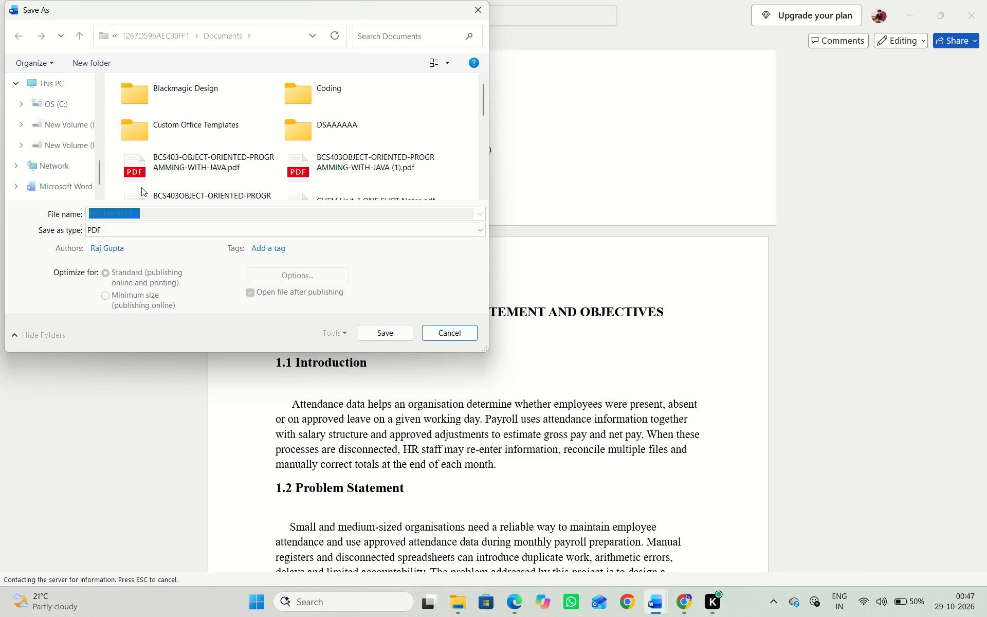
click(146, 209)
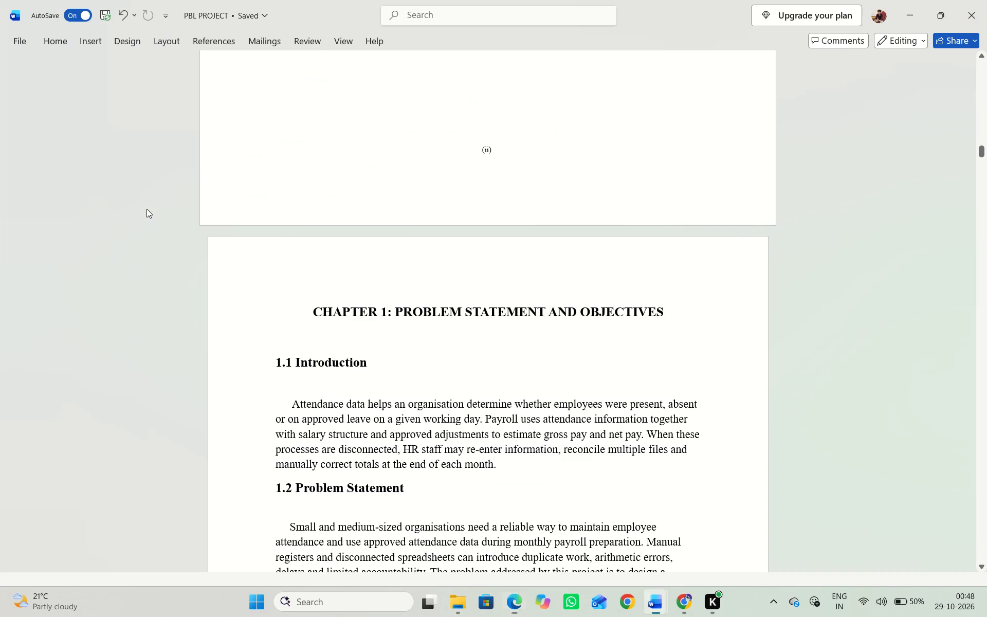
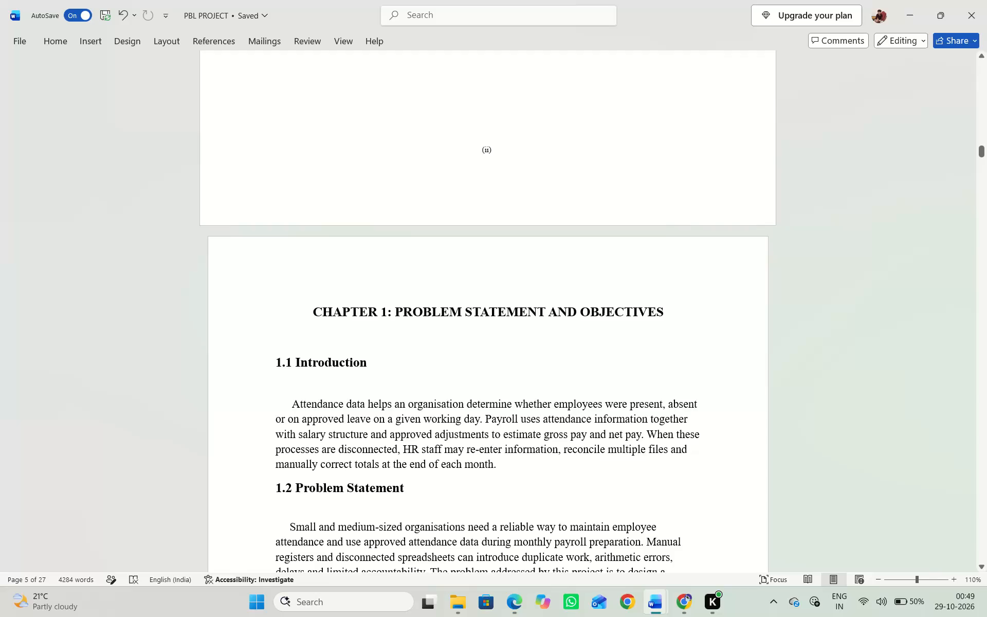
Export the report through the change-file-type option as a PDF named PBL PROJECT 2 on New Volume (R:).
click(16, 51)
click(29, 40)
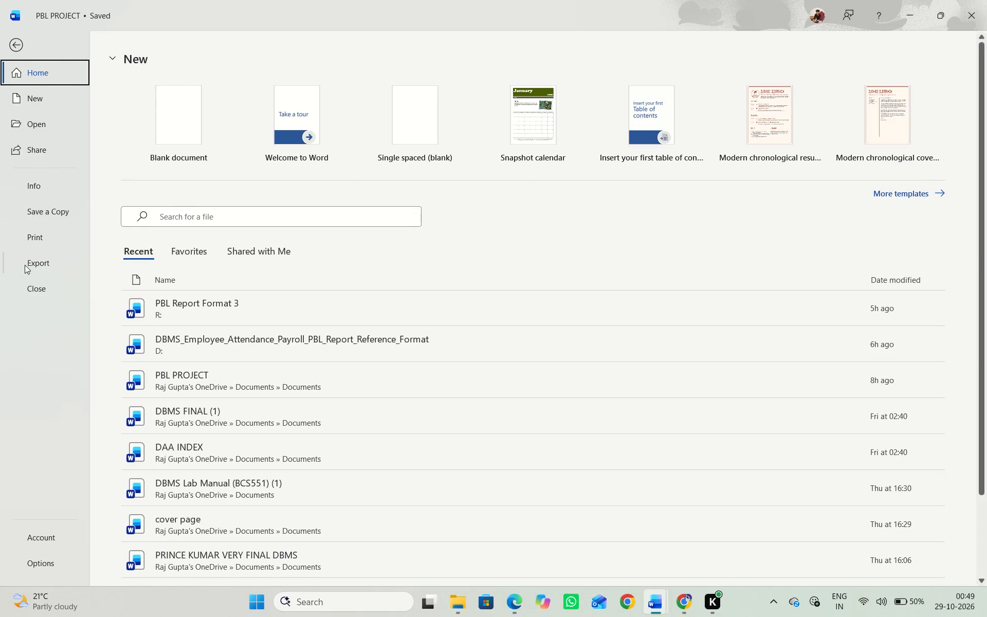
click(42, 259)
click(233, 133)
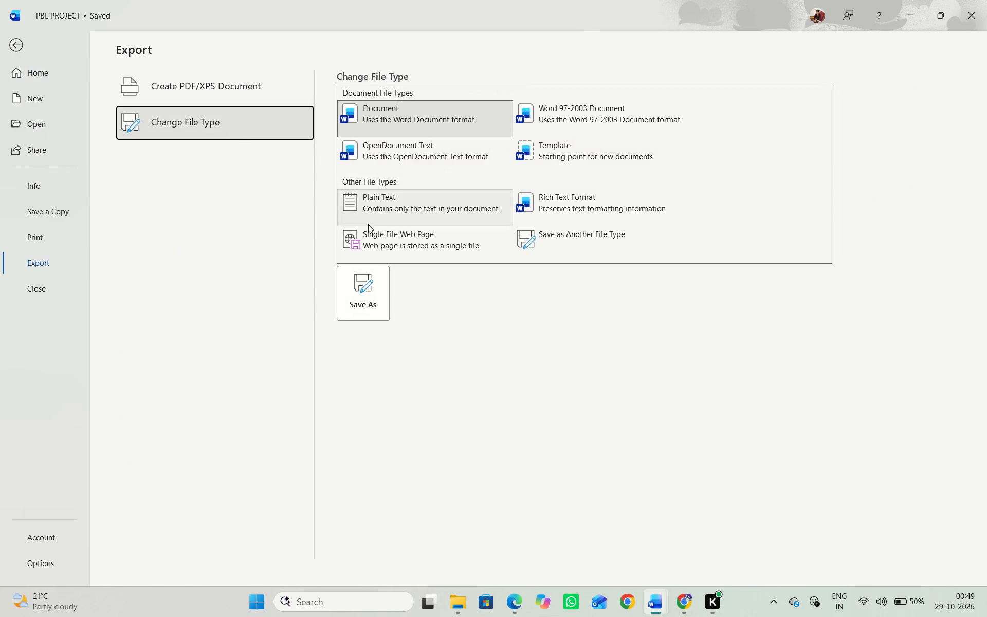
click(372, 279)
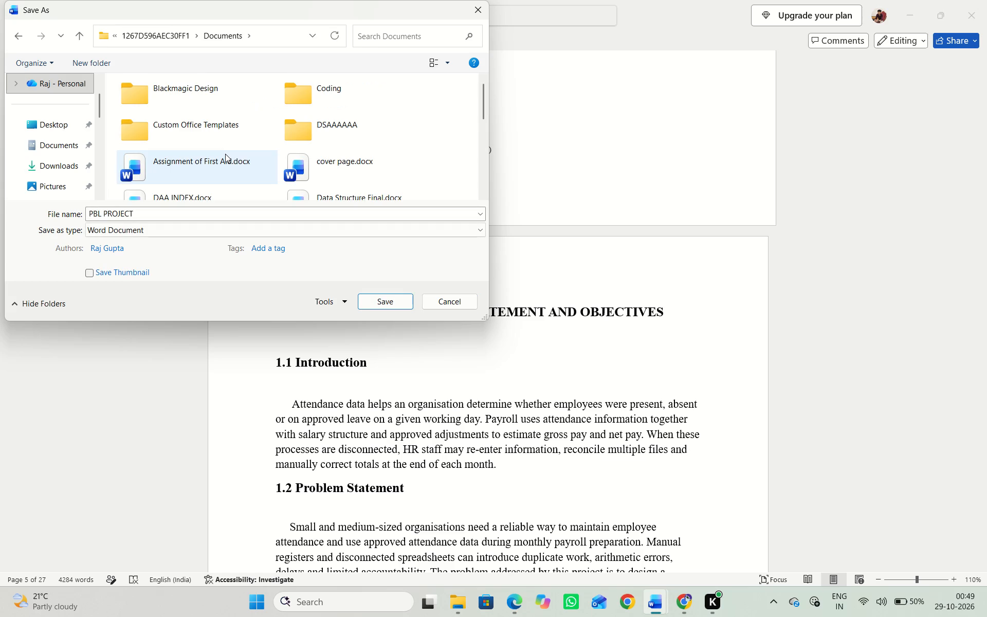
scroll(59, 181, down, 4)
click(58, 183)
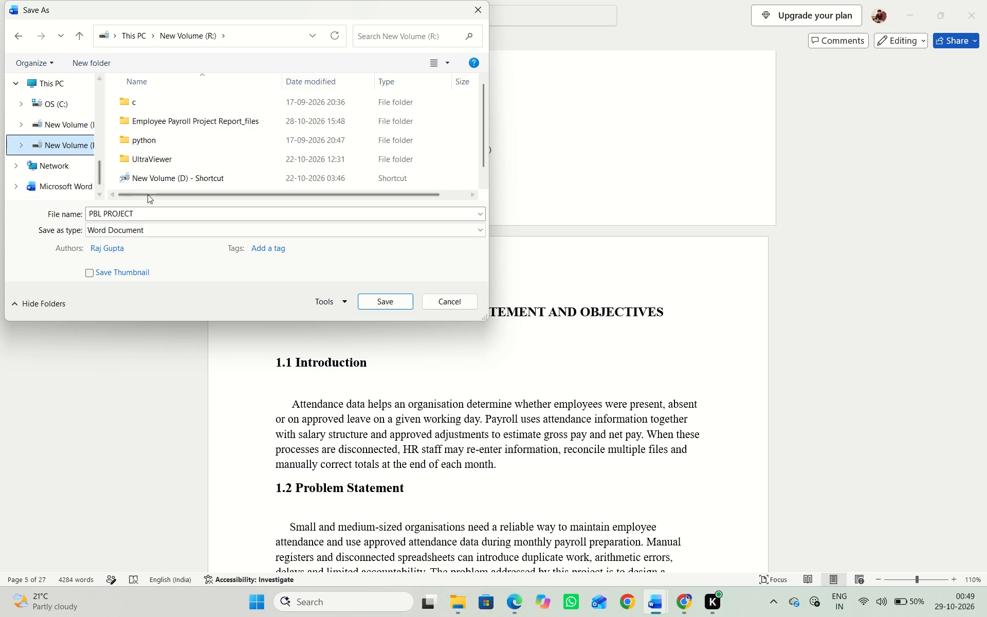
click(150, 213)
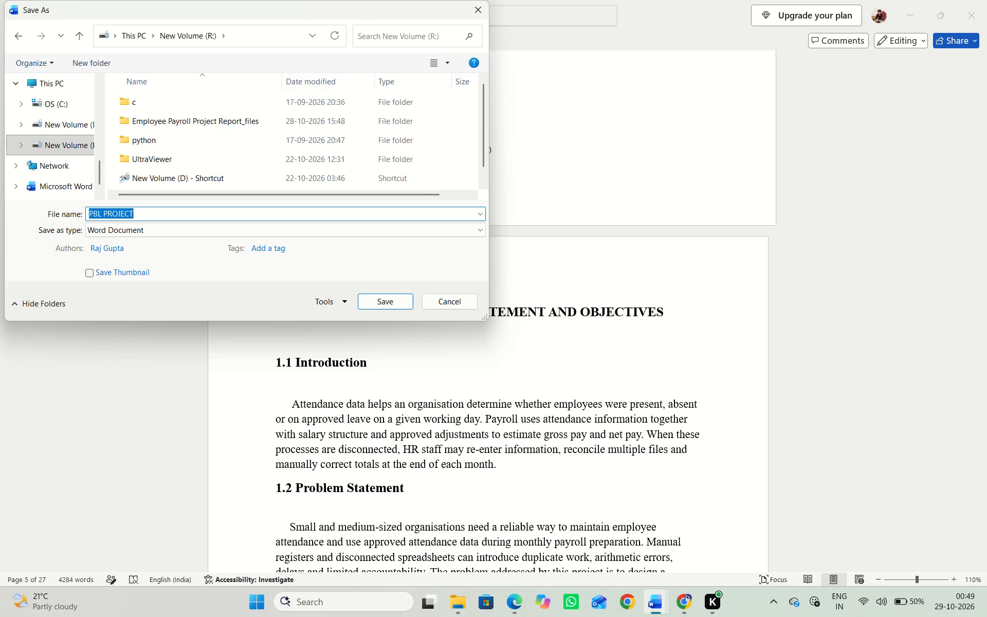
click(135, 215)
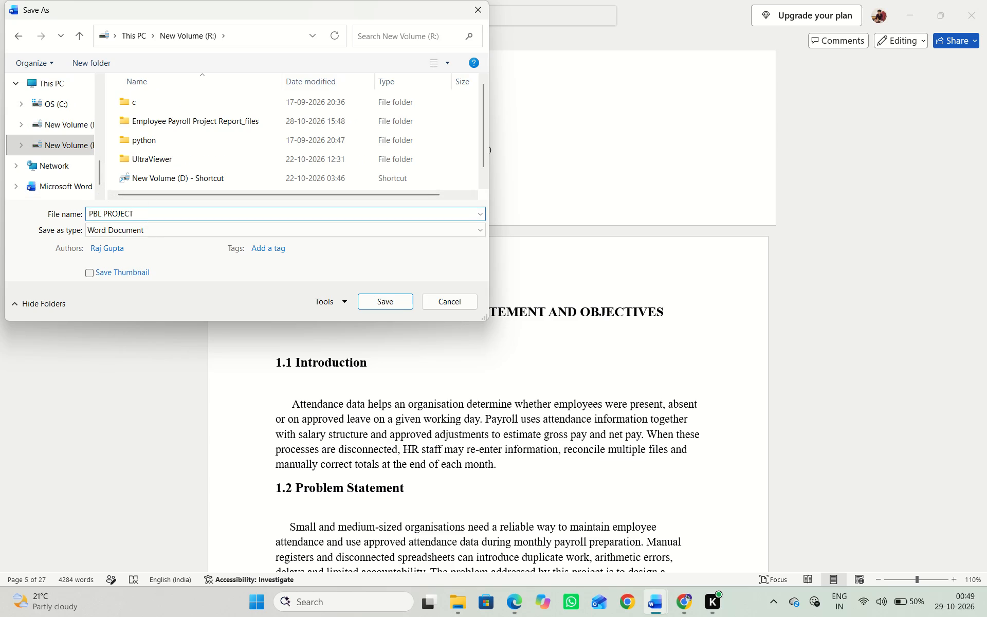
key(space)
text(2)
click(152, 227)
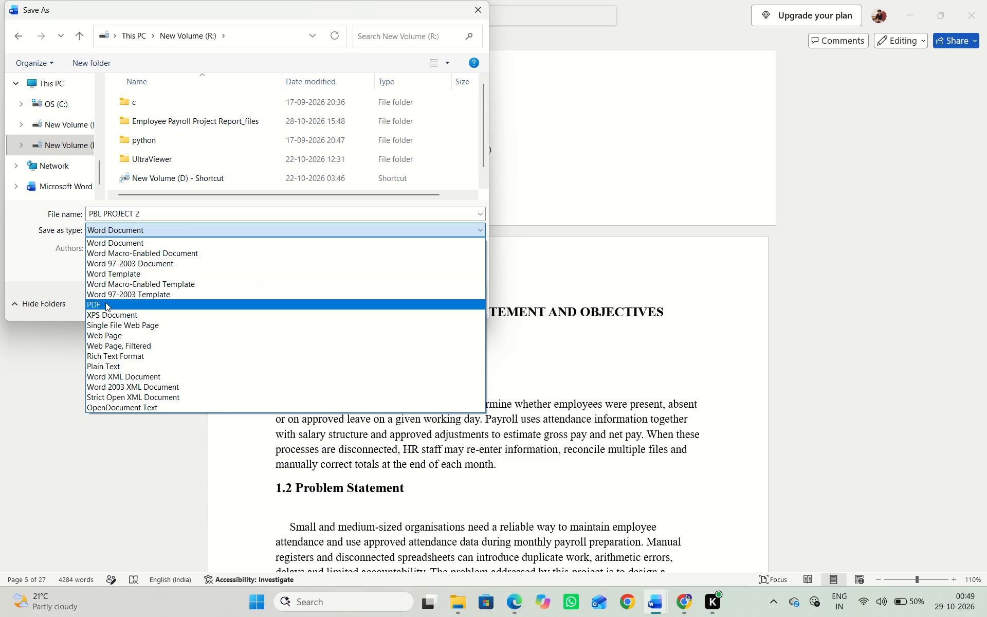
click(105, 302)
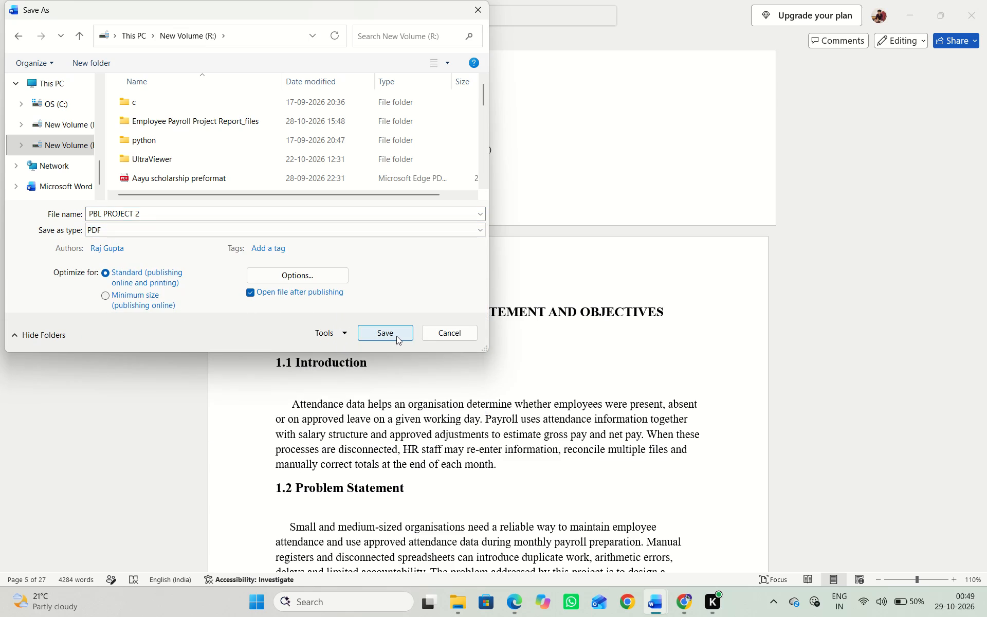
click(395, 335)
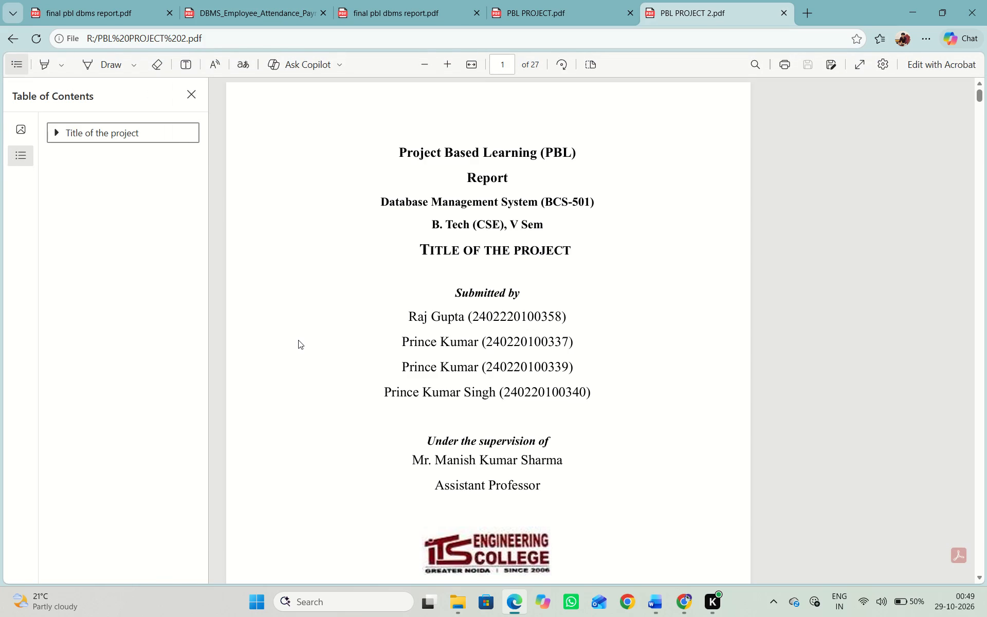
Examine the page numbering in the exported PDF from the cover page through the front matter and Chapter 1 to 2.4 ER Design.
scroll(385, 341, down, 8)
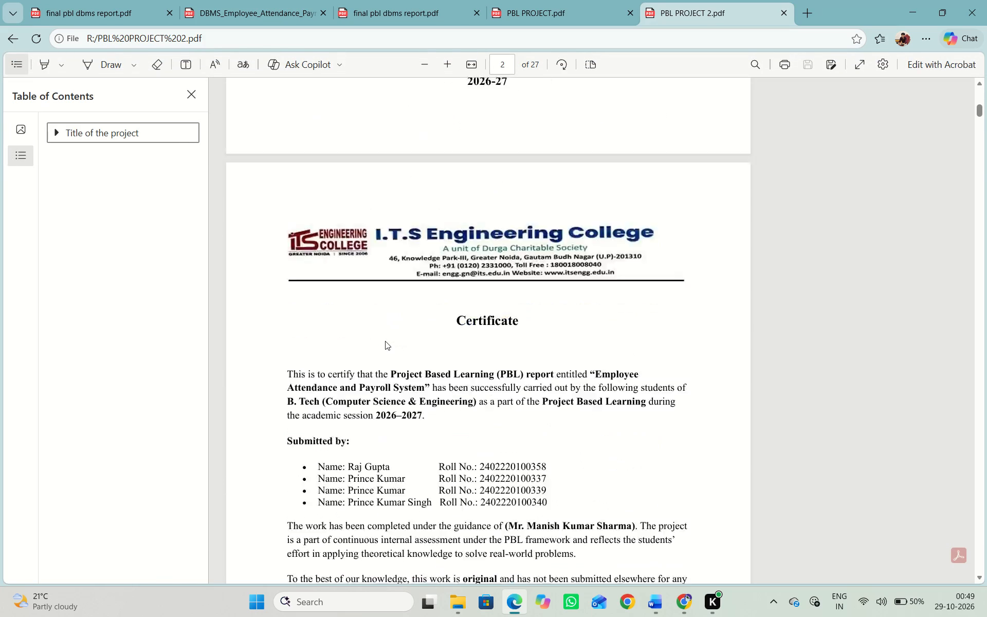
scroll(385, 341, down, 10)
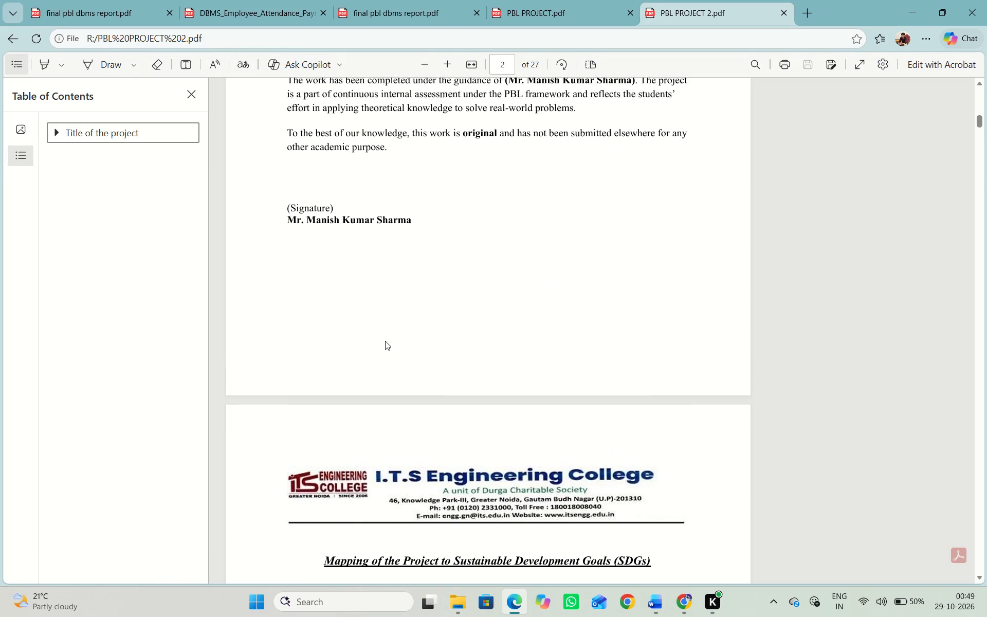
scroll(385, 341, down, 9)
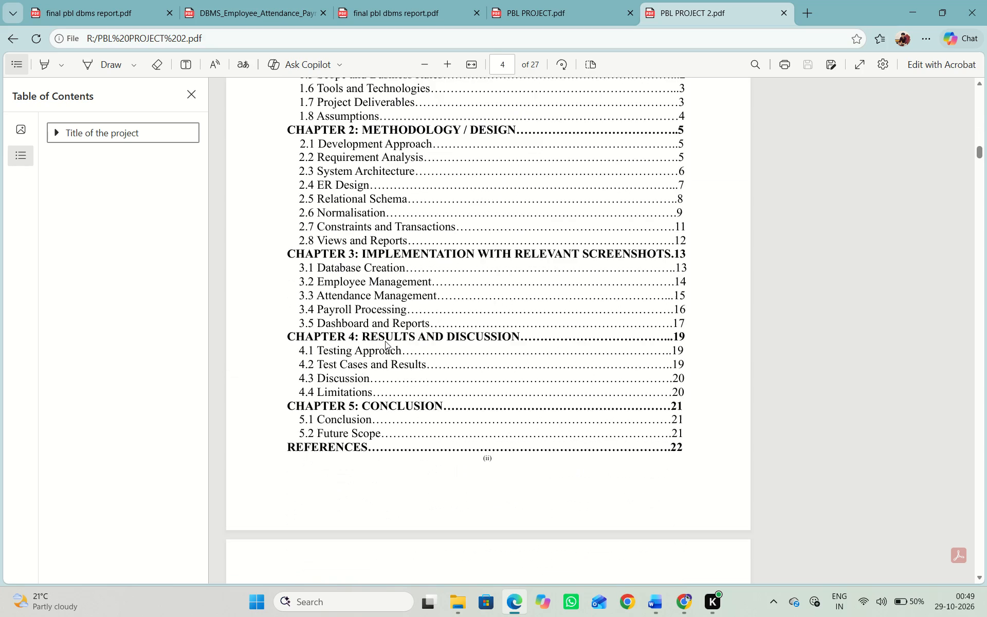
scroll(385, 341, down, 12)
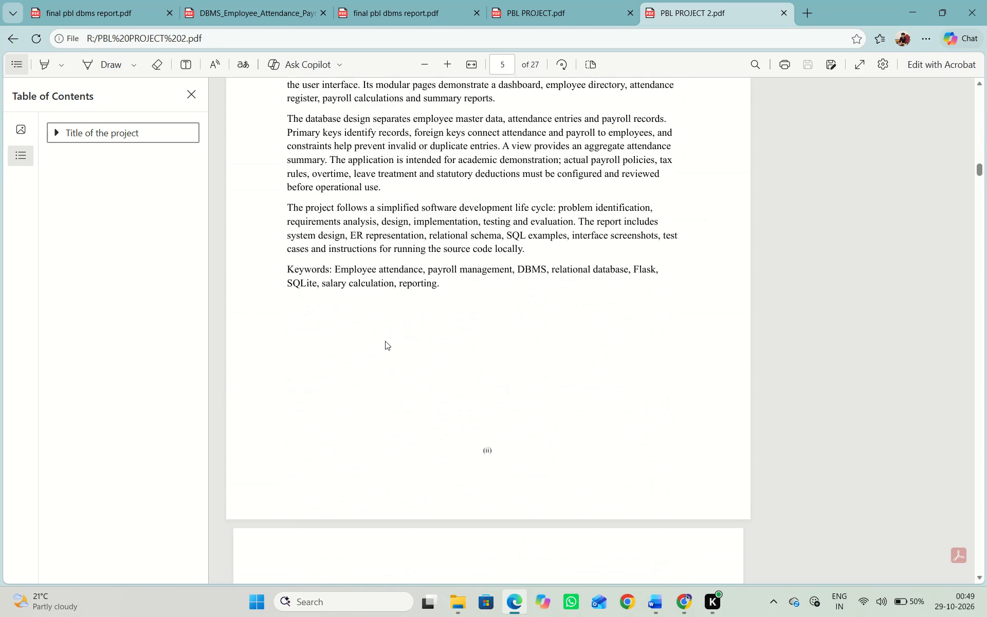
scroll(385, 341, down, 5)
scroll(385, 341, up, 2)
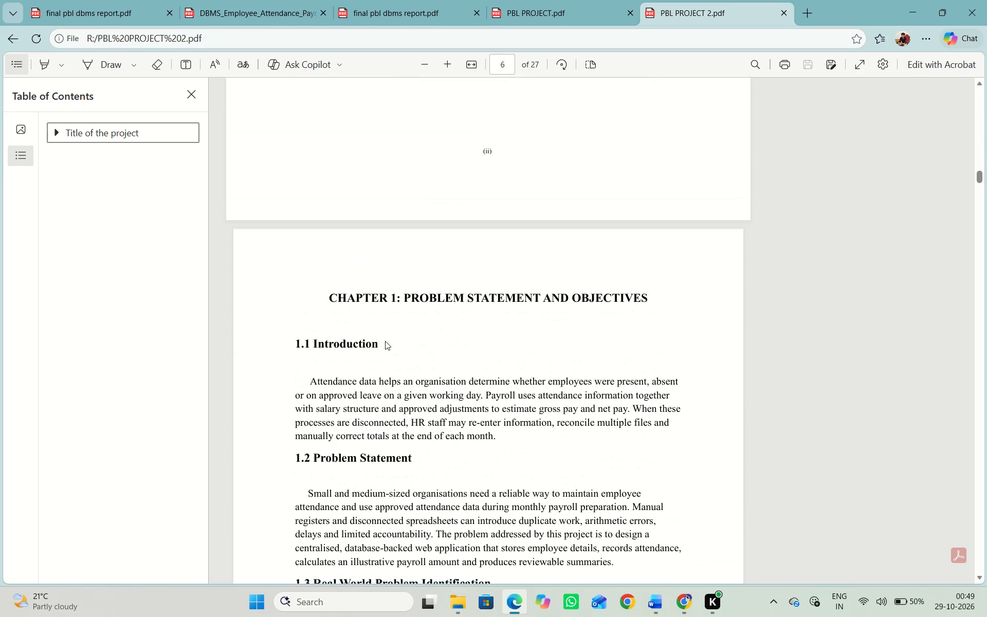
scroll(385, 341, up, 7)
scroll(385, 341, down, 4)
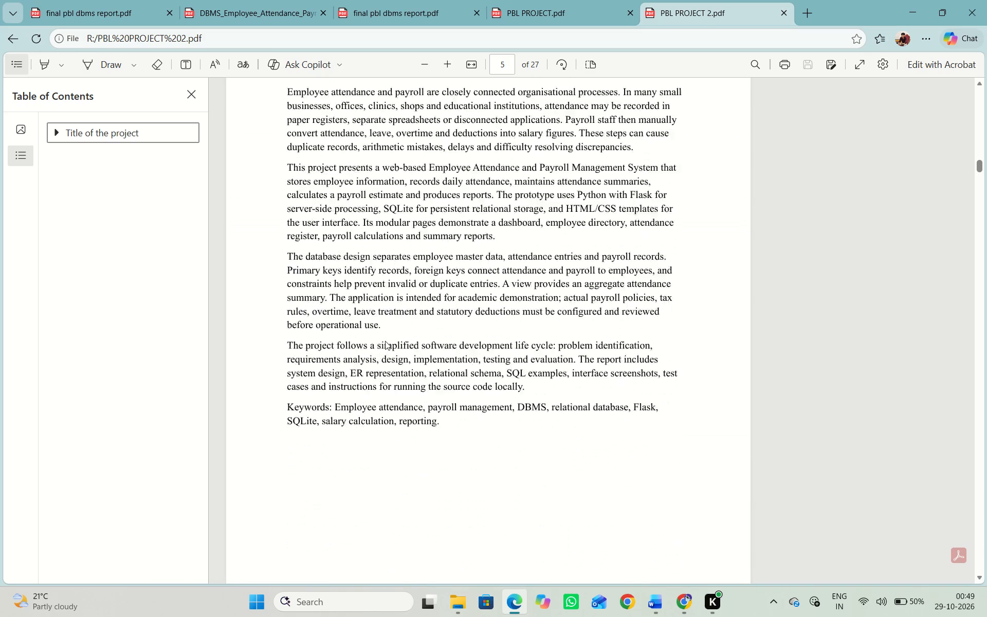
scroll(385, 341, down, 5)
scroll(385, 341, up, 7)
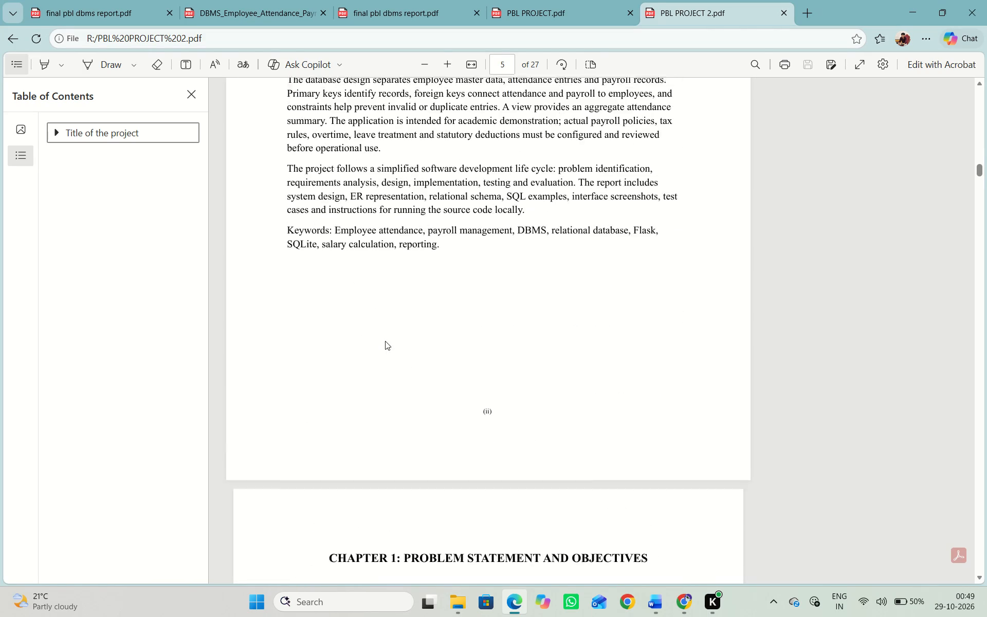
scroll(385, 341, up, 7)
scroll(385, 341, down, 1)
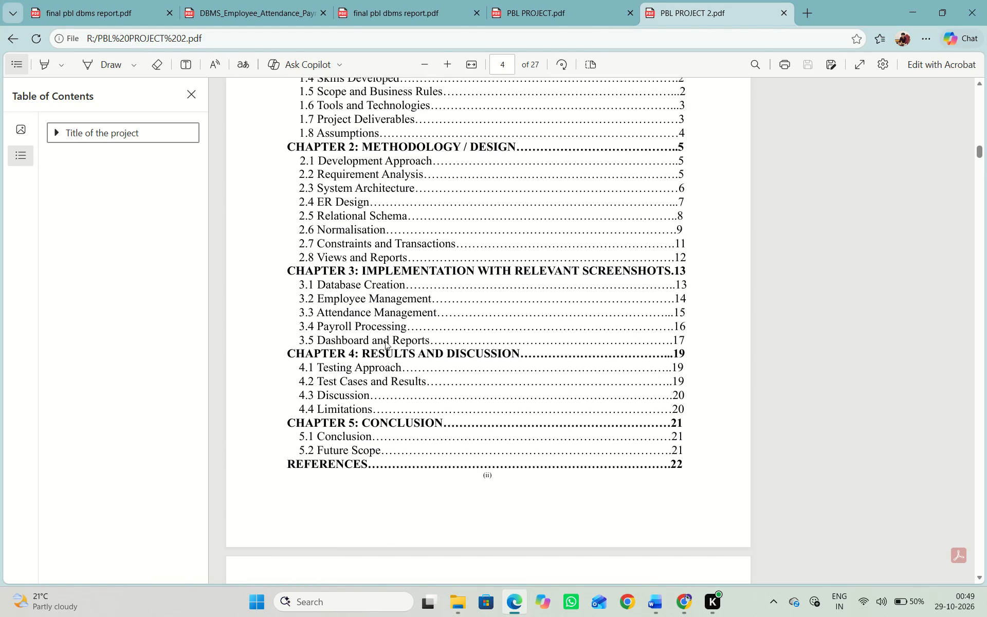
scroll(385, 341, down, 2)
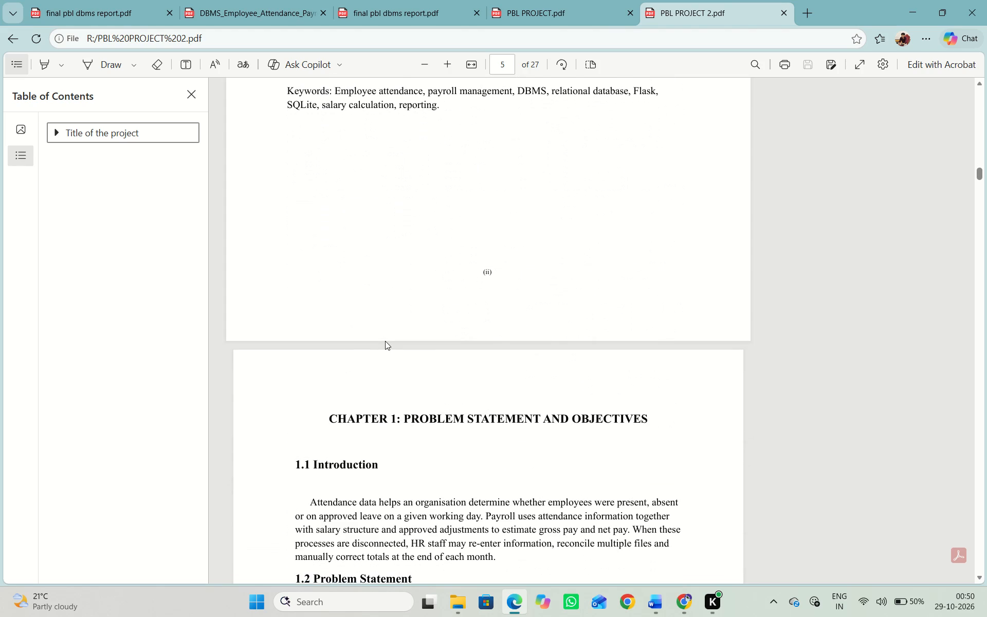
scroll(385, 341, down, 6)
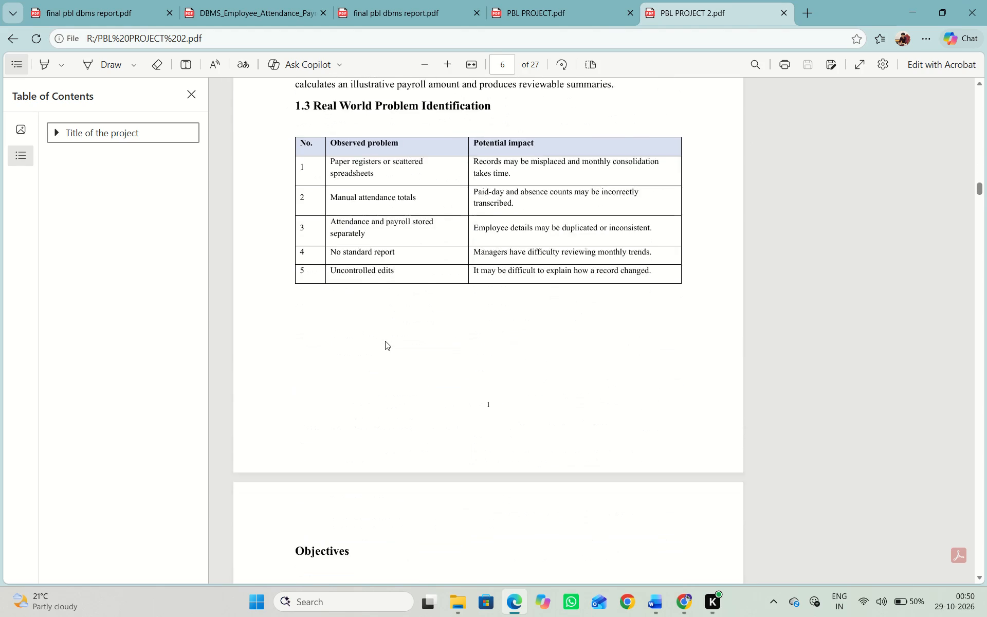
scroll(385, 341, down, 13)
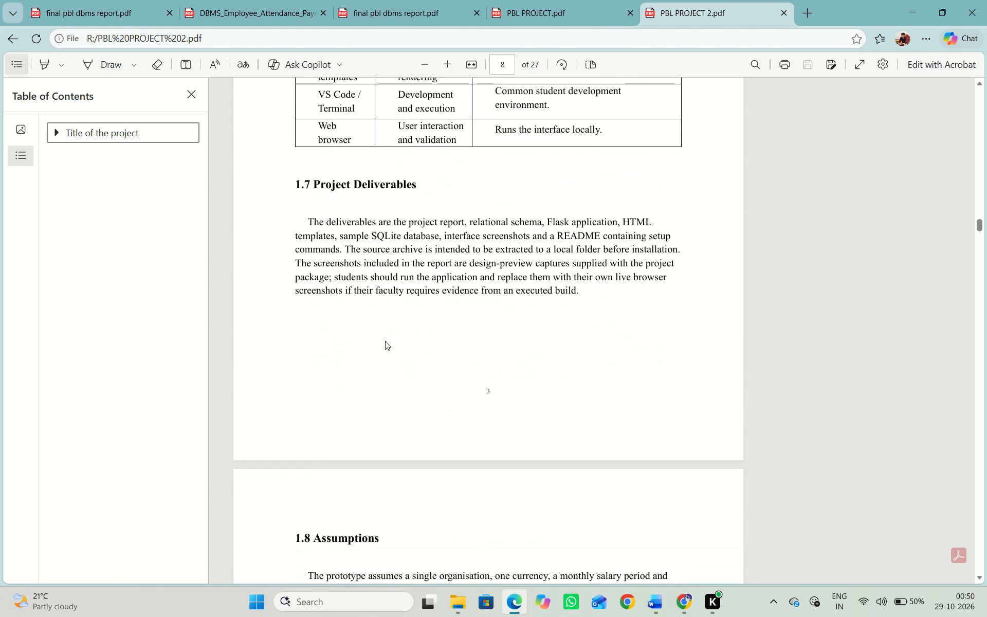
scroll(385, 341, down, 14)
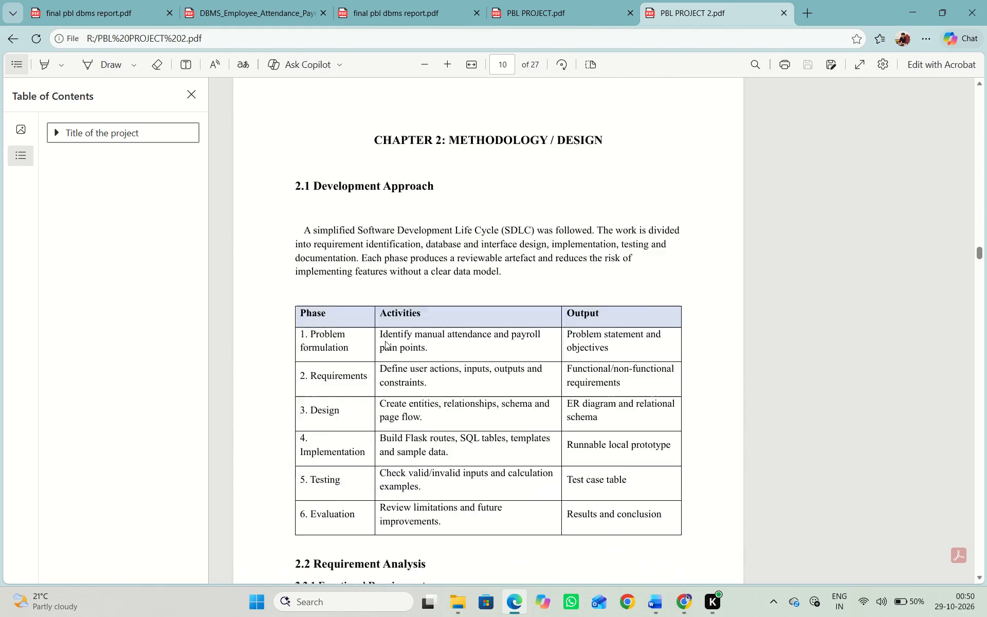
scroll(385, 341, down, 13)
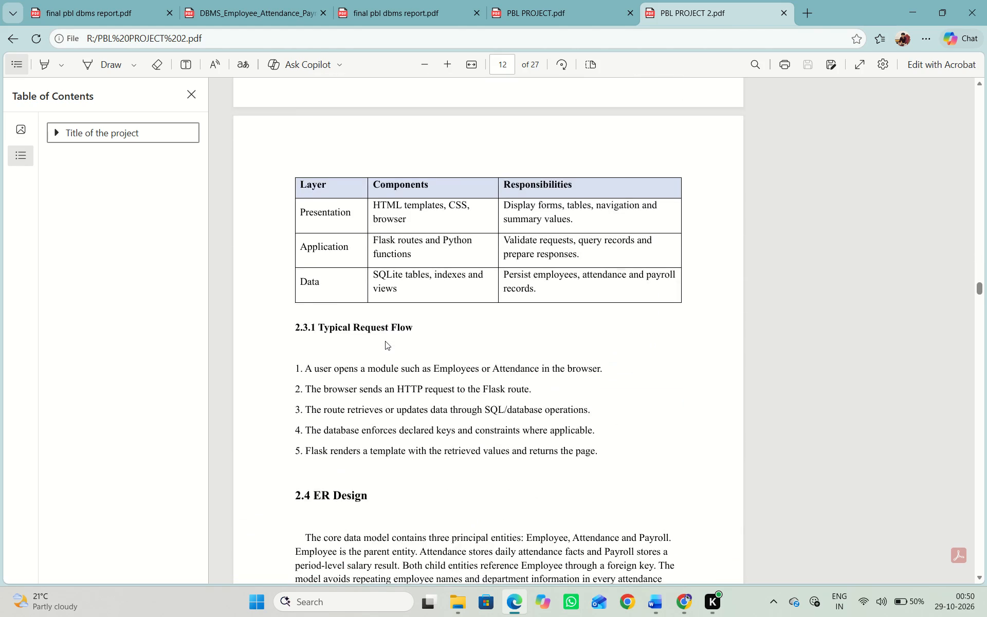
scroll(385, 341, down, 5)
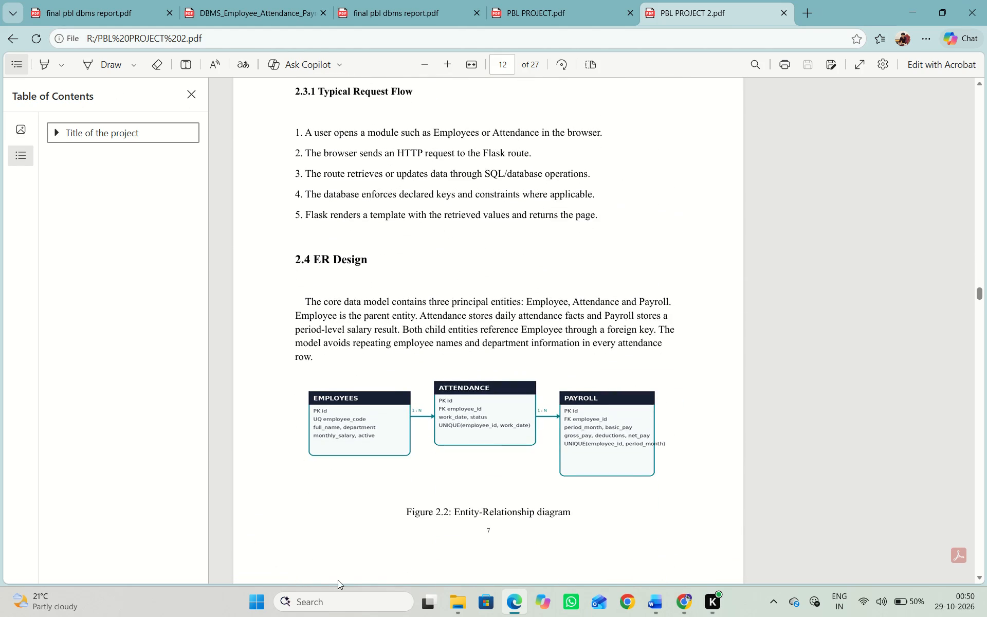
Switch back to the PBL PROJECT document in Word and change the page number at the foot of the Abstract page to (iii).
click(651, 600)
click(535, 538)
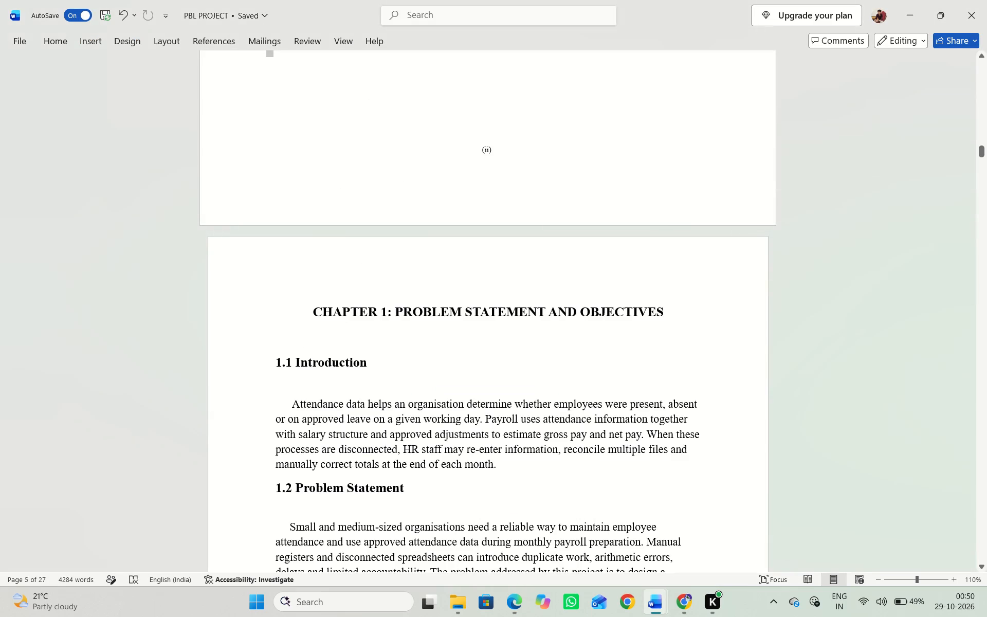
scroll(531, 274, up, 6)
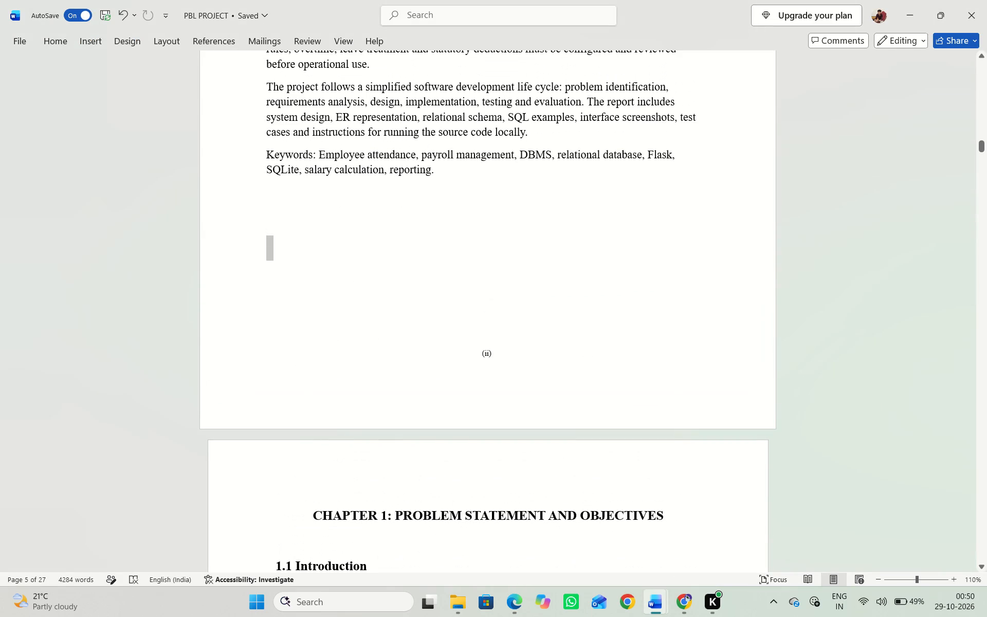
scroll(519, 288, down, 1)
click(489, 323)
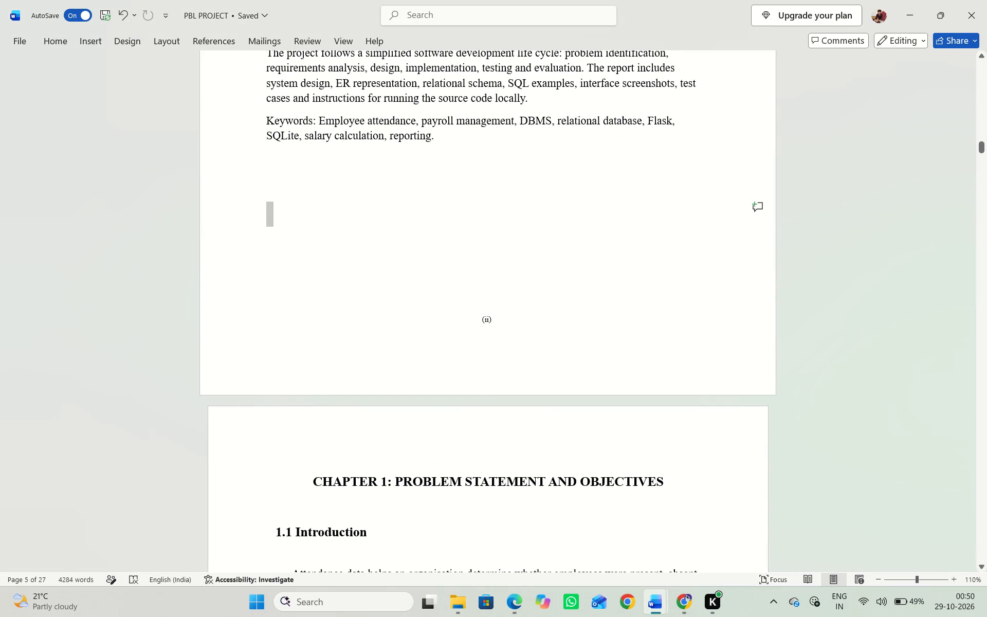
key(i)
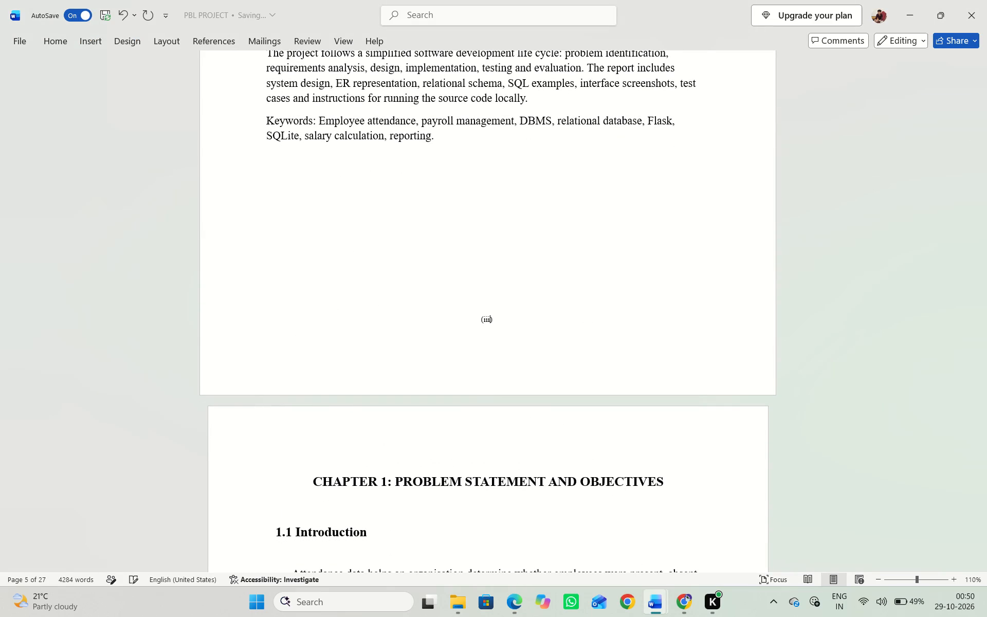
Check the page numbers of the front-matter pages before the Abstract, back through Contents to the SDG mapping page.
scroll(481, 253, up, 16)
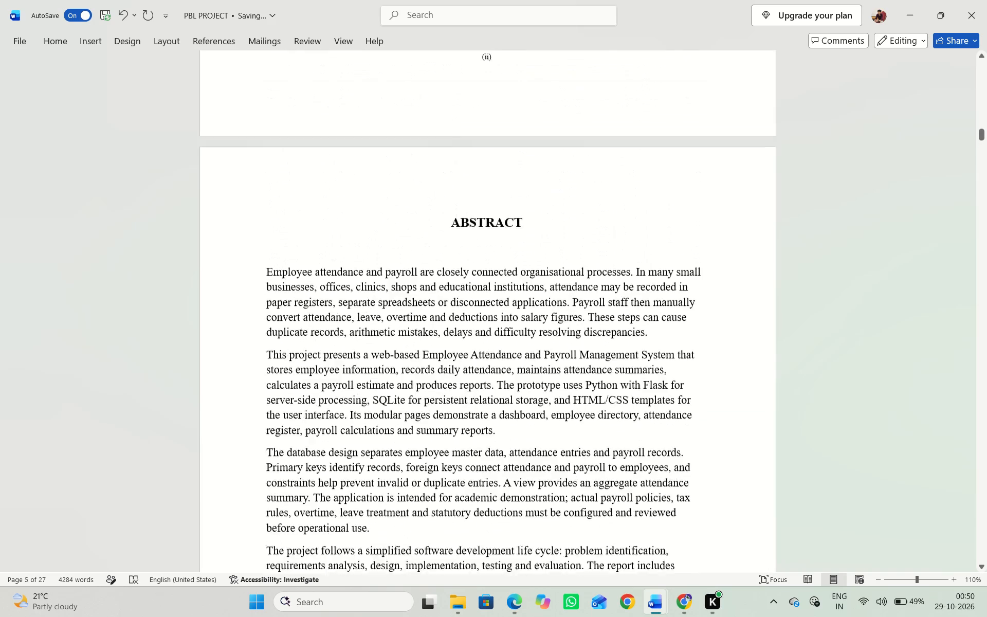
scroll(370, 239, up, 20)
scroll(370, 239, up, 2)
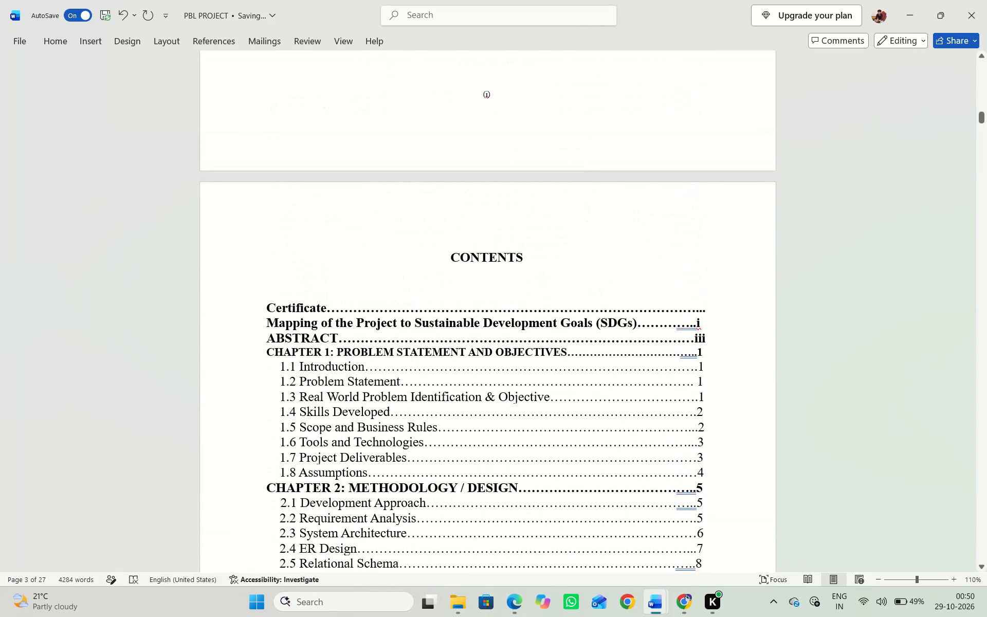
scroll(370, 239, up, 15)
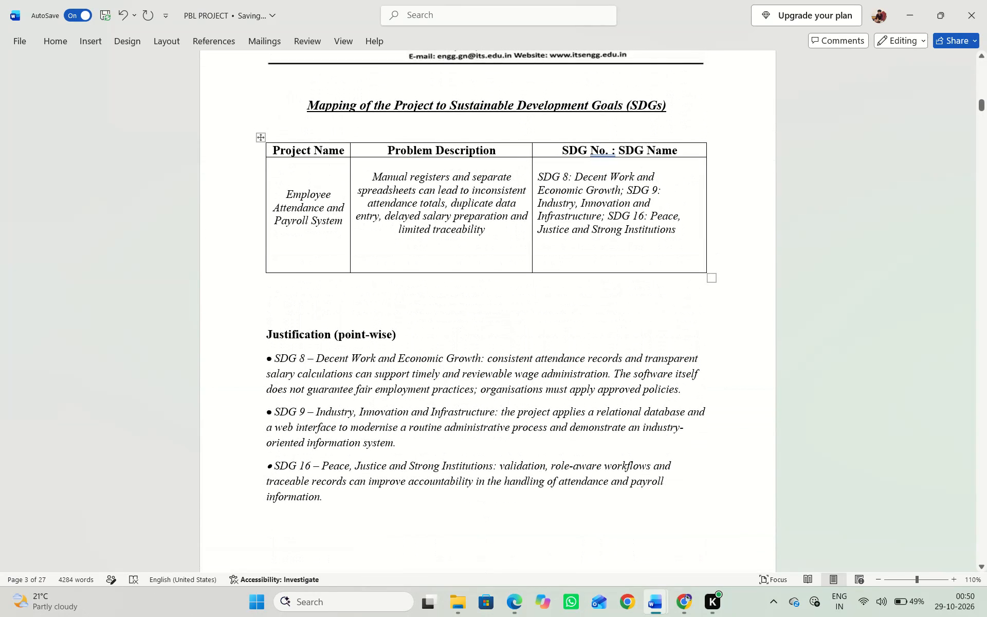
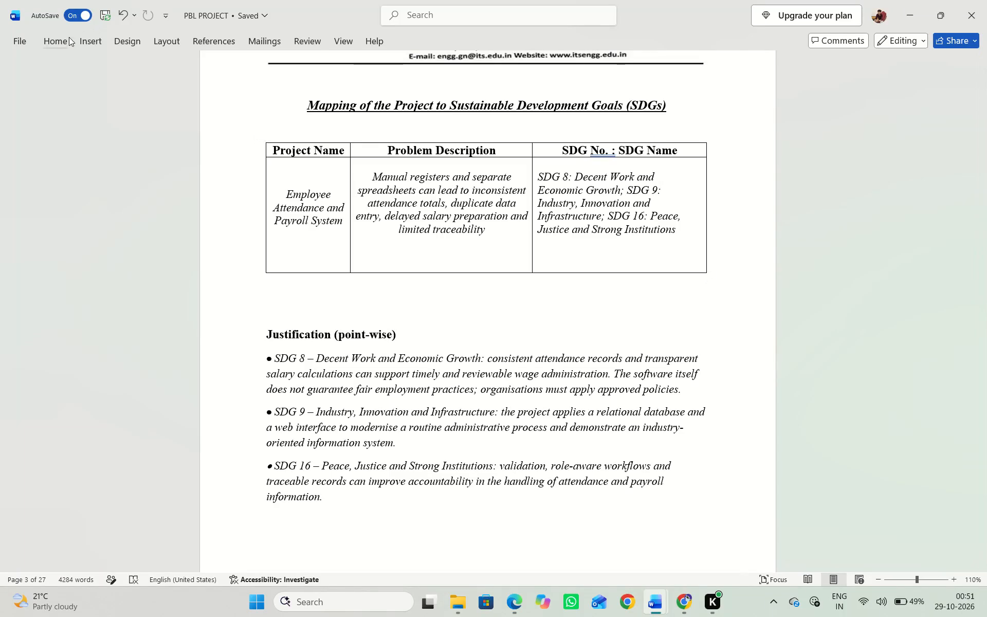
Export the report through the change-file-type option as a PDF named PBL PROJECT 3 on New Volume (R:).
click(22, 43)
click(36, 260)
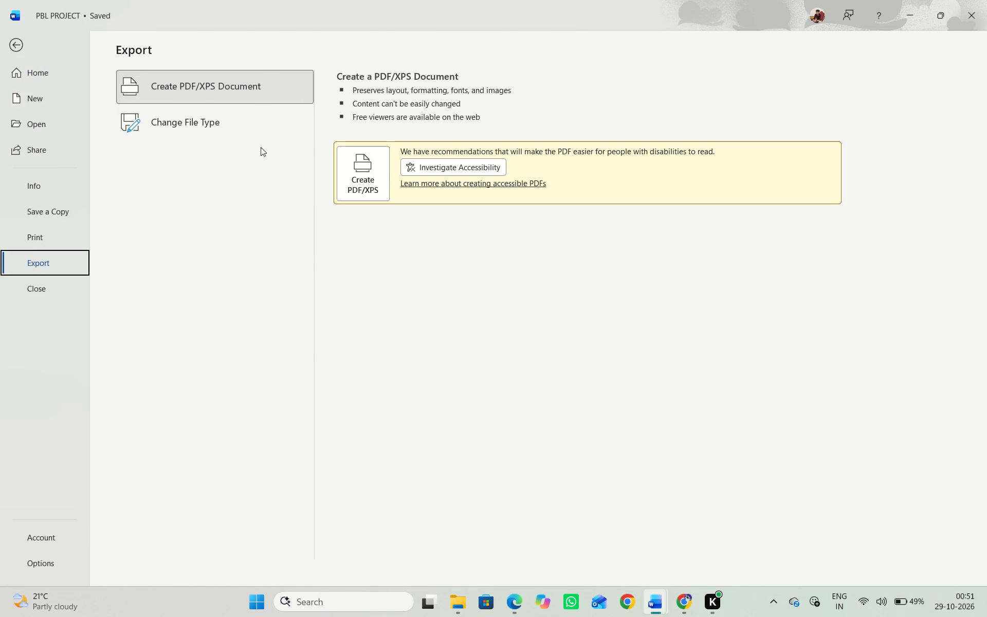
click(261, 131)
click(361, 275)
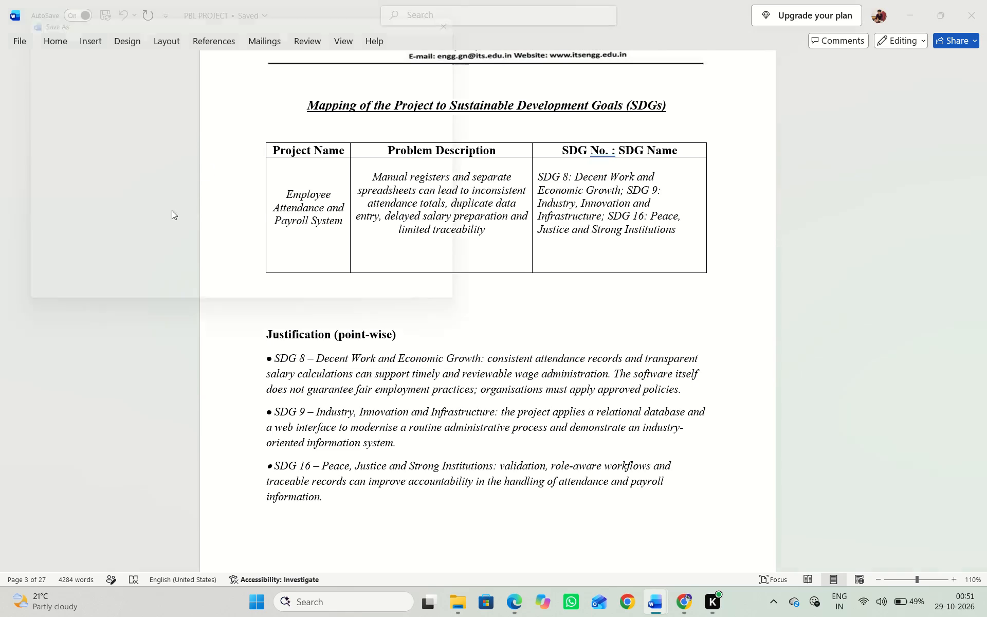
click(145, 228)
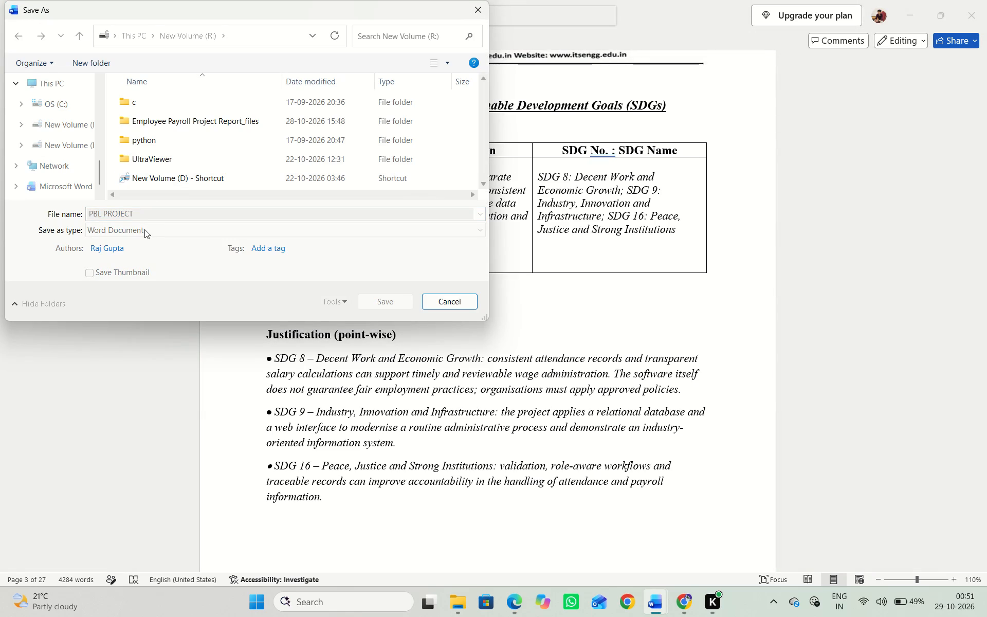
click(148, 229)
click(148, 229)
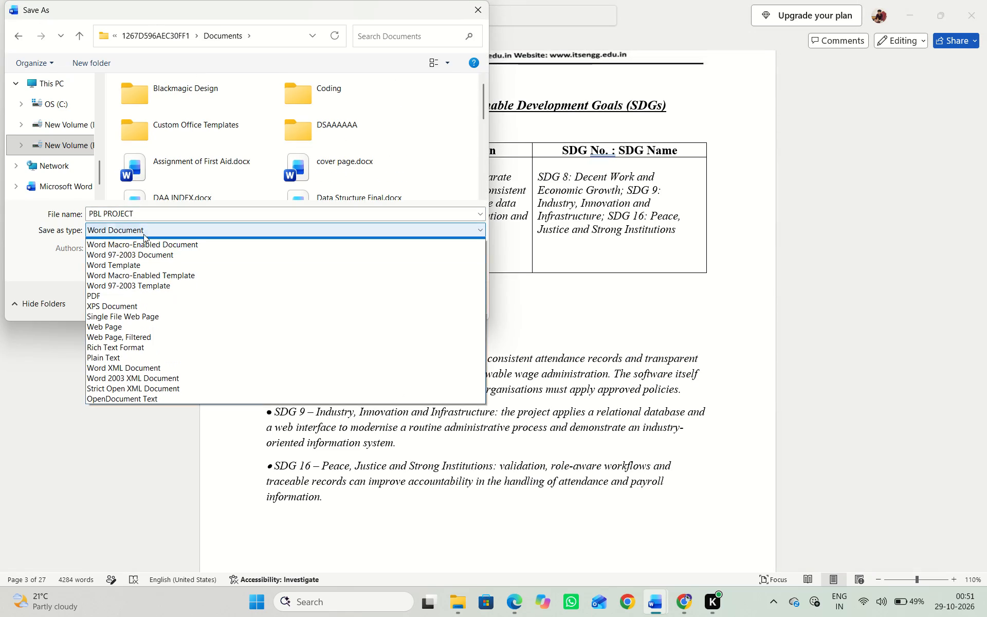
click(125, 304)
scroll(52, 178, down, 4)
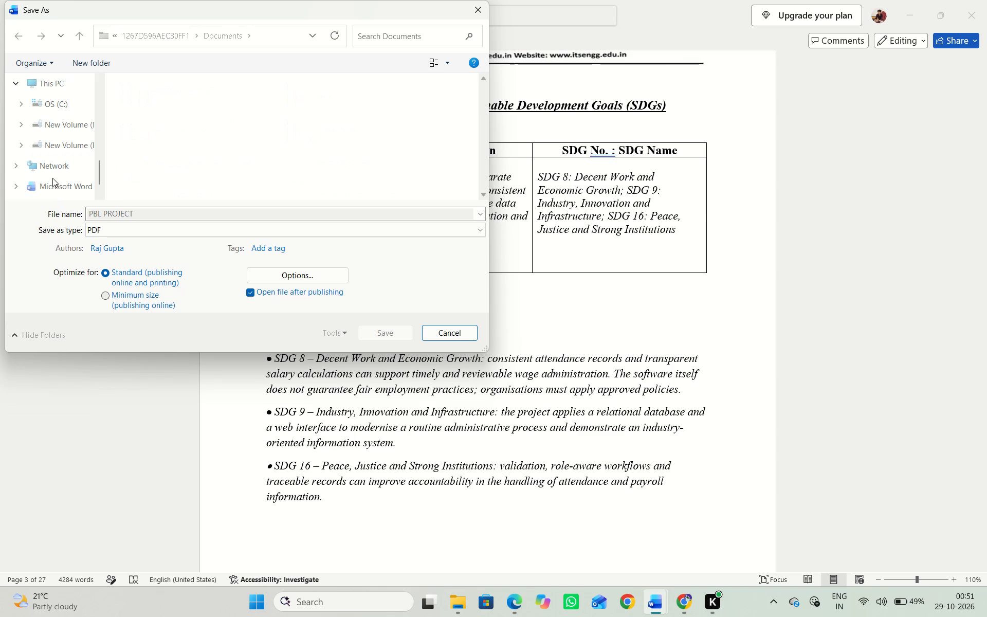
click(64, 141)
click(63, 143)
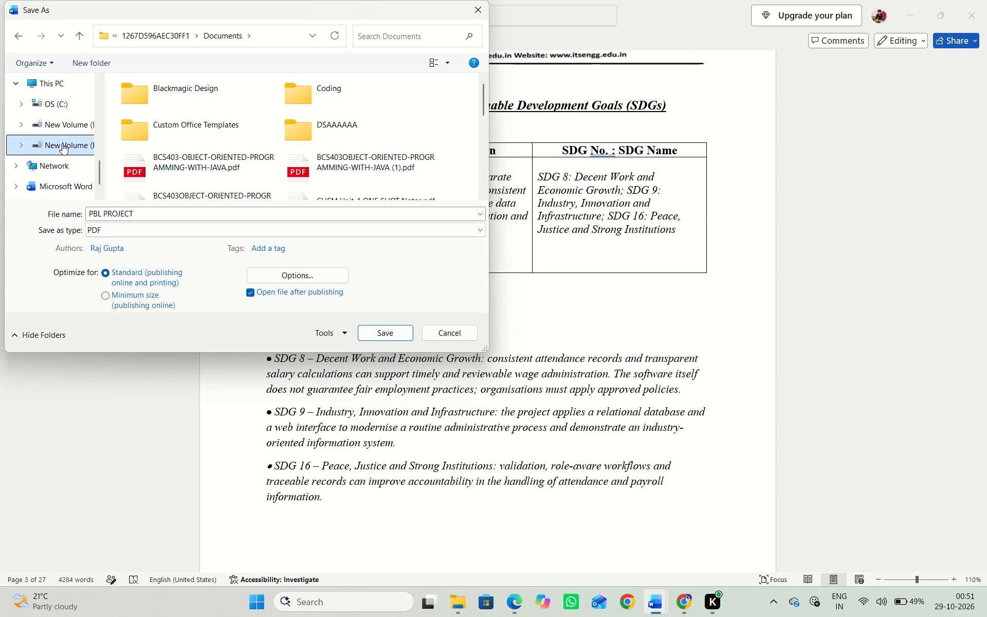
click(56, 144)
click(151, 215)
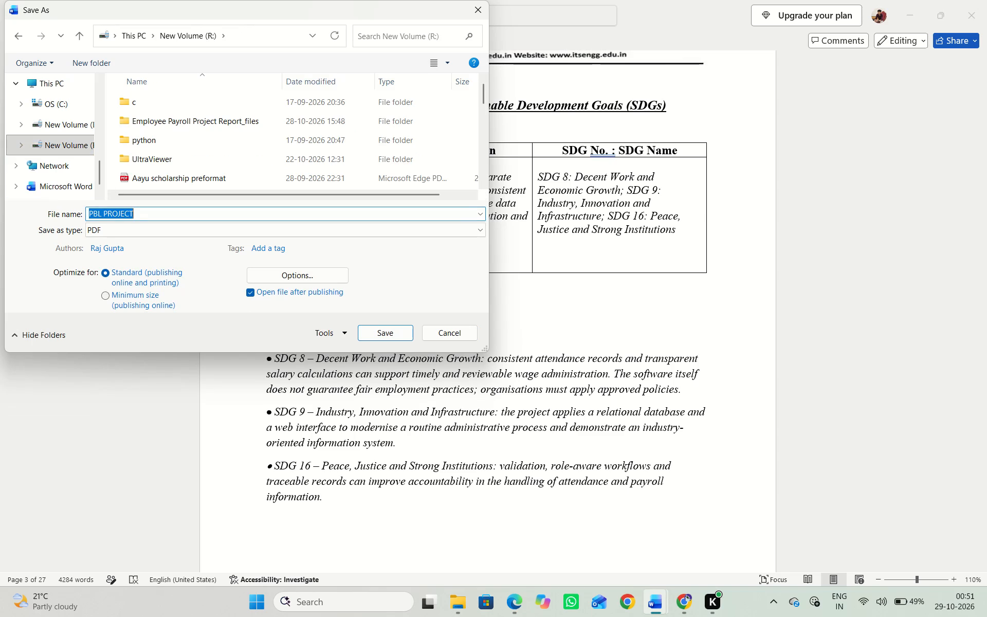
drag(105, 220, 112, 221)
click(149, 208)
click(148, 211)
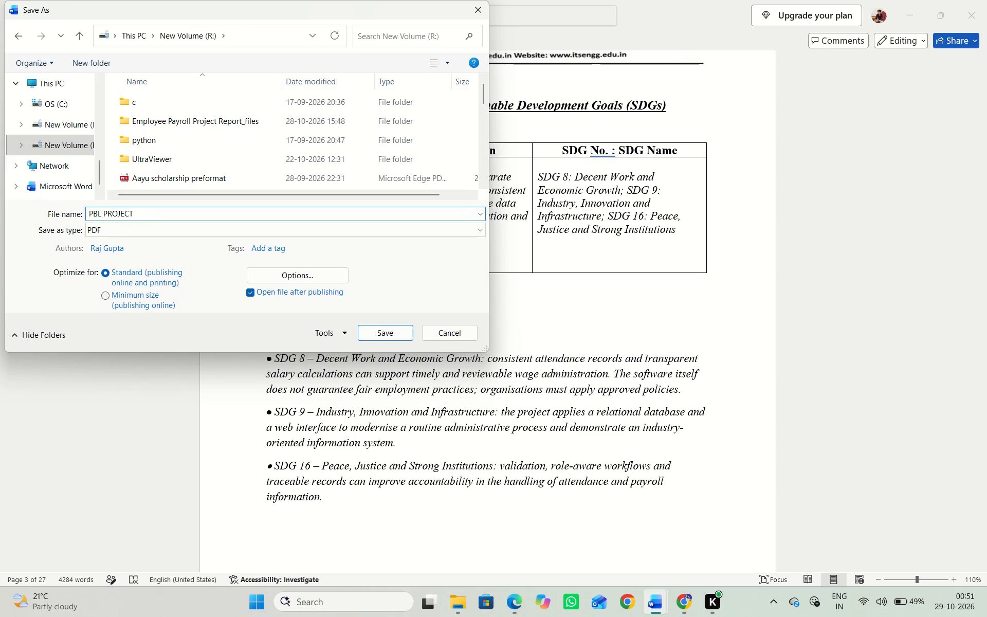
key(space)
key(3)
click(391, 329)
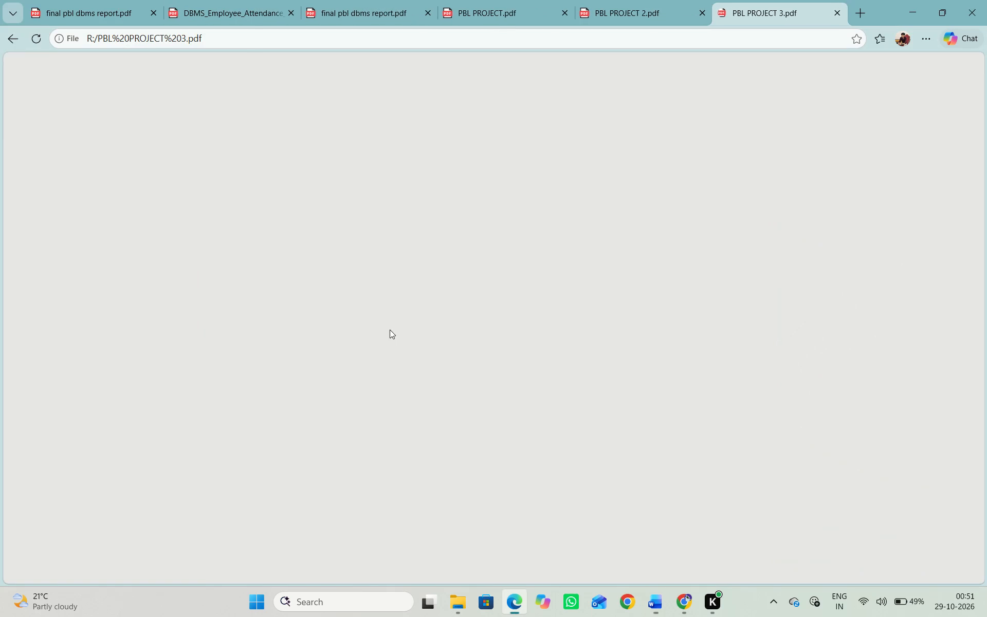
Examine the front-matter page numbers in the exported PDF, from the SDG mapping page to the Abstract.
scroll(404, 323, down, 16)
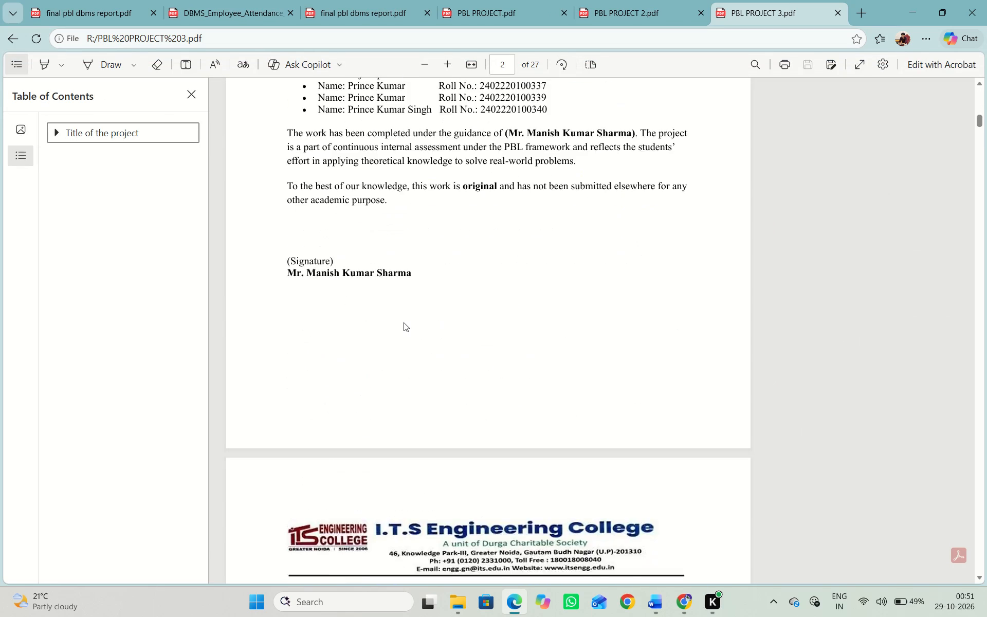
scroll(404, 322, down, 18)
scroll(404, 322, down, 8)
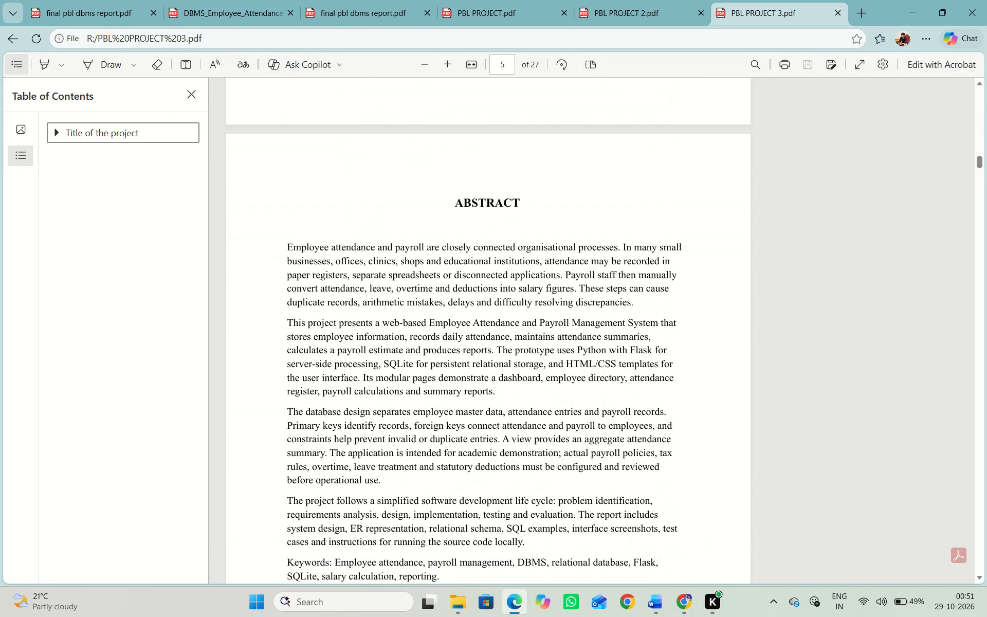
scroll(404, 322, down, 7)
scroll(404, 322, up, 4)
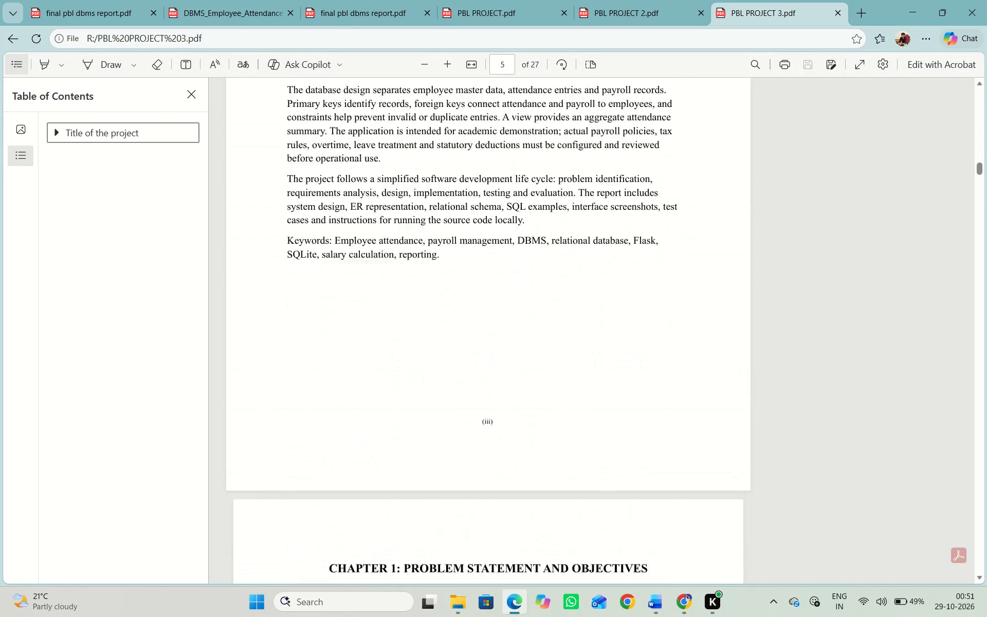
scroll(404, 322, up, 20)
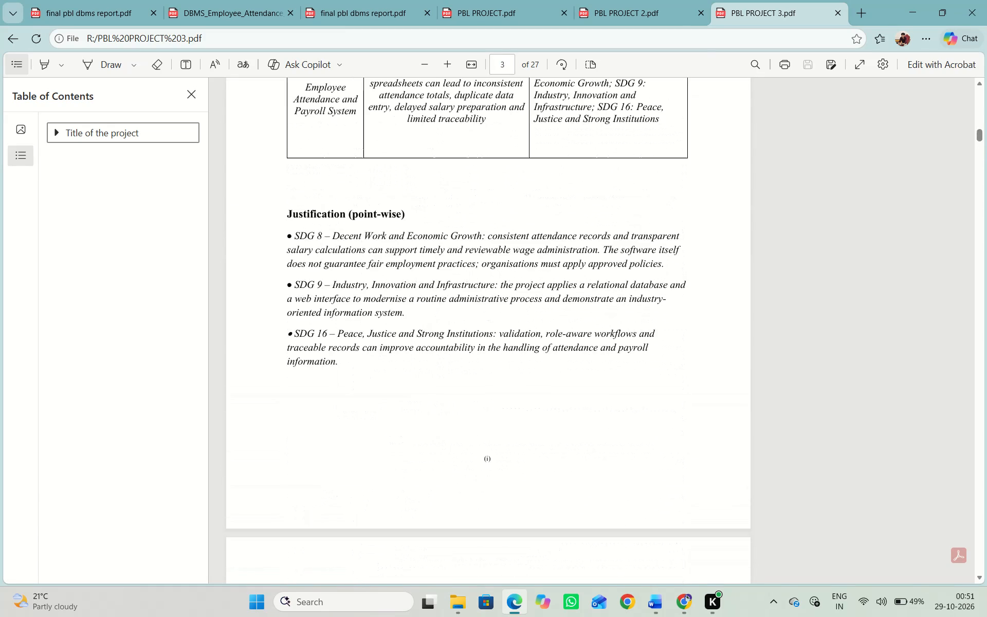
scroll(396, 307, down, 19)
scroll(396, 307, down, 3)
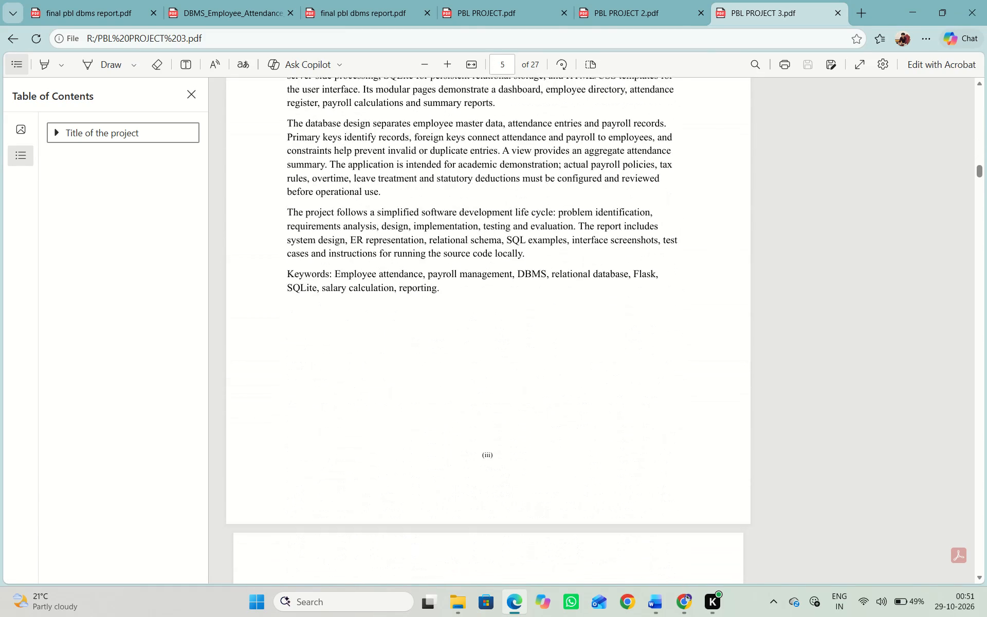
Examine the page numbers in the exported PDF from Chapter 1 through the normal forms in section 2.6.
scroll(396, 307, down, 18)
scroll(396, 303, down, 10)
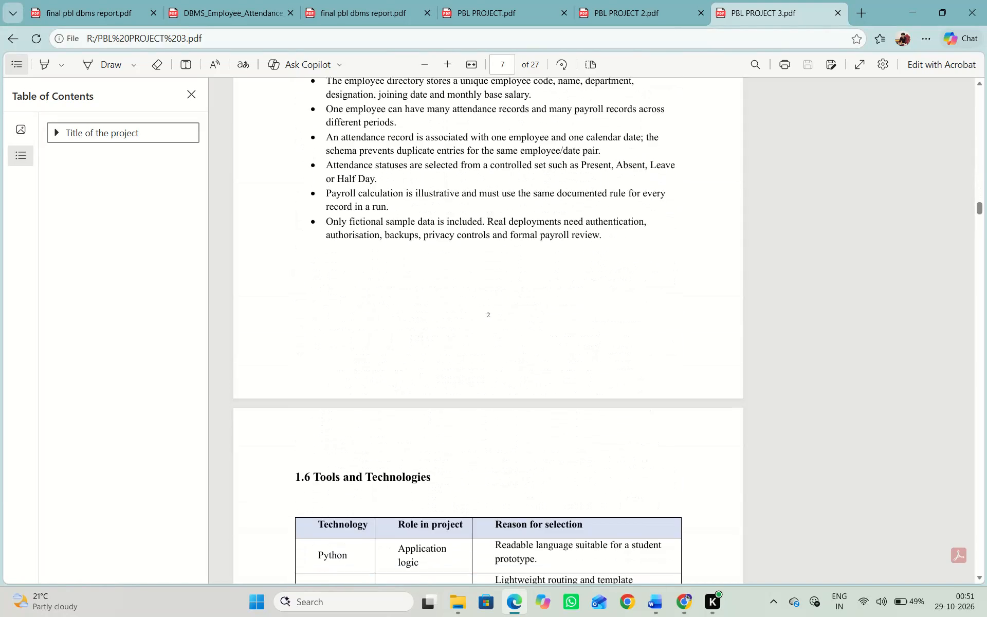
scroll(396, 303, down, 17)
scroll(396, 303, down, 5)
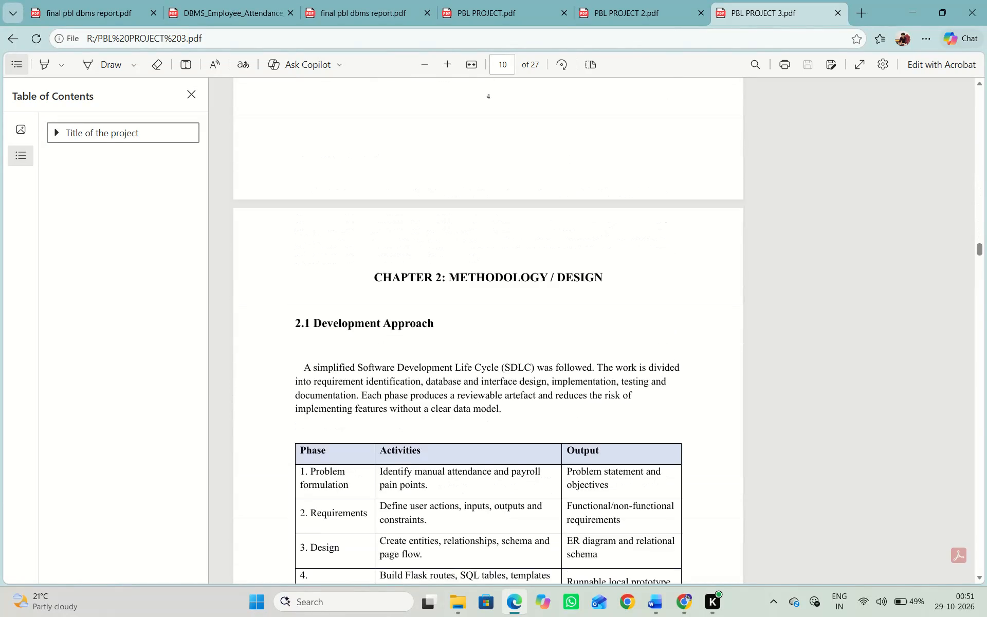
scroll(396, 303, down, 16)
scroll(396, 303, down, 6)
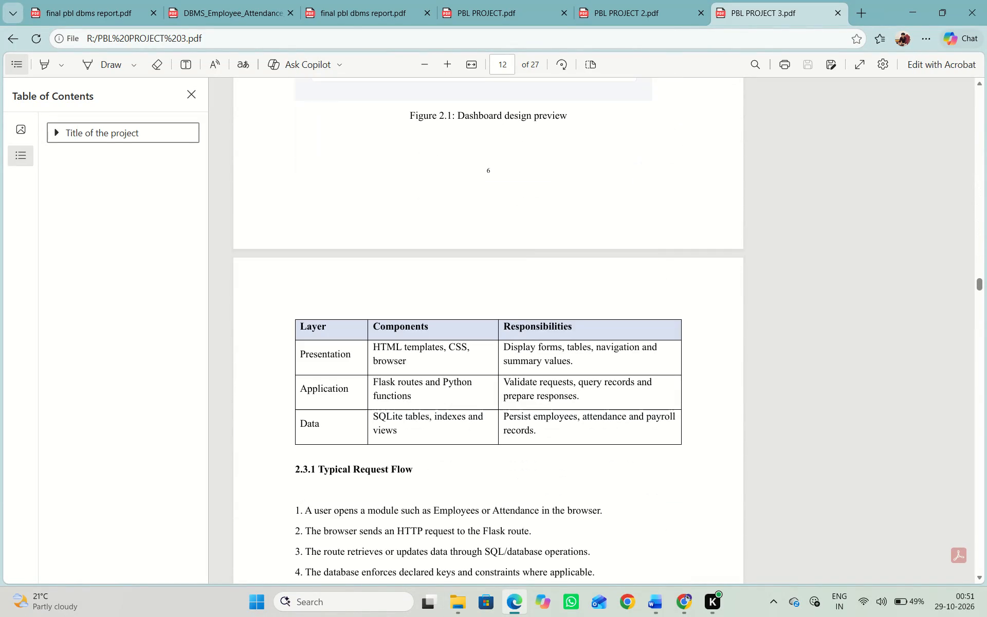
scroll(396, 303, up, 11)
scroll(396, 303, down, 4)
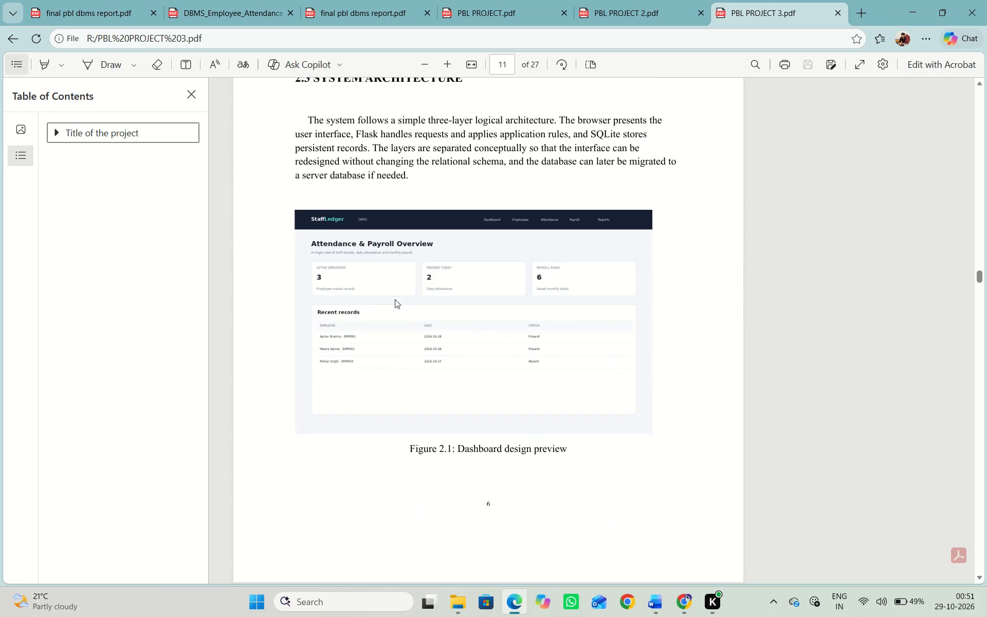
scroll(395, 299, down, 20)
scroll(395, 299, down, 14)
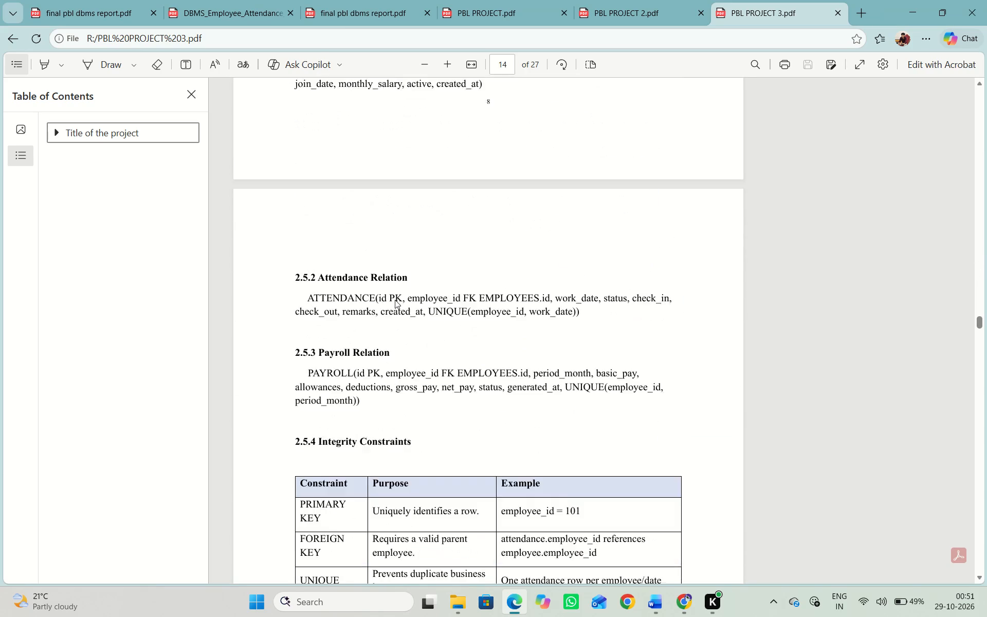
scroll(395, 300, down, 9)
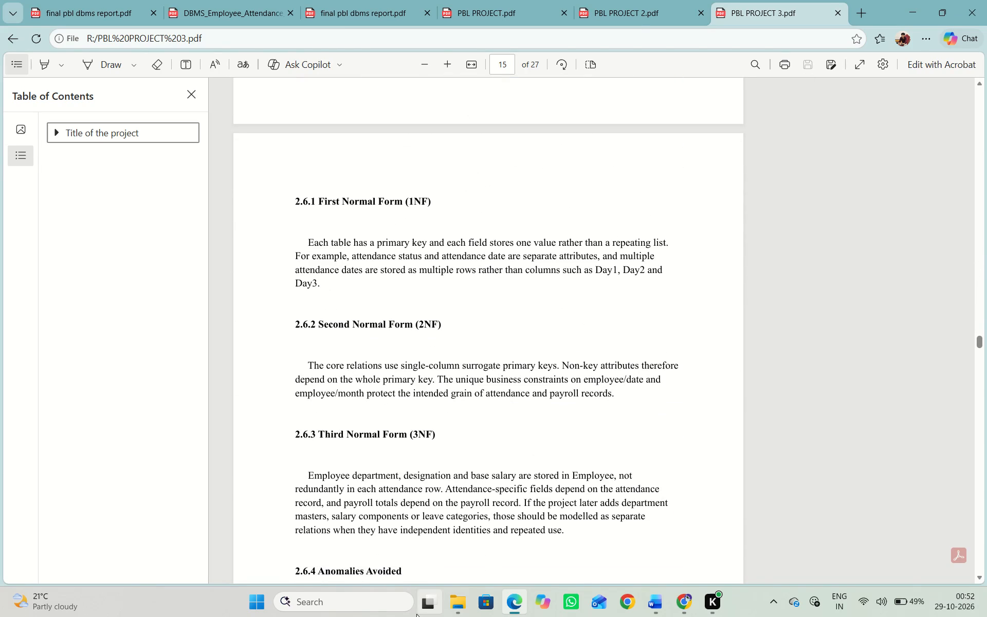
Switch to File Explorer to access the exported PBL PROJECT 3 PDF.
click(455, 600)
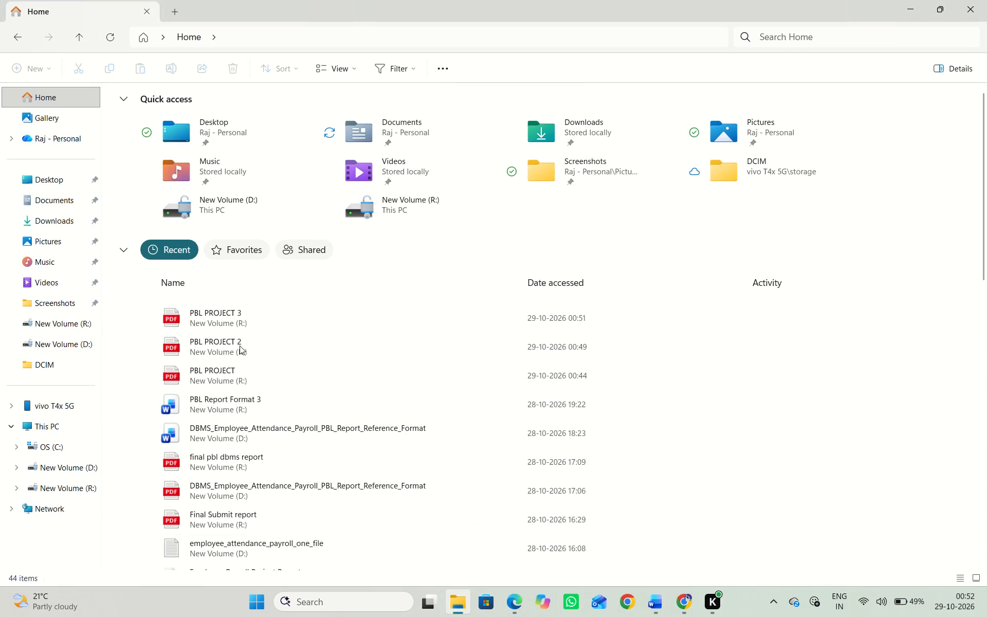
Share the recent PBL PROJECT 3 PDF from New Volume (R:) using Quick Share.
right_click(251, 326)
click(308, 197)
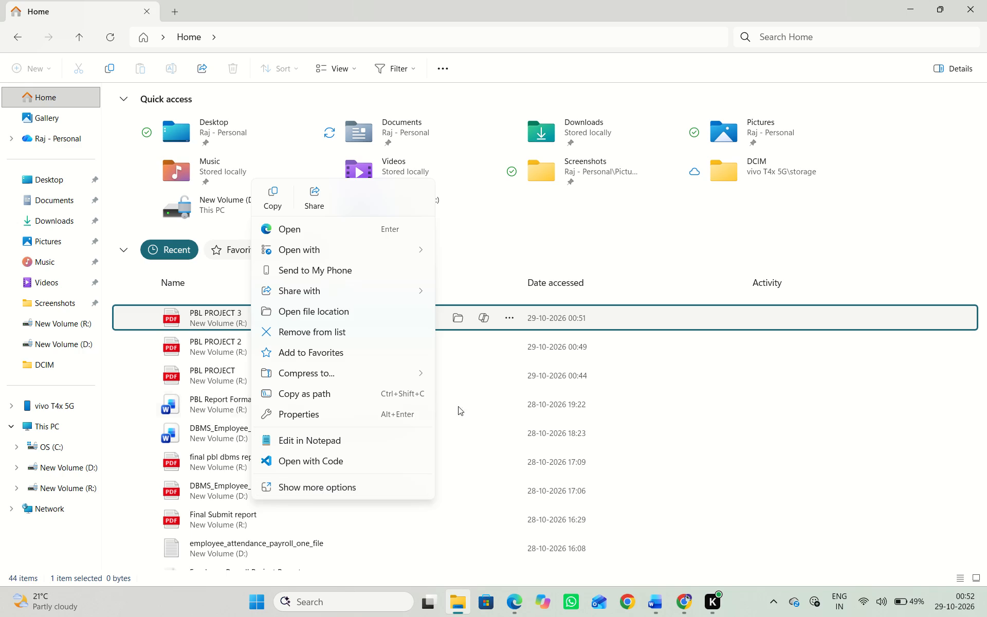
click(314, 205)
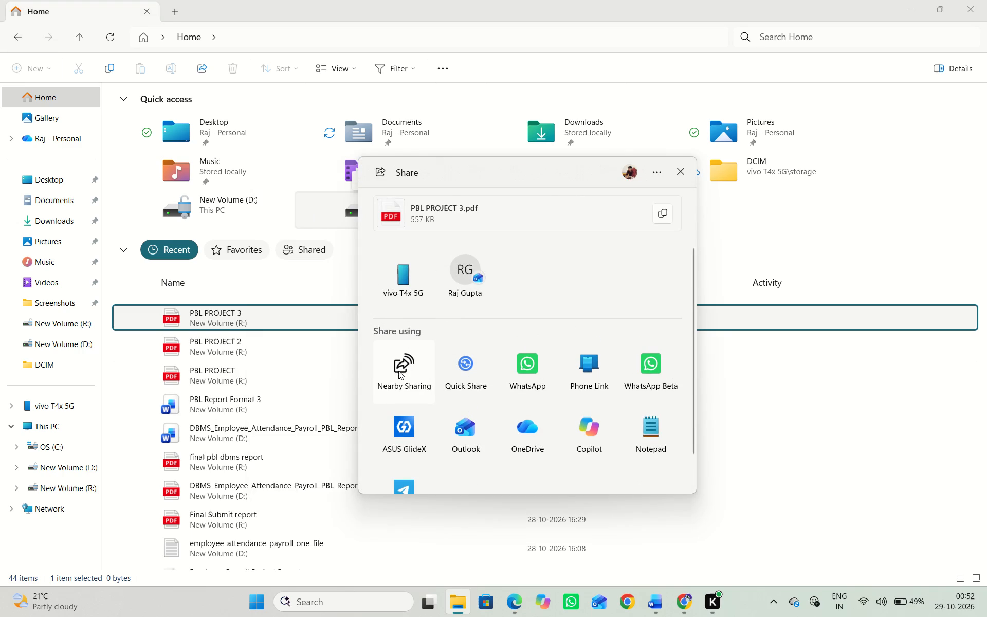
click(464, 377)
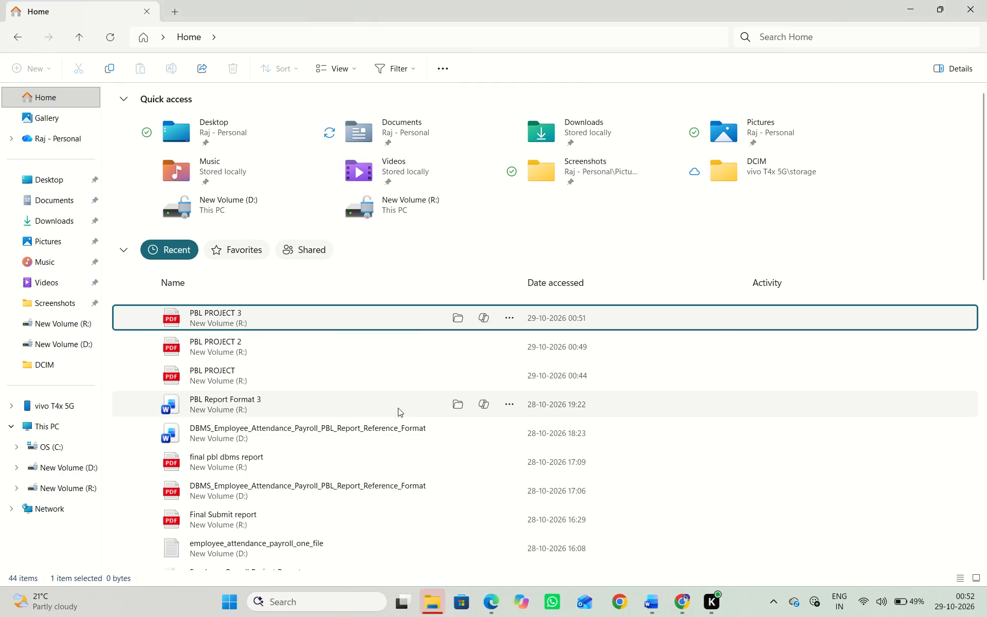